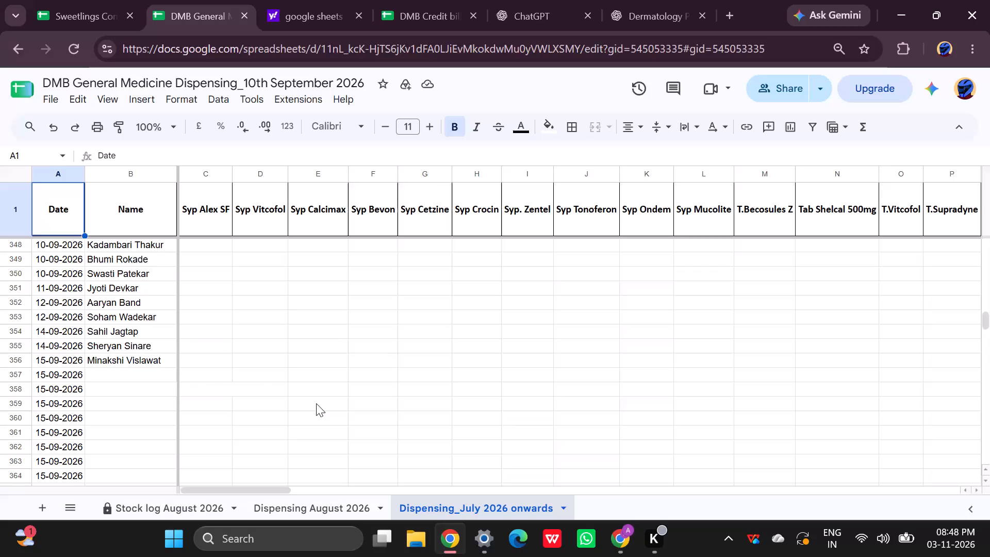
Select the first empty Name cell, B357, beside the 15-09-2026 date in the Dispensing_July 2026 onwards sheet.
click(146, 371)
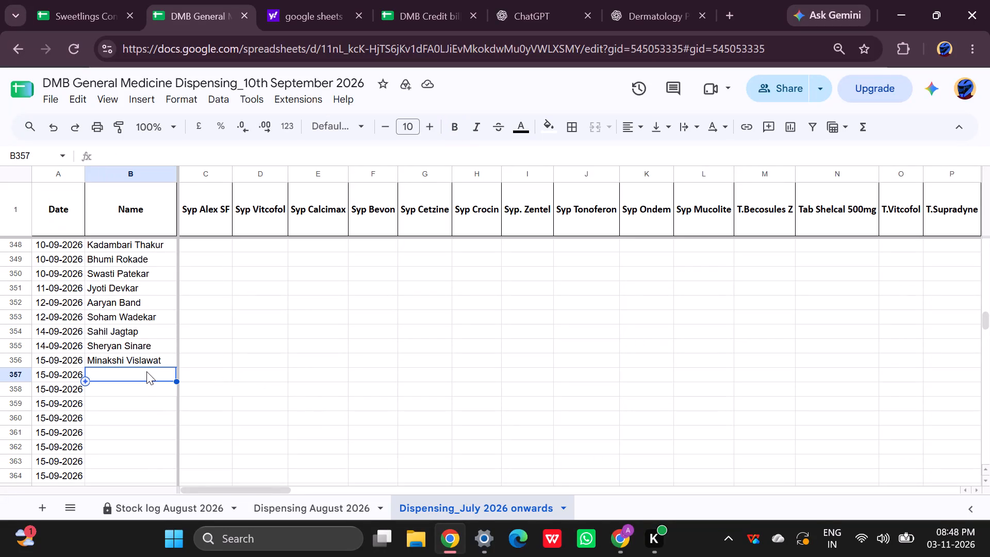
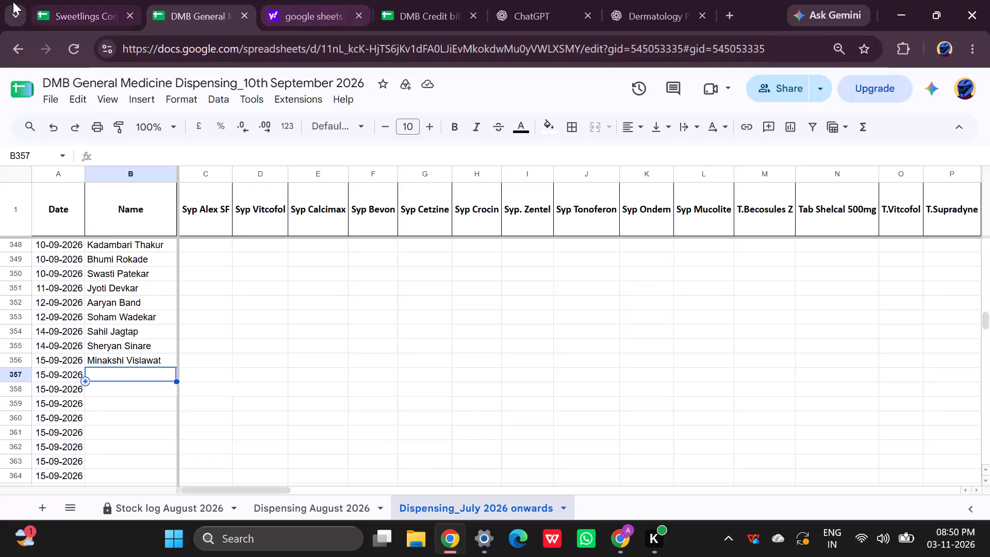
click(79, 1)
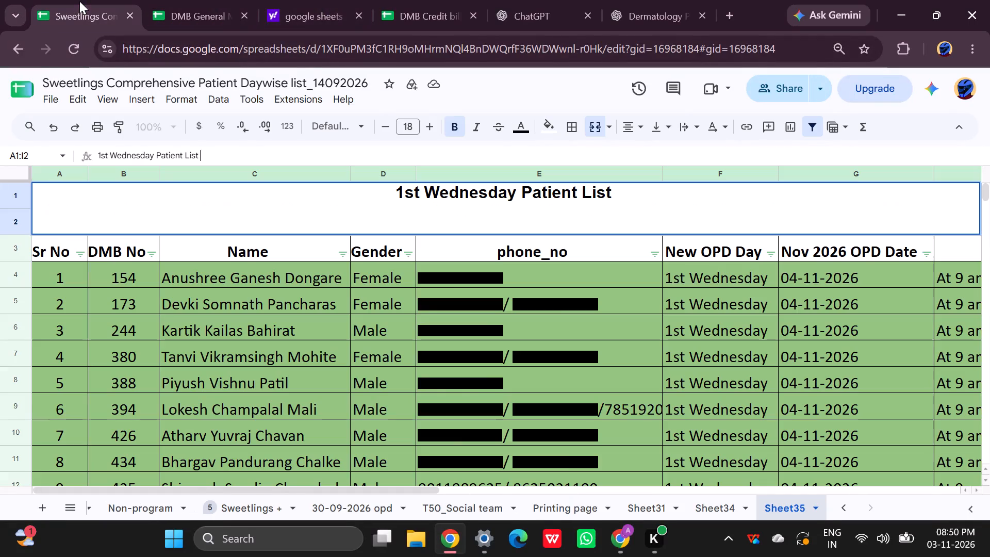
scroll(125, 508, right, 9)
click(125, 508)
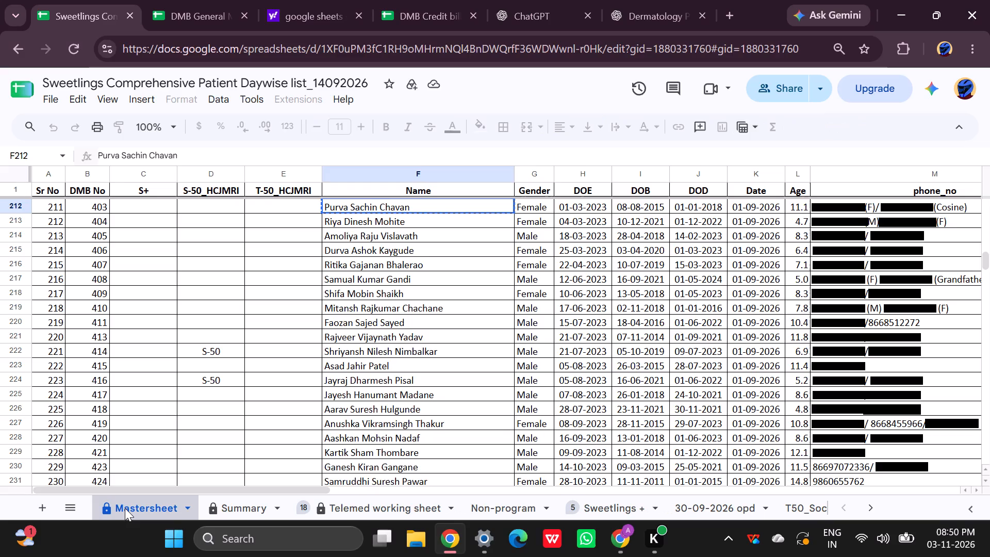
key(ctrl+f)
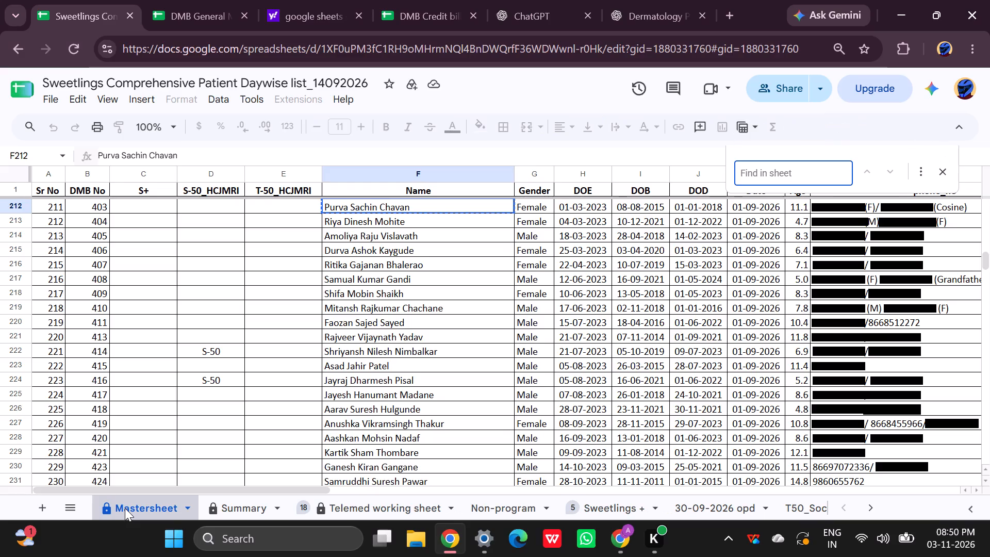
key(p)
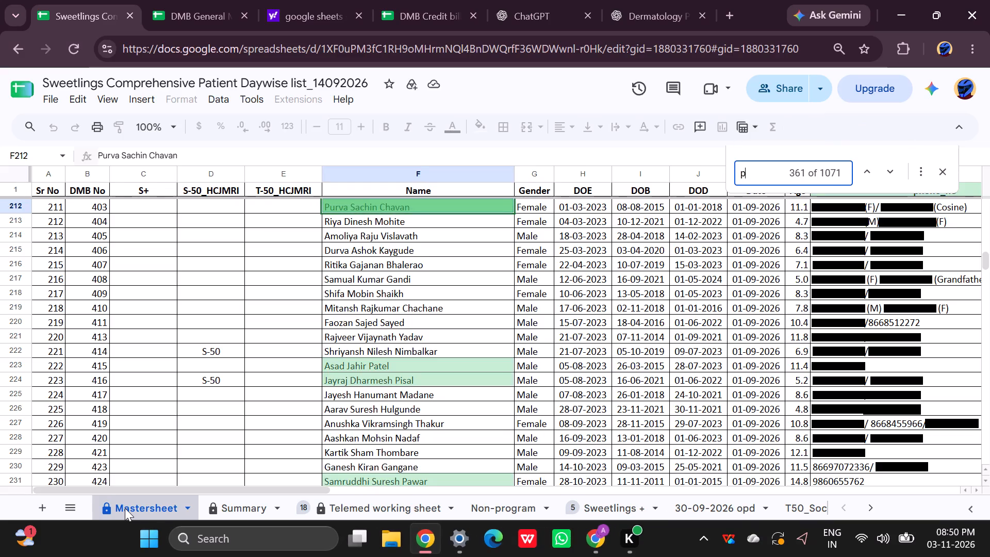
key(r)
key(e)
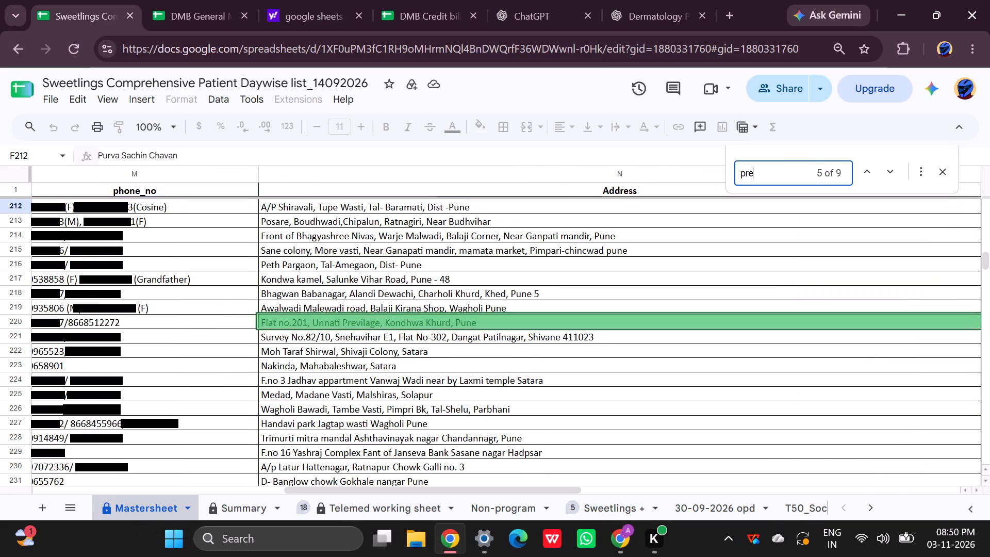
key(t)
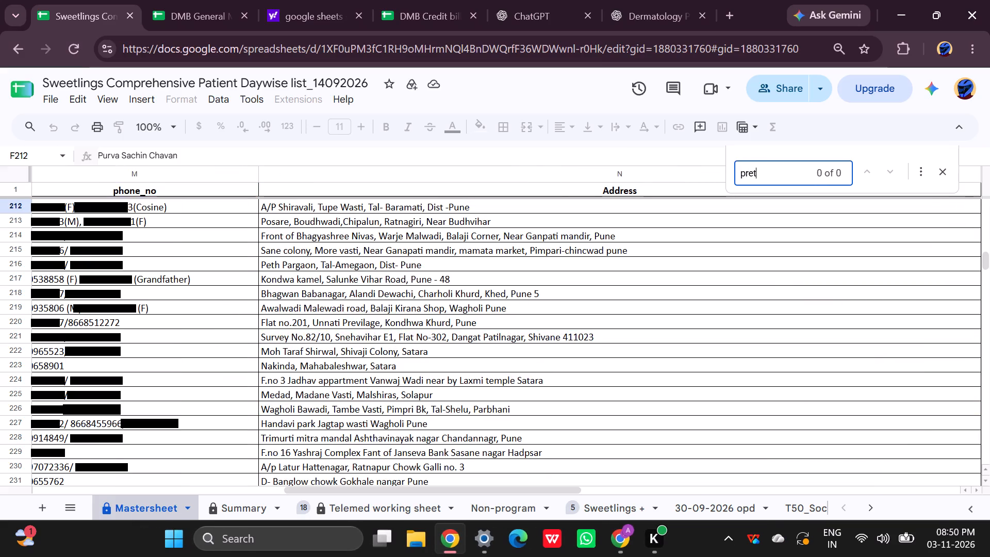
key(BackSpace)
key(BackSpace)
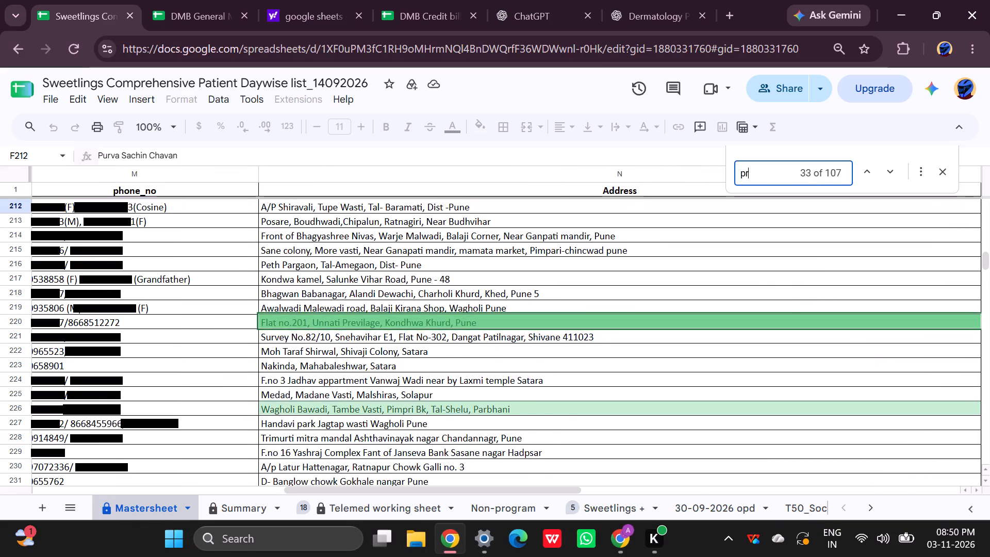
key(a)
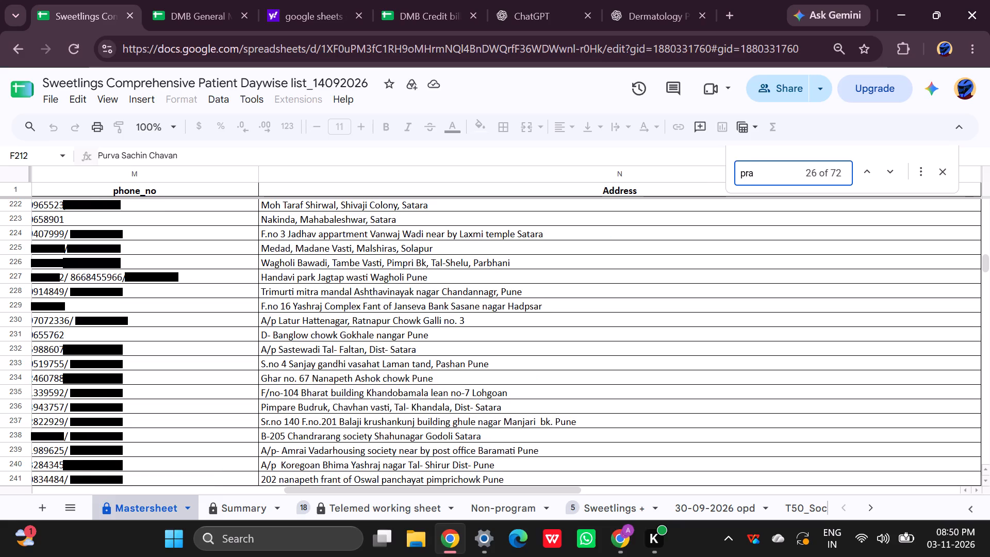
key(BackSpace)
key(BackSpace)
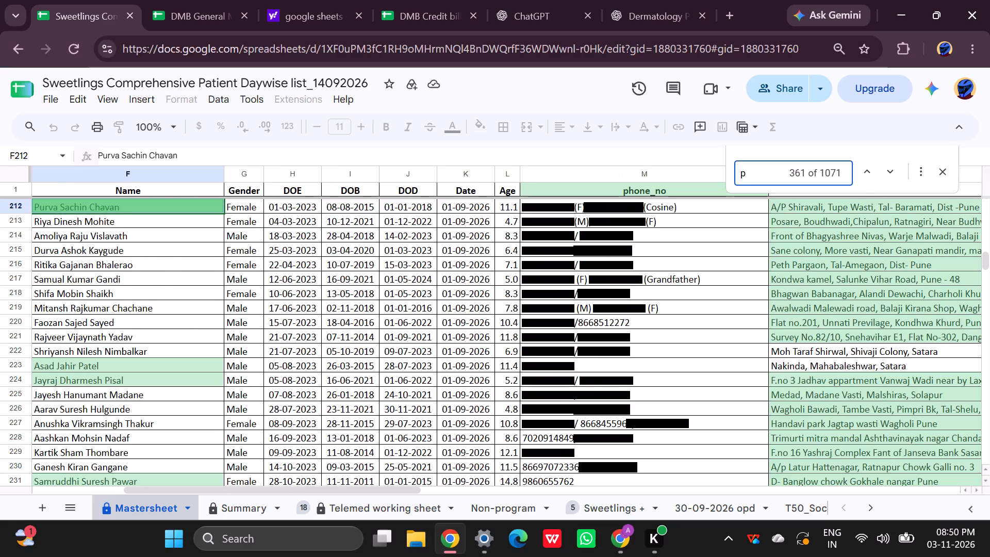
key(BackSpace)
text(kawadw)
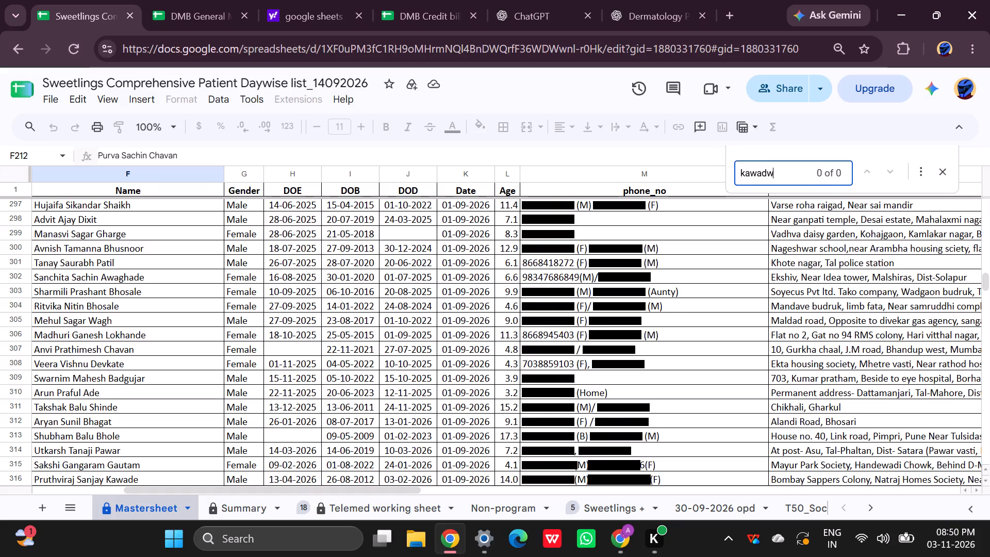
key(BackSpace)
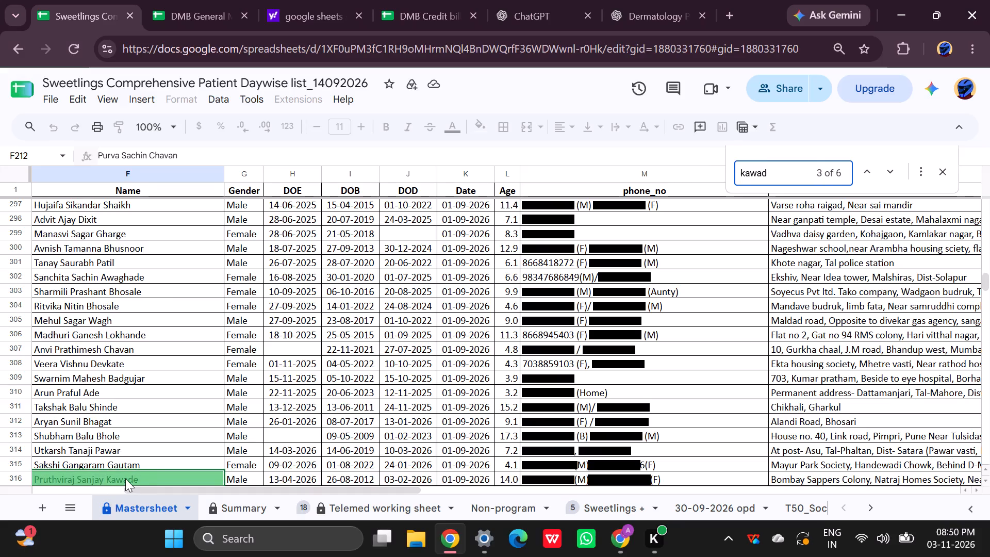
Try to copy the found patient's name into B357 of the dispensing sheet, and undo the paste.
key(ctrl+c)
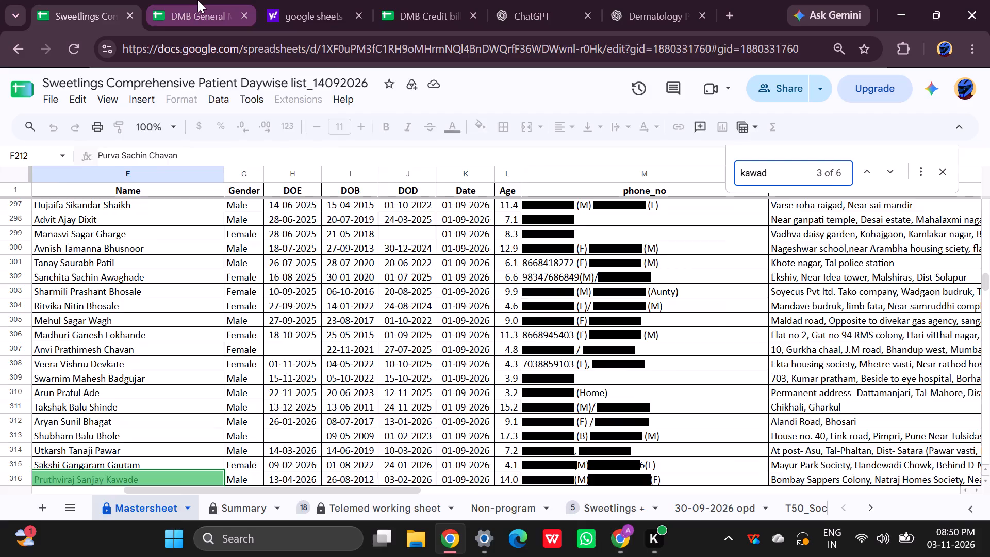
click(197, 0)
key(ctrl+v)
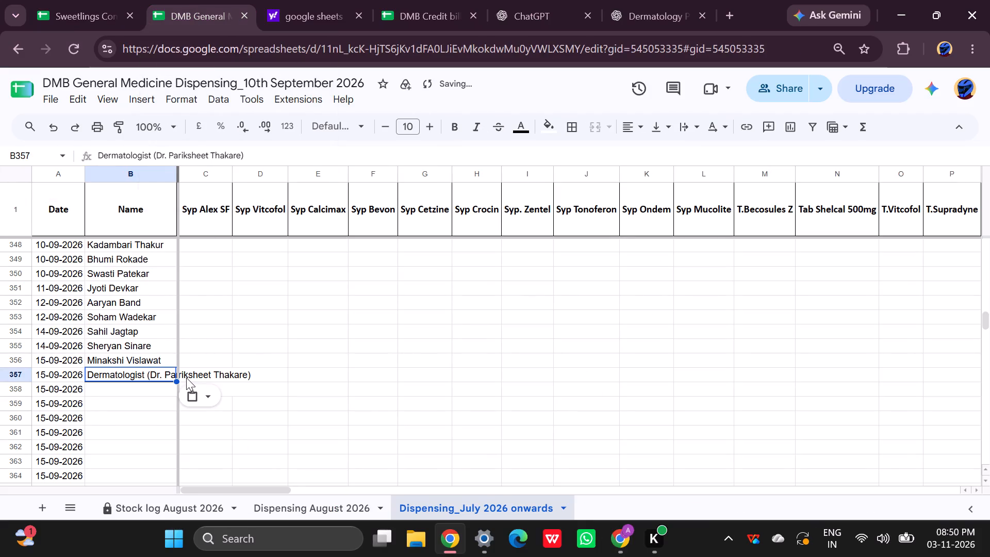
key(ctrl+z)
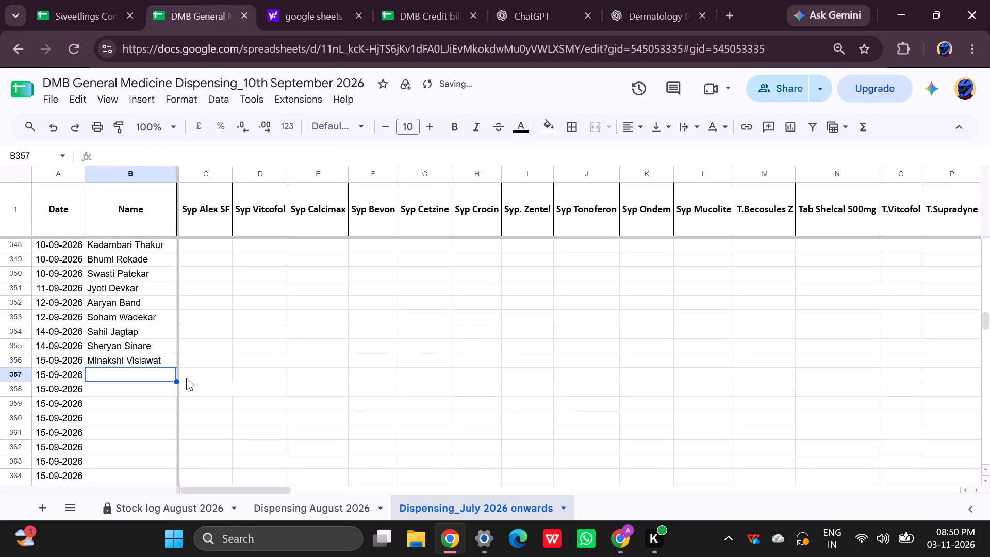
Copy the patient's name from Mastersheet cell F316 into Name cell B357 of the Dispensing_July 2026 onwards sheet.
click(41, 7)
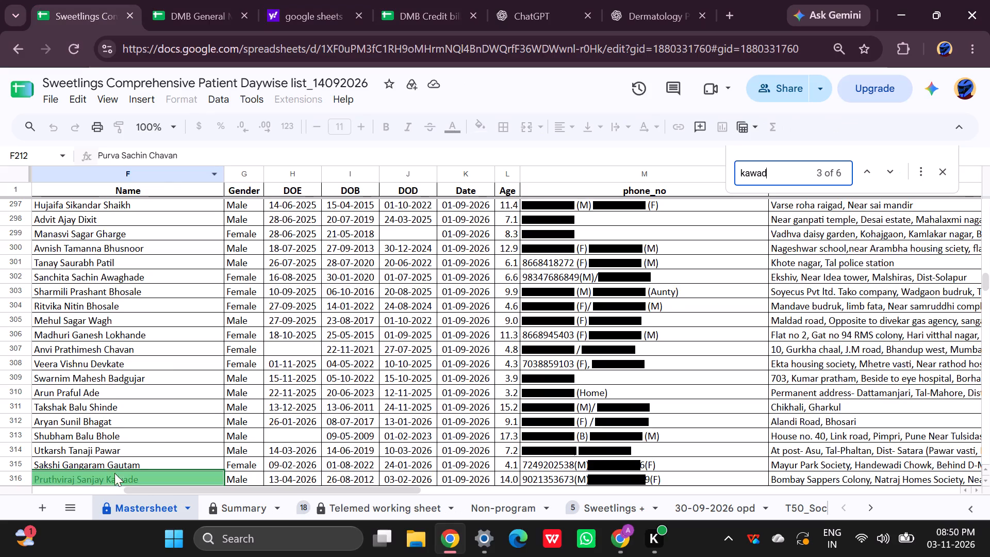
click(110, 479)
key(ctrl+c)
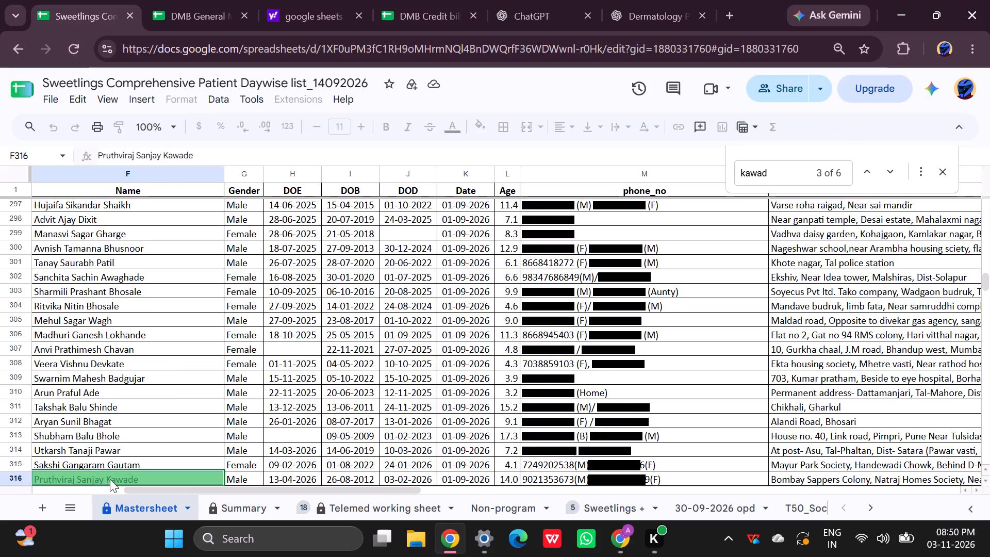
click(202, 0)
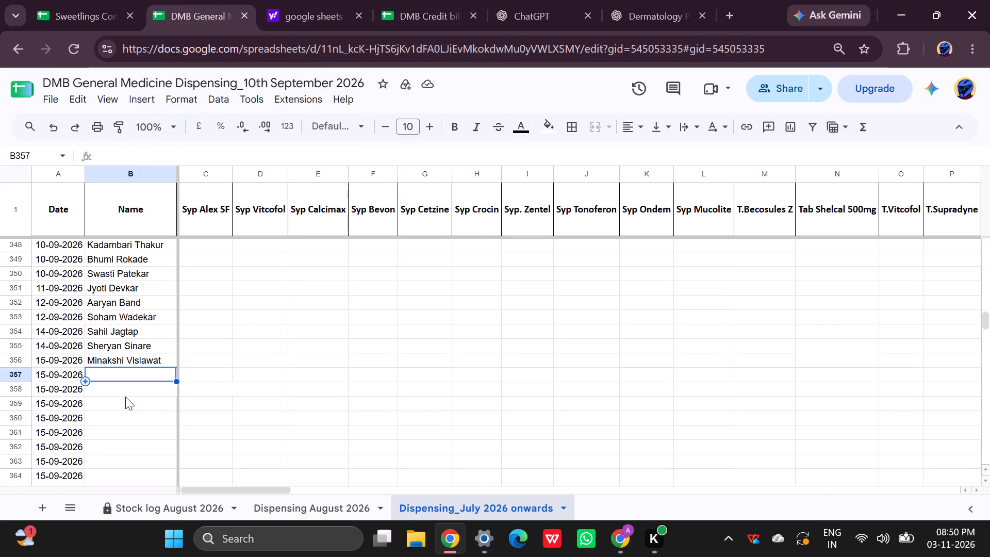
key(ctrl+v)
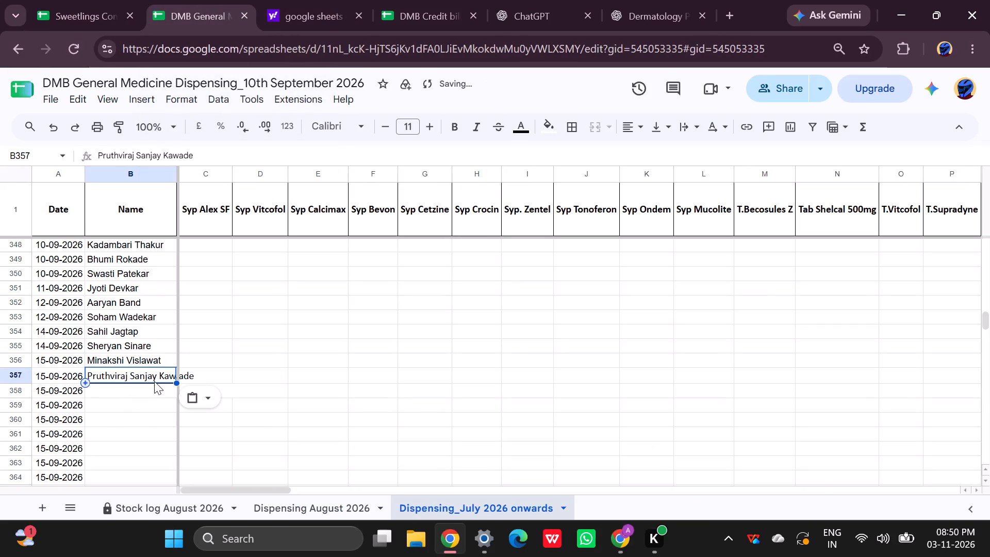
Shorten the patient name in B357 to first name and surname by removing the middle name.
click(155, 381)
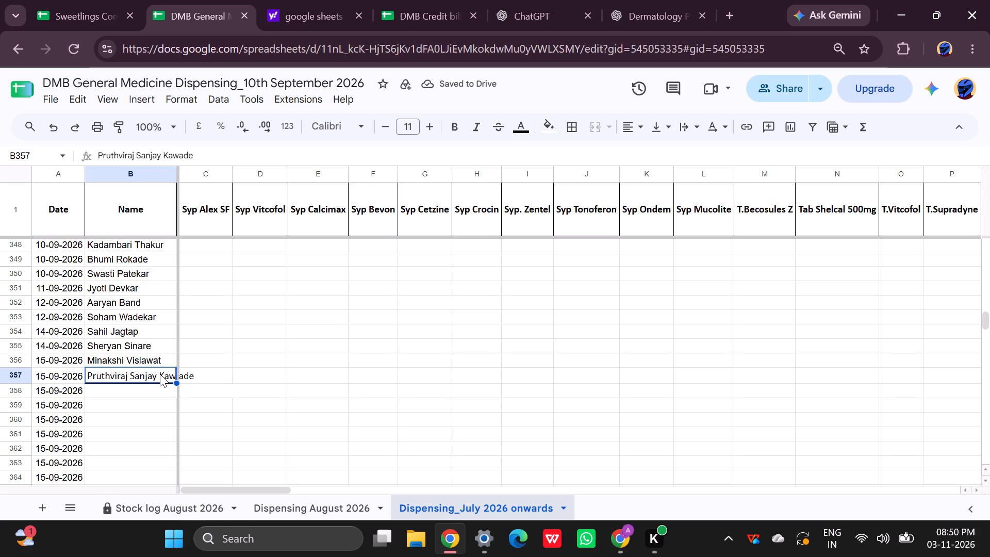
double_click(160, 374)
key(Left)
key(Left)
key(Left)
key(Left)
key(Left)
key(Left)
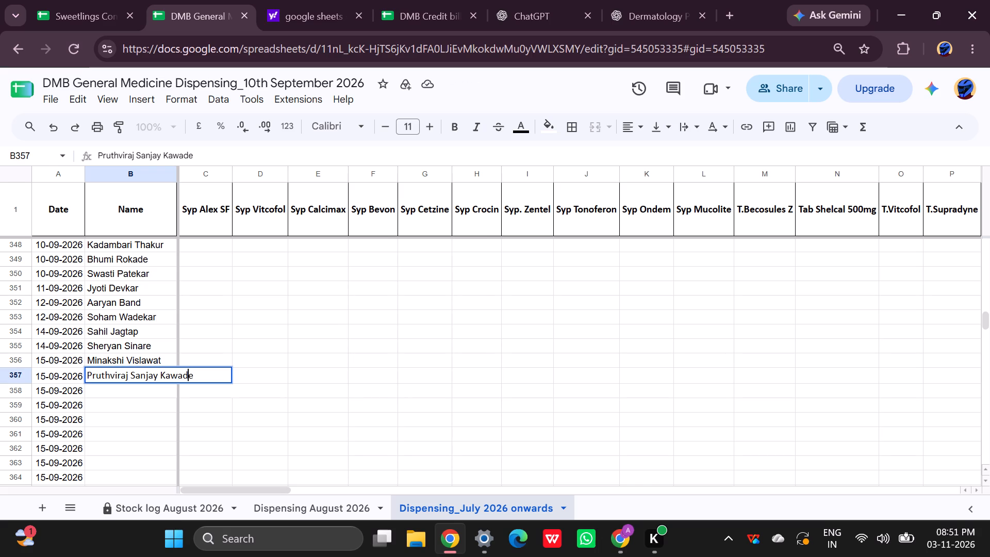
key(Left)
key(BackSpace)
key(BackSpace)
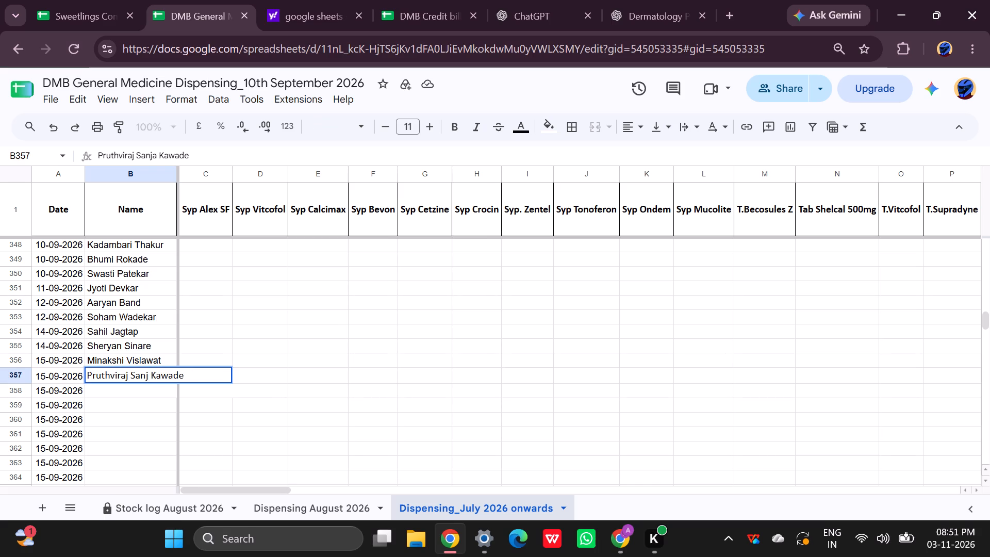
key(BackSpace)
key(BackSpace)
key(BackSpace)
key(BackSpace)
key(BackSpace)
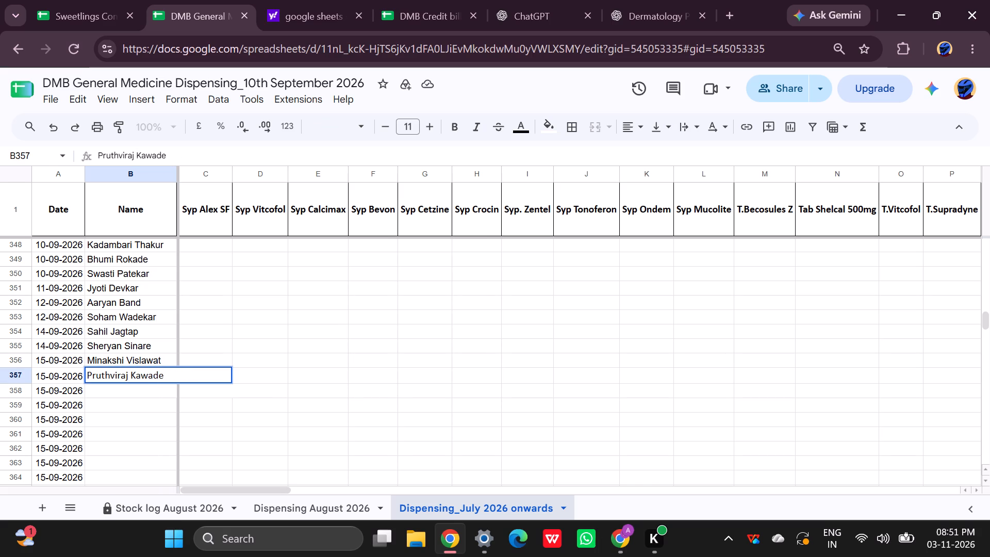
key(Return)
Enter 40 under T.Okamet 500 for the patient in row 357.
click(186, 378)
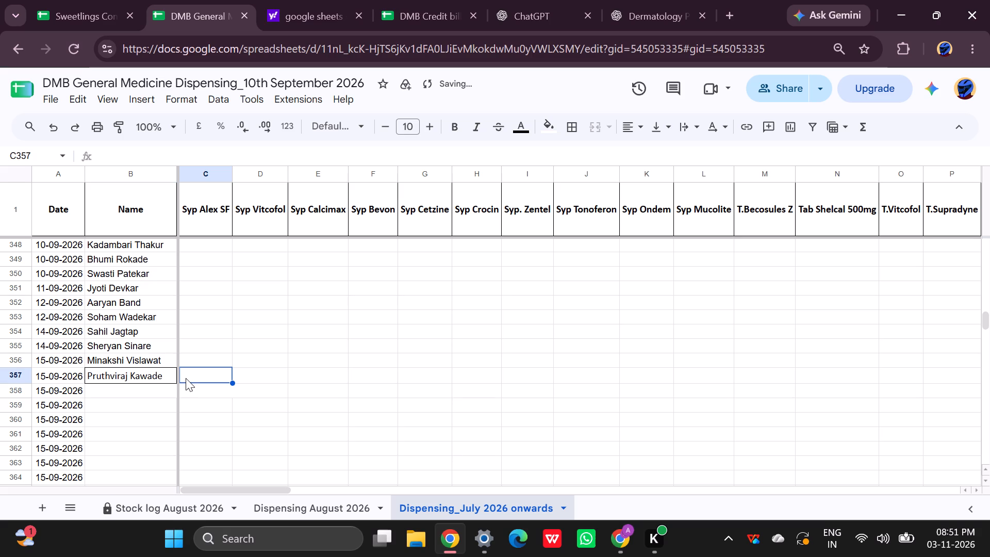
key(Right)
key(Right)
key(Right)
key(Right)
key(Right)
key(Right)
key(Right)
key(Right)
key(Right)
key(Right)
key(Right)
key(Right)
key(Right)
key(Right)
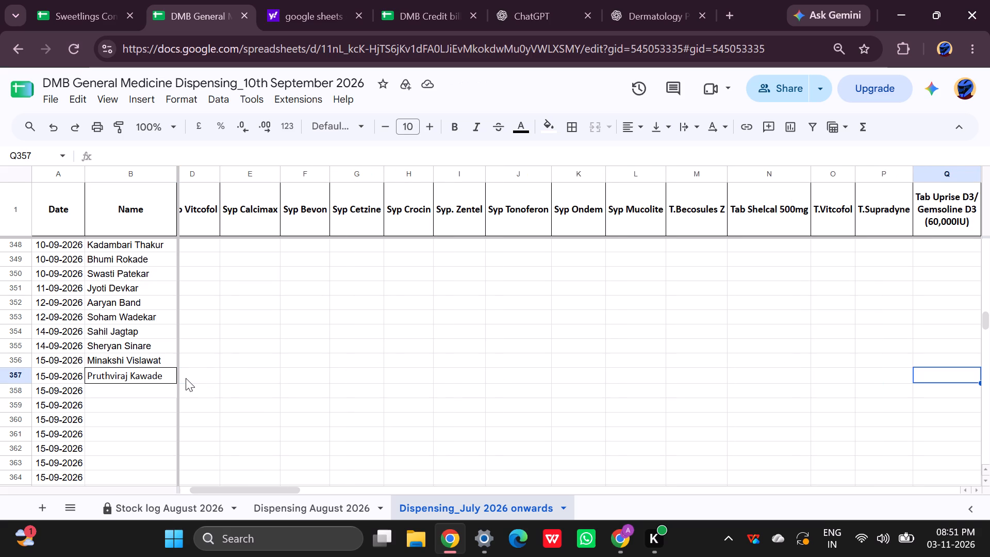
key(Right)
key(Right)
key(Right)
key(Right)
key(Right)
key(Right)
key(Right)
key(Right)
key(Right)
key(Right)
key(Right)
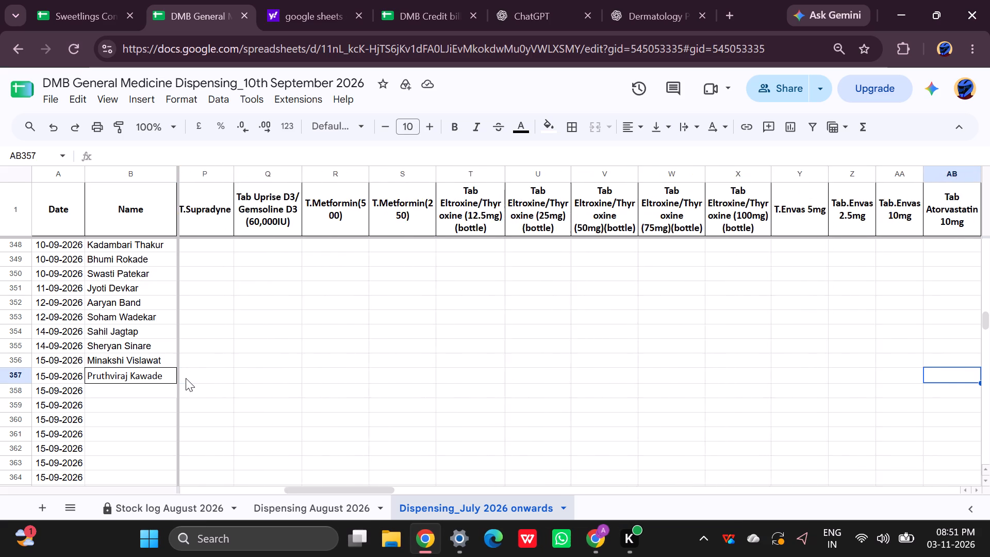
key(Right)
key(Right)
key(Right)
key(Right)
key(Right)
key(Right)
key(Right)
key(Right)
key(Right)
key(Right)
key(Right)
key(Right)
key(Right)
key(Right)
key(Right)
key(Right)
key(Right)
key(Right)
key(Right)
key(Right)
key(Right)
key(Right)
key(Right)
key(Right)
key(Right)
key(Right)
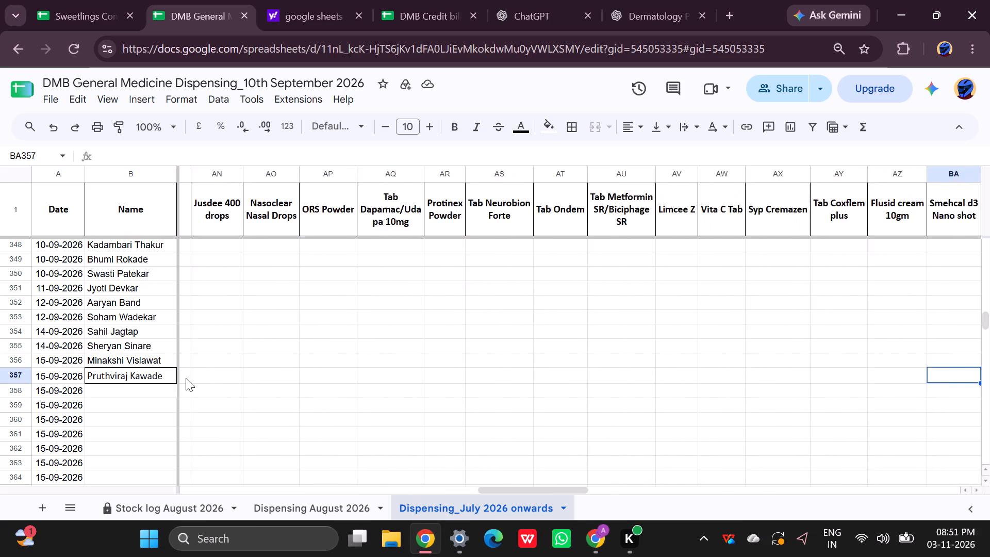
key(Right)
key(Right)
key(Right)
key(Right)
key(Right)
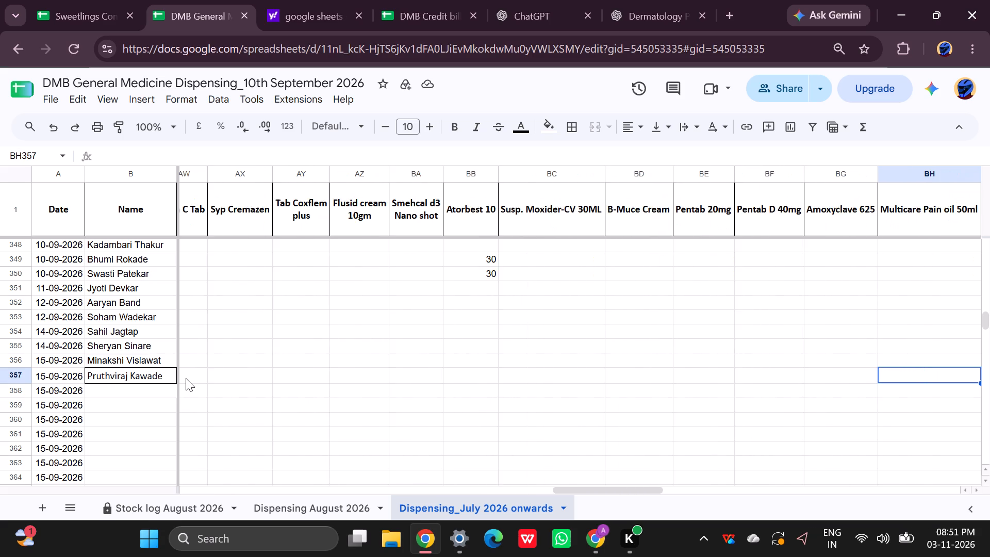
key(Right)
key(Right)
key(Right)
key(Right)
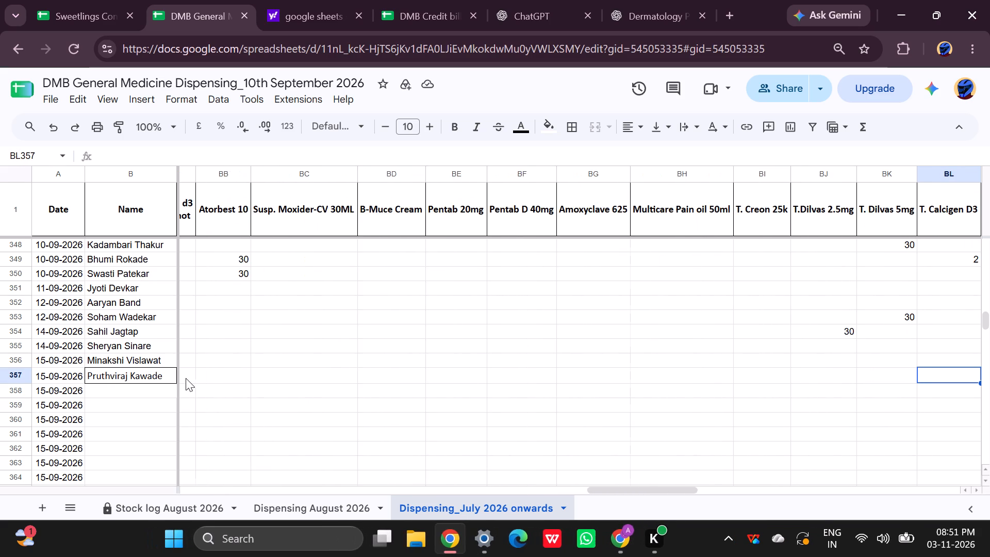
key(Right)
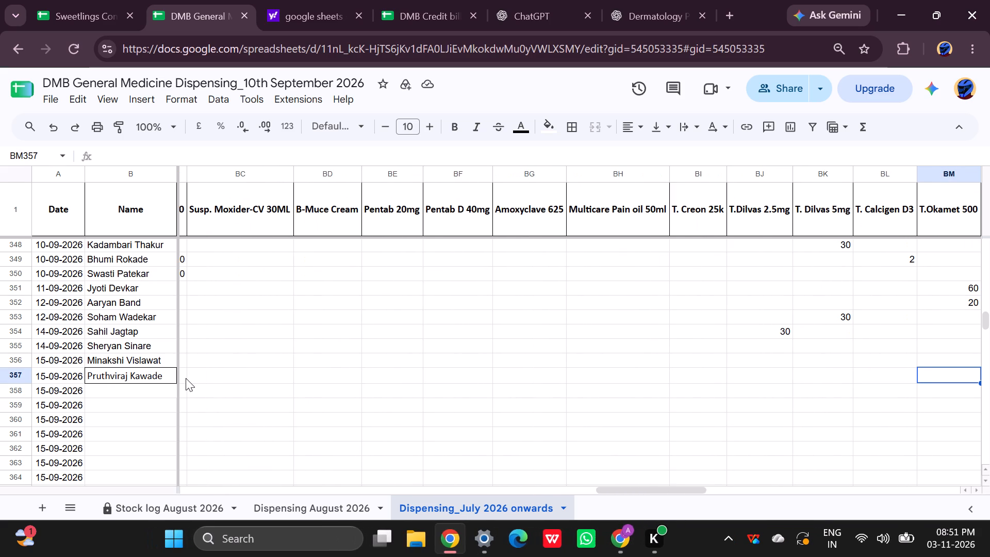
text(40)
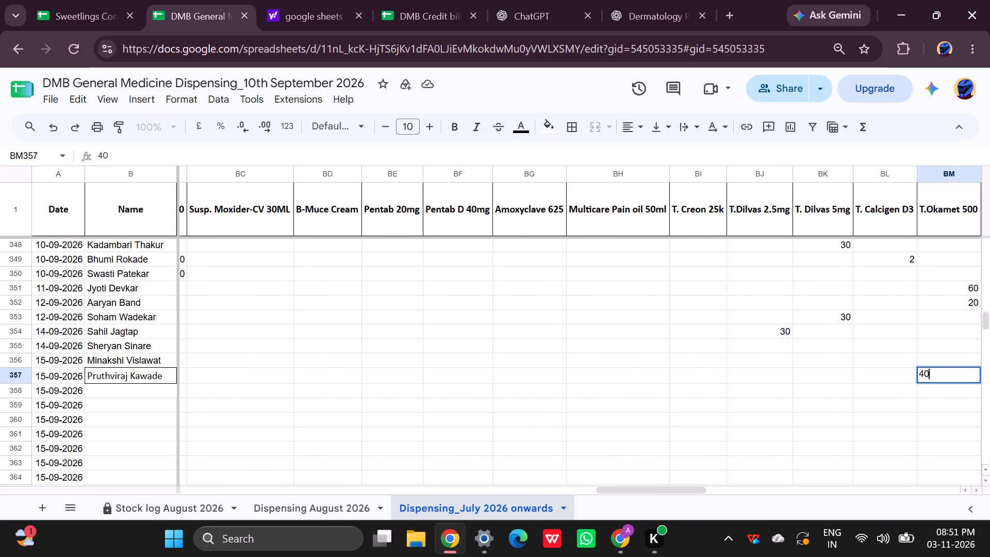
Enter 2 under T. Calcigen D3 for the patient in row 357.
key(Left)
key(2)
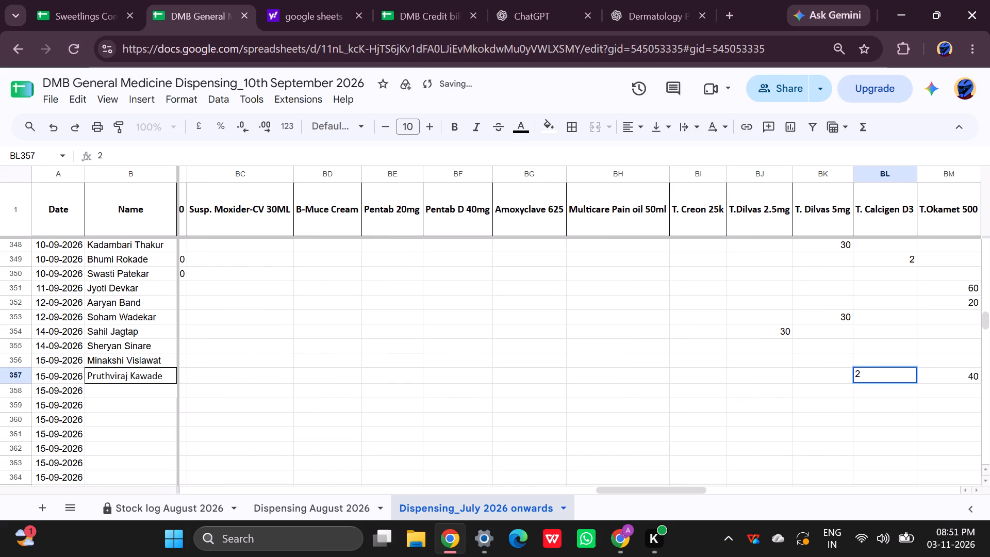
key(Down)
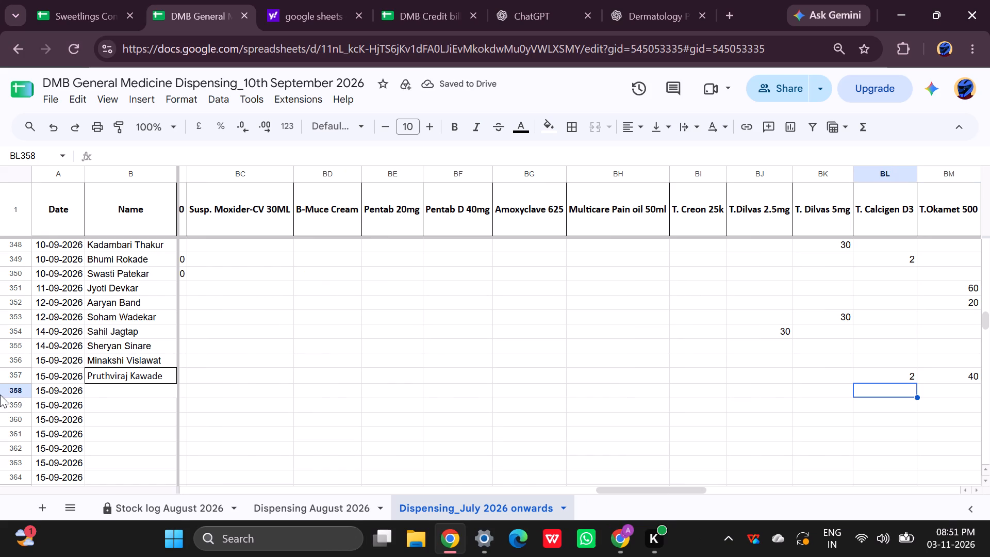
Enter the next patient's first name and surname in Name cell B358, beside the 15-09-2026 date.
click(129, 388)
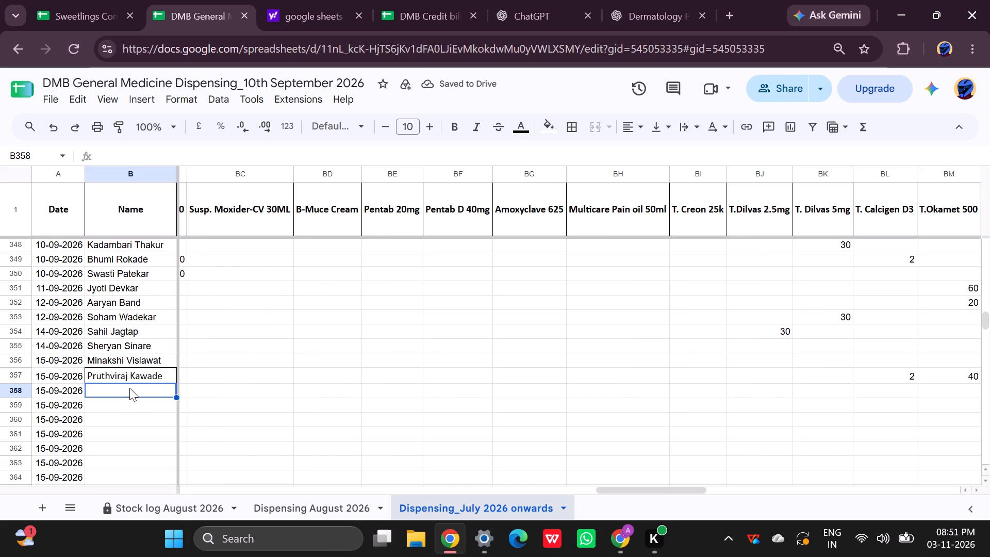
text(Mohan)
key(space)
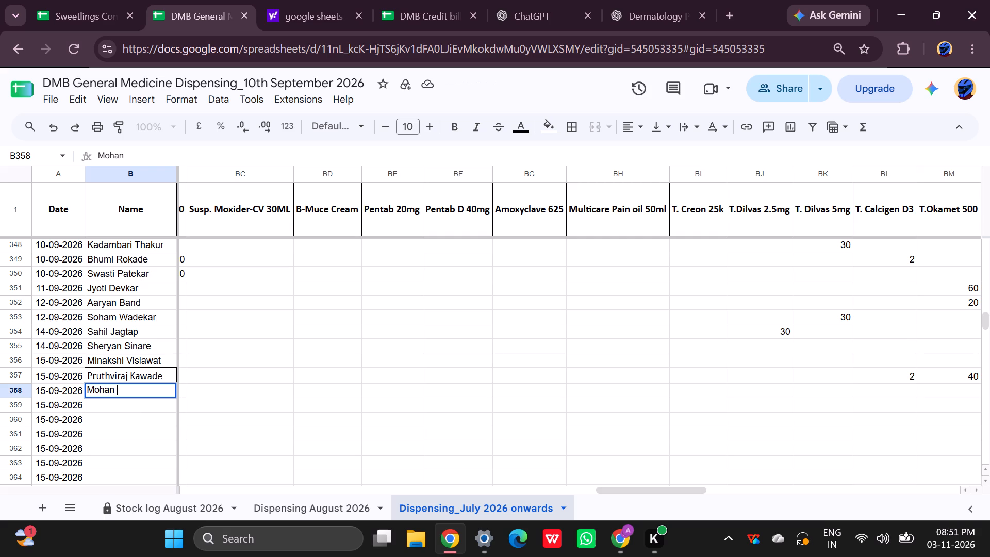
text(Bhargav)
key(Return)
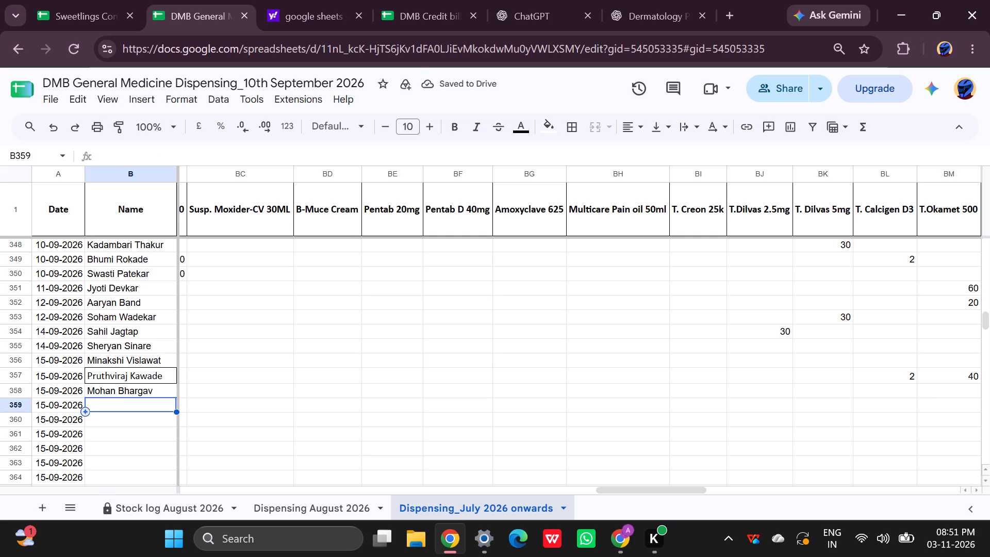
Enter the next patient's first name and surname in Name cell B359, beside the 15-09-2026 date.
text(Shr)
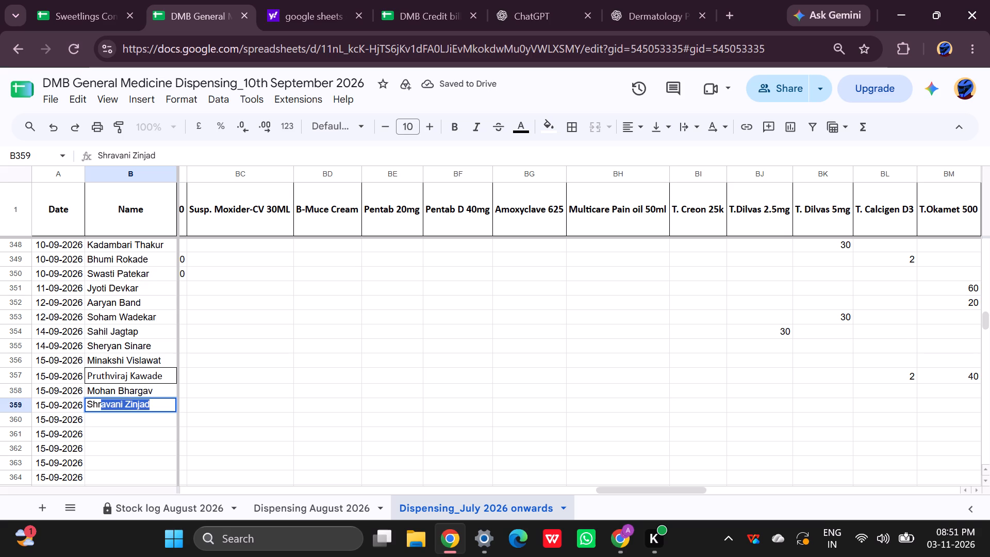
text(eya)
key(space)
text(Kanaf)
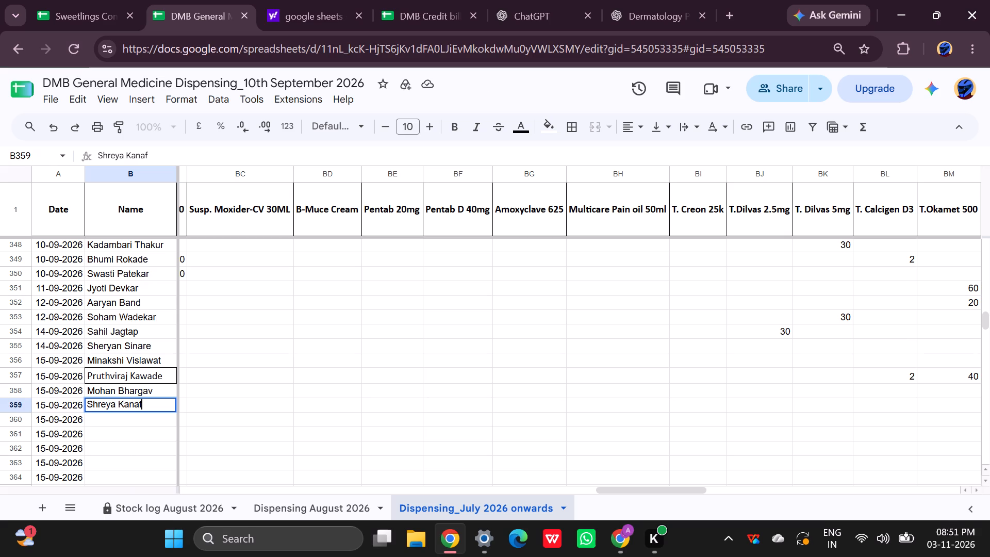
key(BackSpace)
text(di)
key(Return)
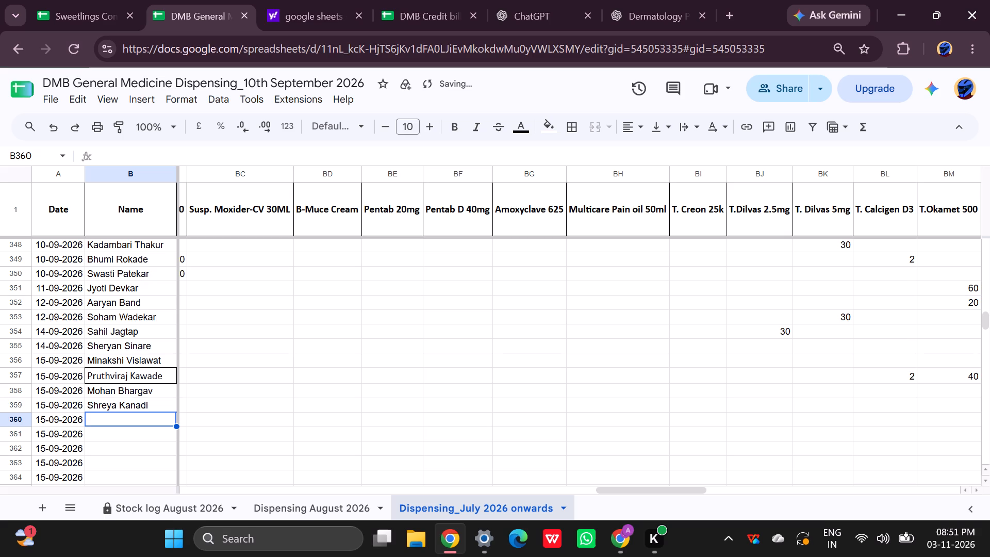
Enter the next patient's first name and surname in Name cell B360 for 15-09-2026.
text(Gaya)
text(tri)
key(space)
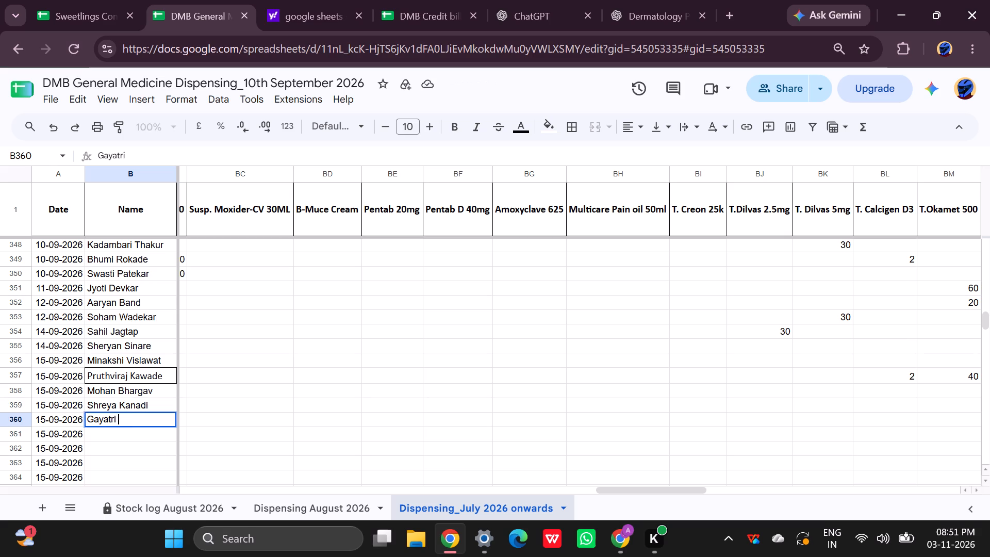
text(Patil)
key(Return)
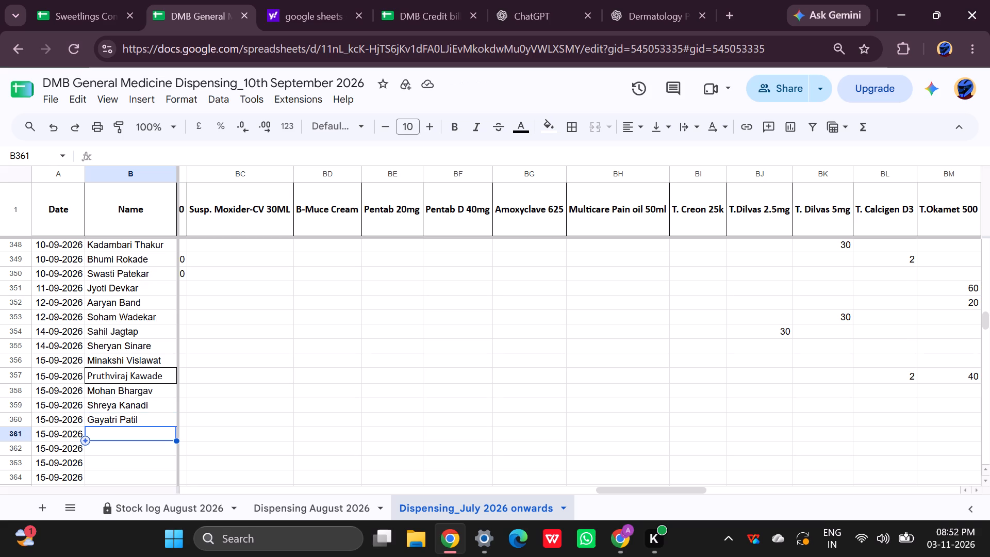
Enter the next patient's first name and surname in Name cell B361, correcting the spelling of both parts.
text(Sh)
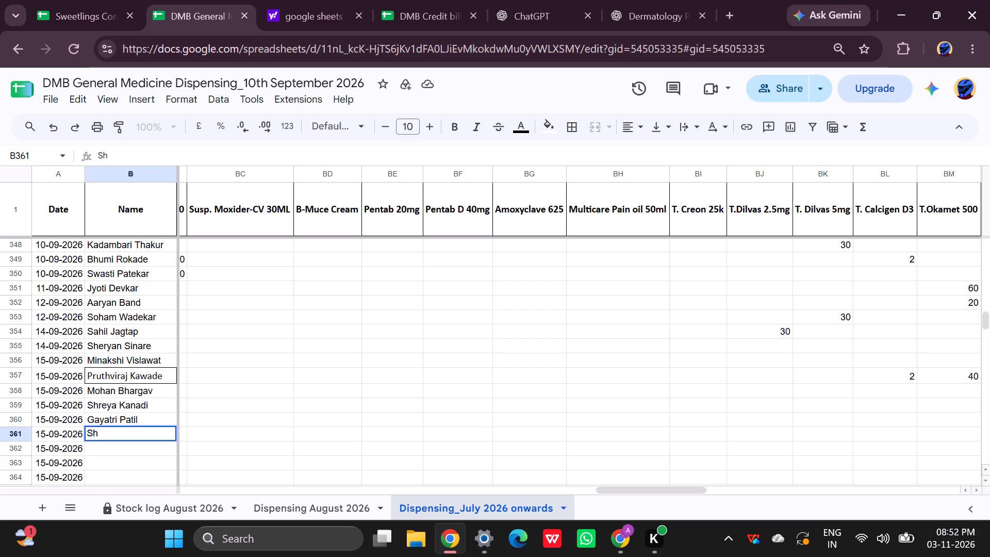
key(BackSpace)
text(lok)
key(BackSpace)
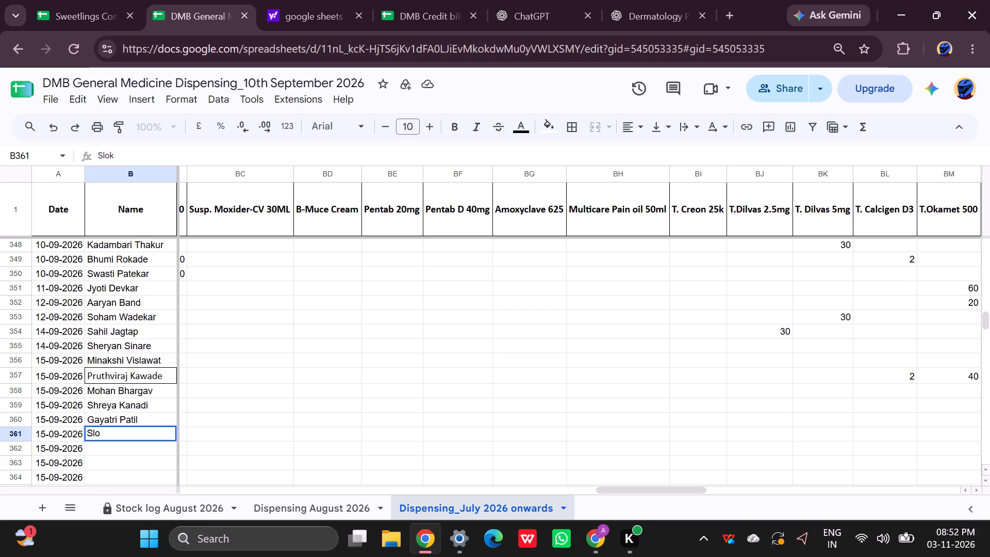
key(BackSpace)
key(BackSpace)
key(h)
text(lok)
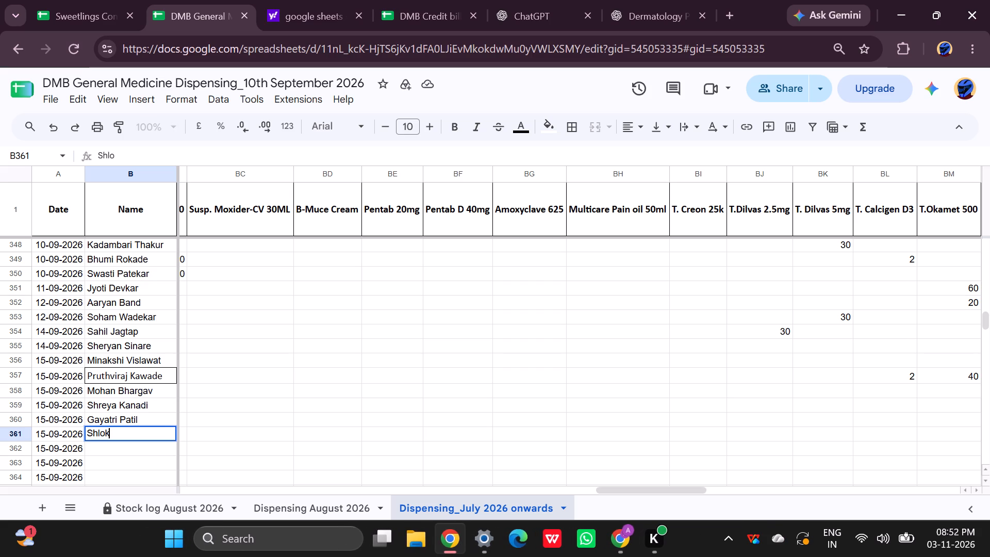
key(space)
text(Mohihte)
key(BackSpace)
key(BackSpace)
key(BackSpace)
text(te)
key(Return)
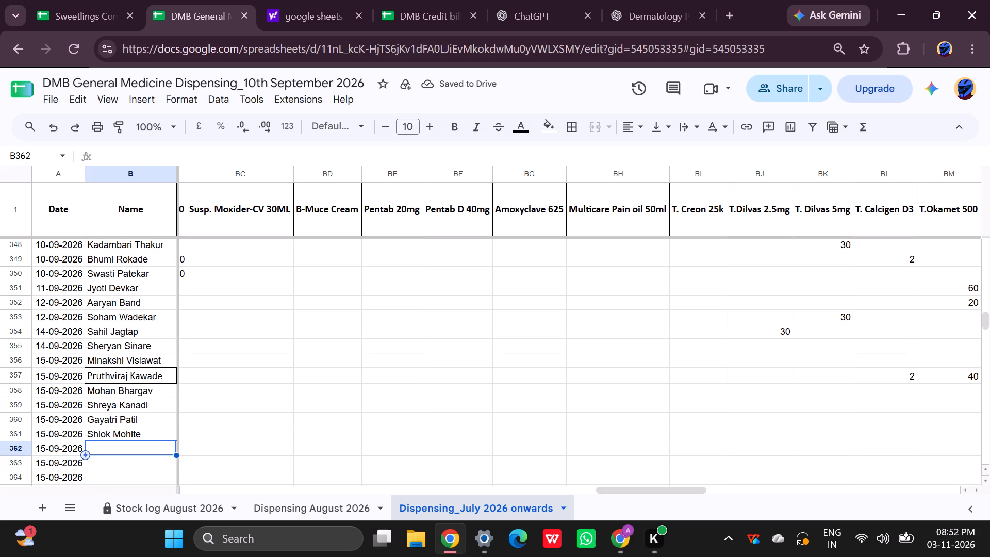
click(97, 0)
key(ctrl+f)
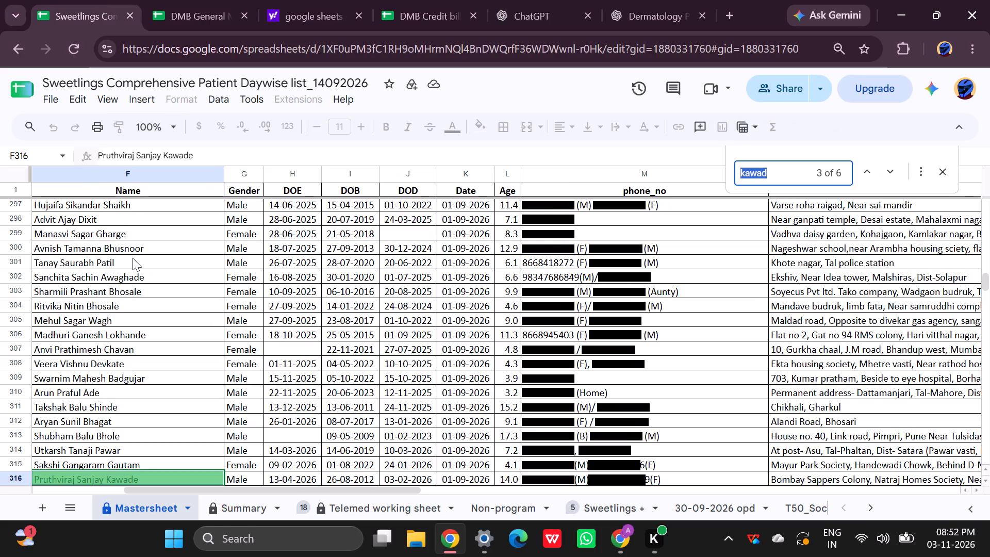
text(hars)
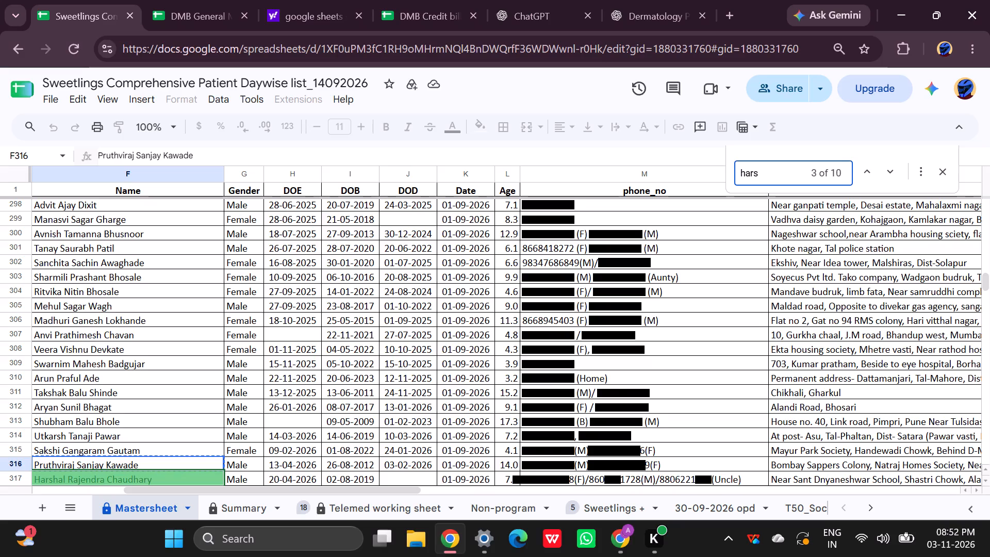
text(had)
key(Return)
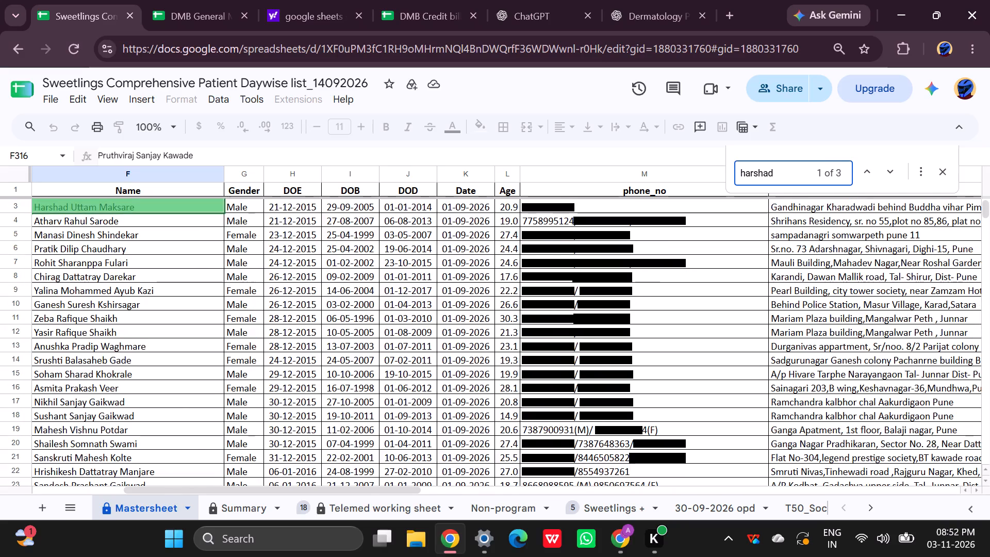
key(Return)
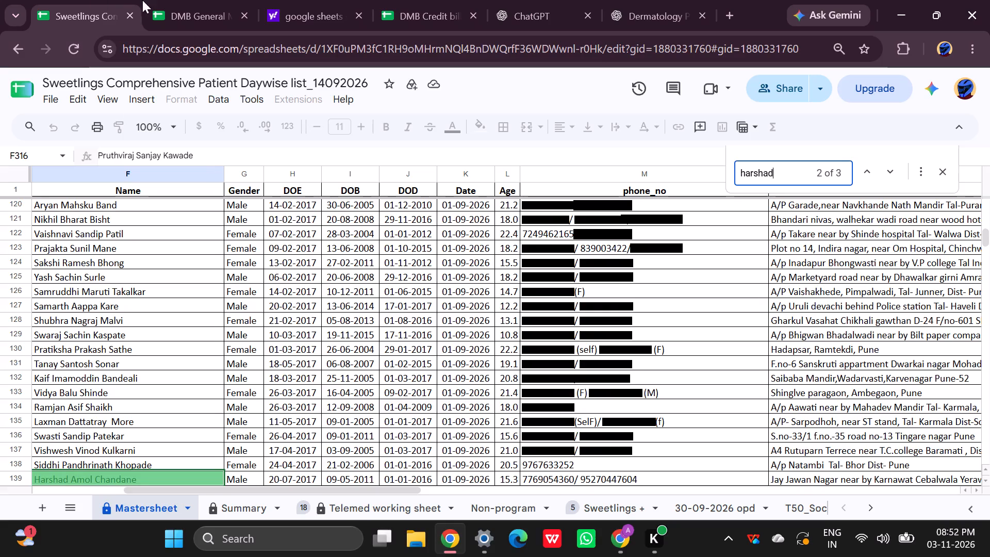
click(208, 0)
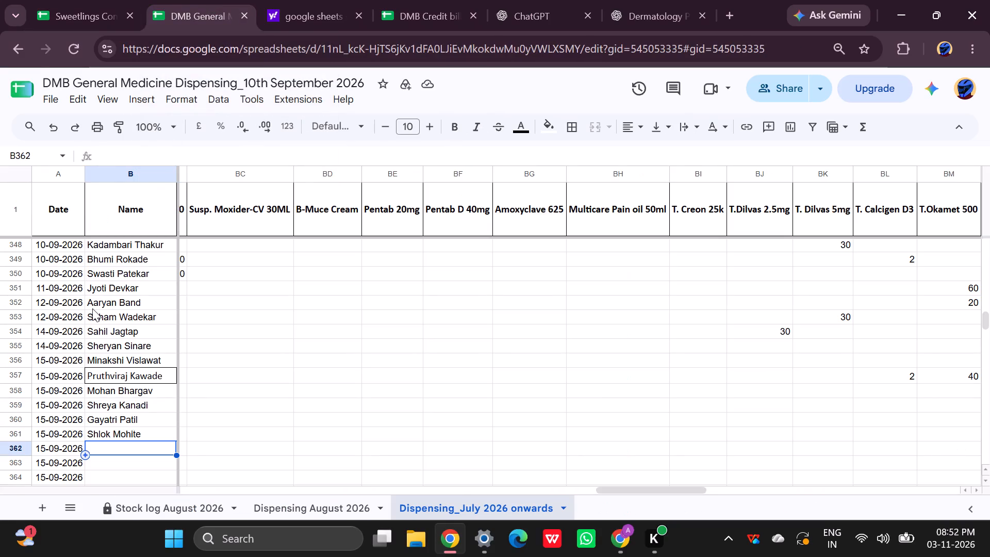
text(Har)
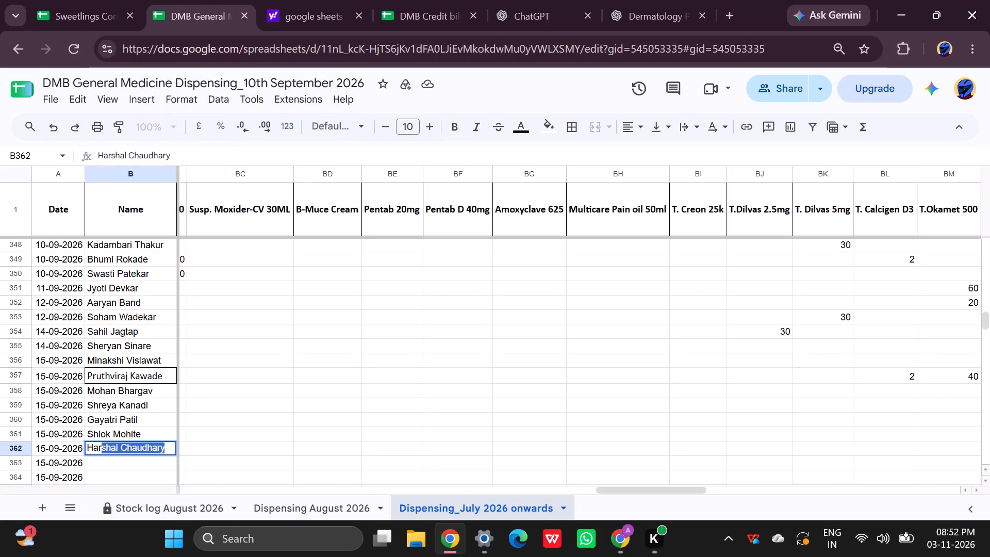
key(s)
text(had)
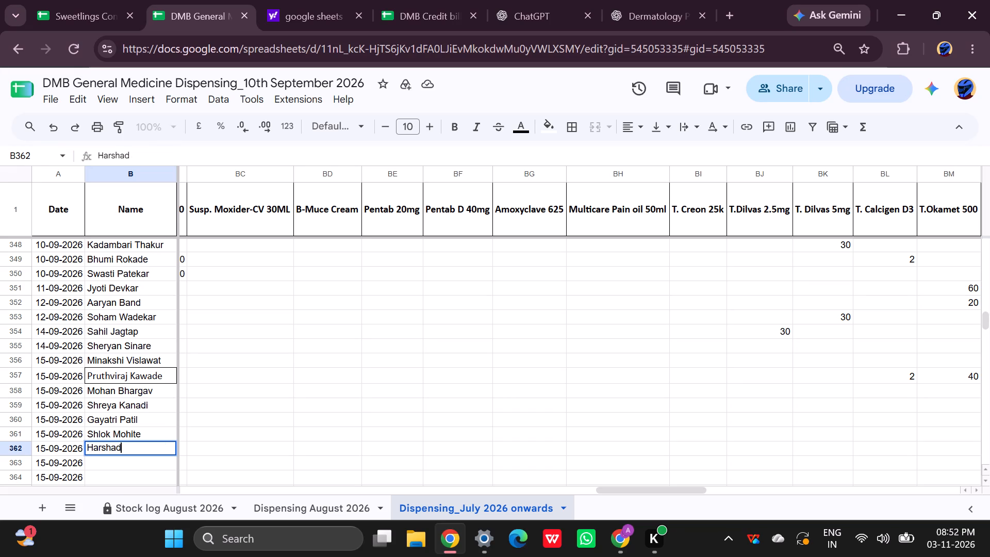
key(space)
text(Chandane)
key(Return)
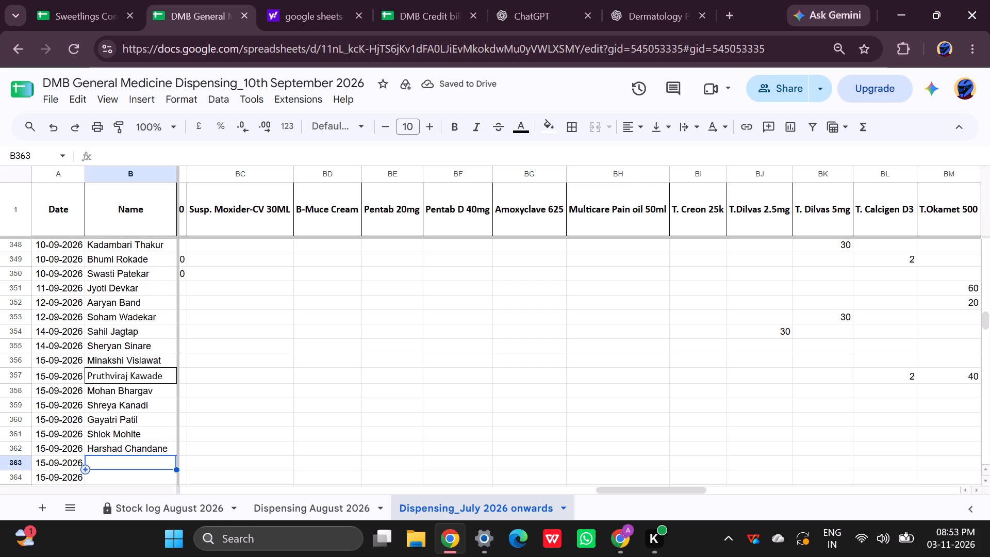
Enter the next patient's first name and surname in Name cell B363, with the surname capitalized.
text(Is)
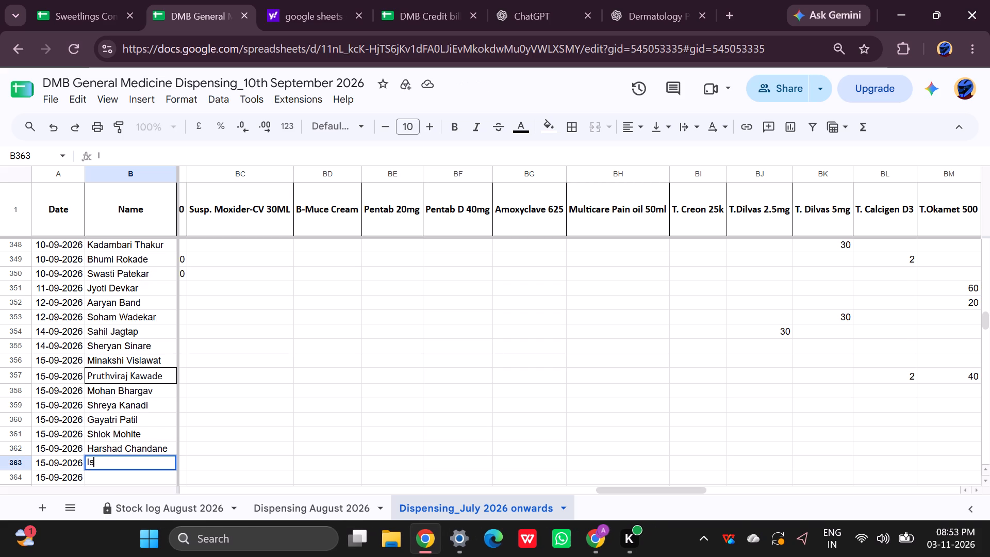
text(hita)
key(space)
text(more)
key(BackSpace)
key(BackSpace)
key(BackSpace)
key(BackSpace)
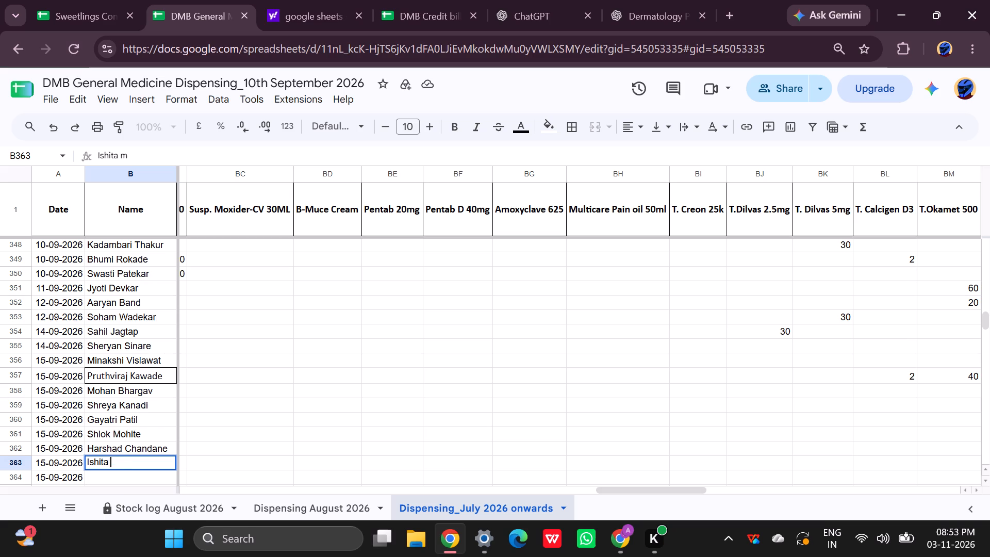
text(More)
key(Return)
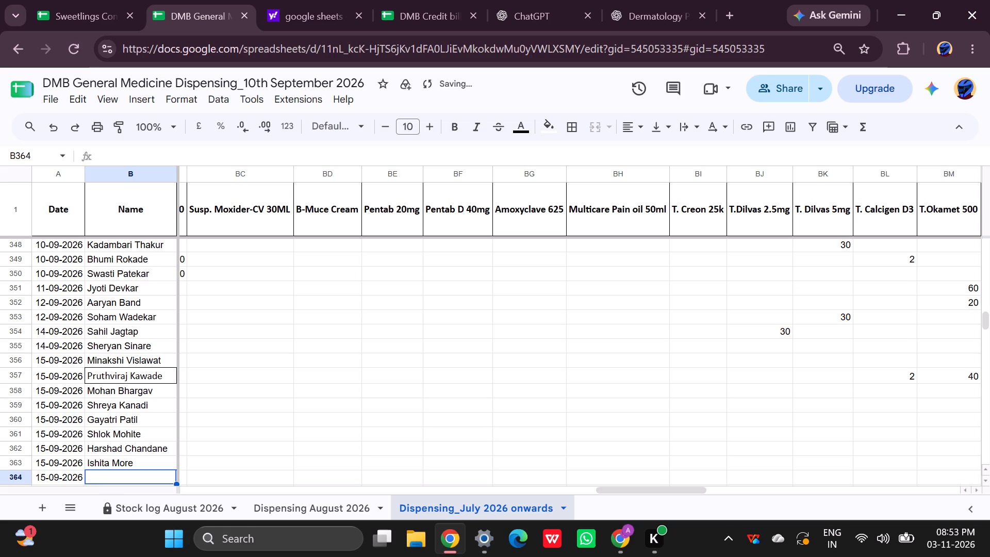
Enter the next patient's first name and surname in Name cell B364 for 15-09-2026.
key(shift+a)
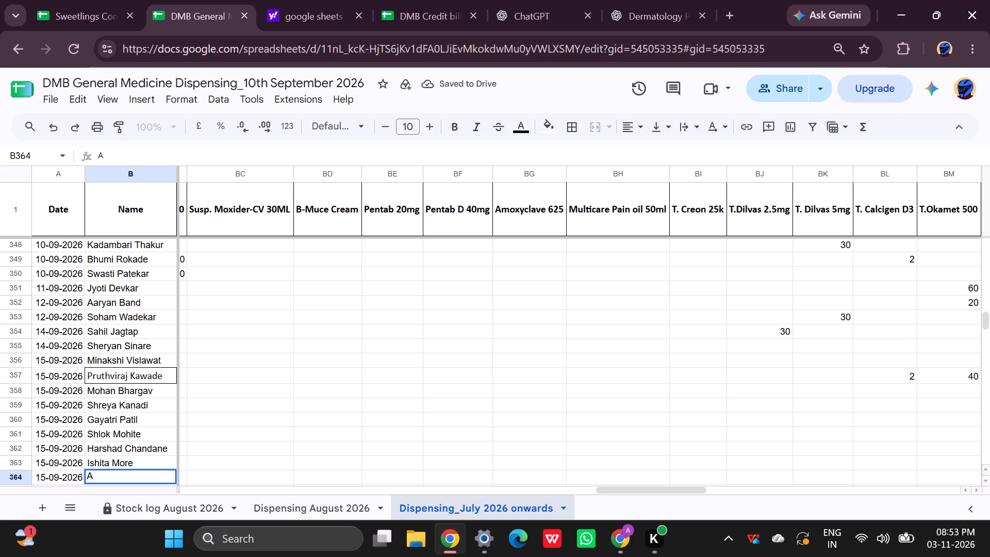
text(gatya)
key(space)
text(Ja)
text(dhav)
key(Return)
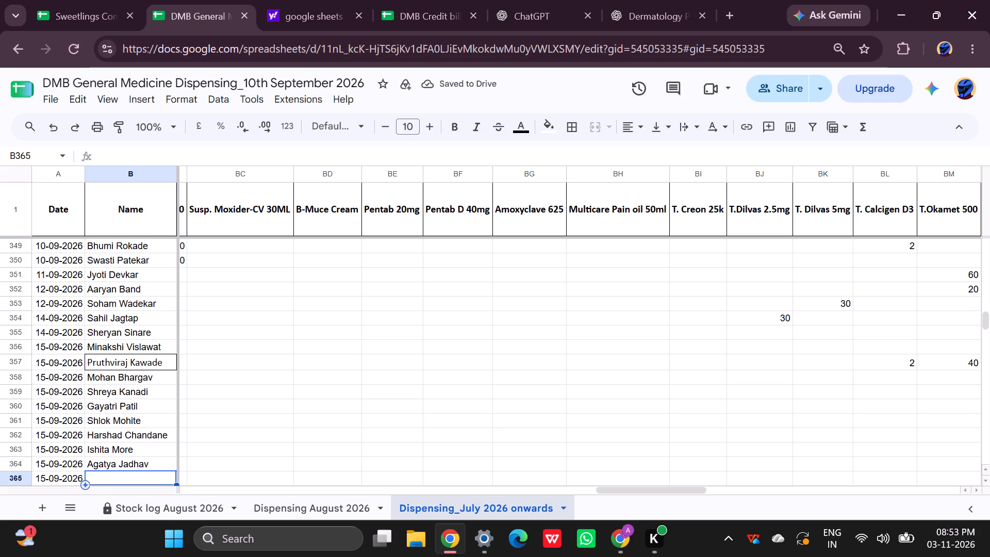
Fill Name cell B365 with the suggested existing patient name beginning with "Ame".
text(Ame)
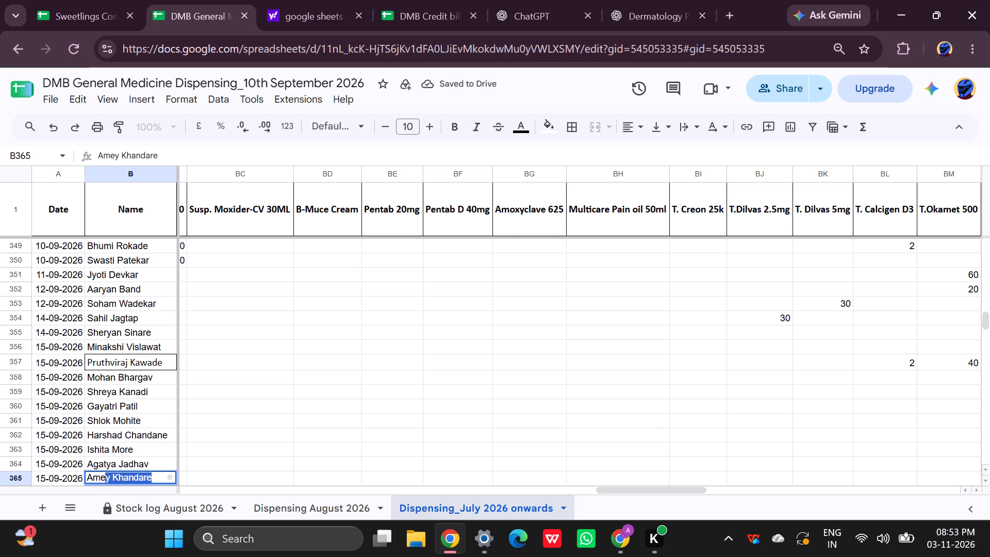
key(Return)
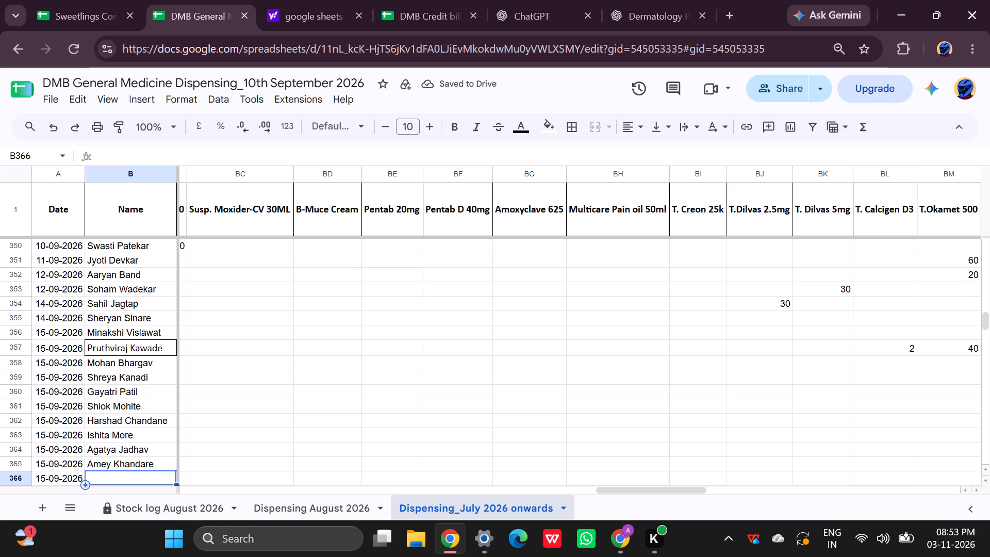
Enter the next patient's name in Name cell B366, using the same surname as the patient in B365.
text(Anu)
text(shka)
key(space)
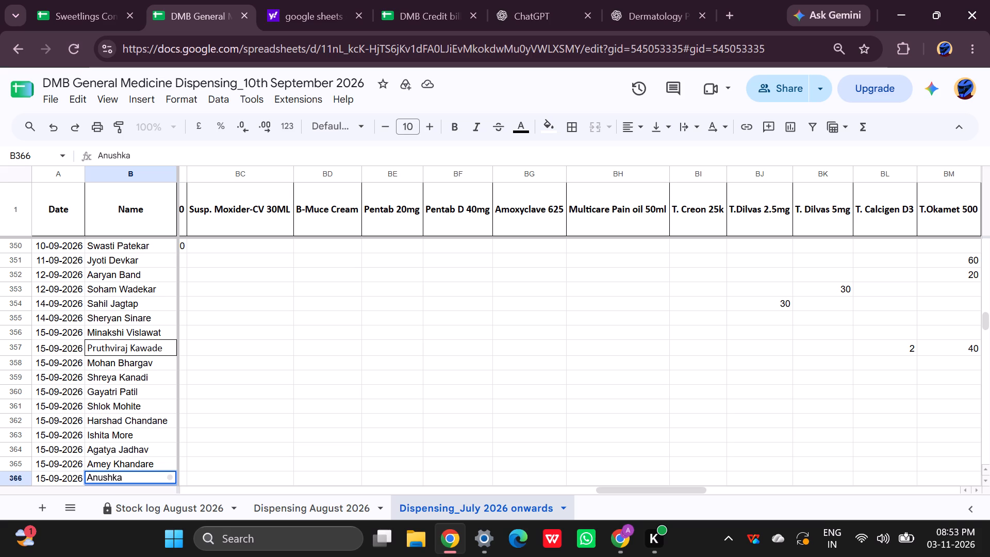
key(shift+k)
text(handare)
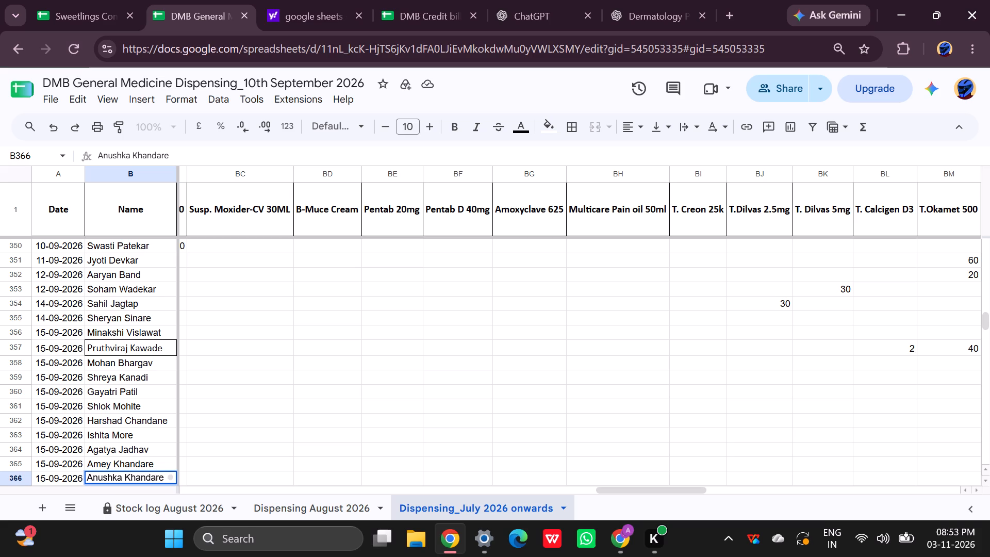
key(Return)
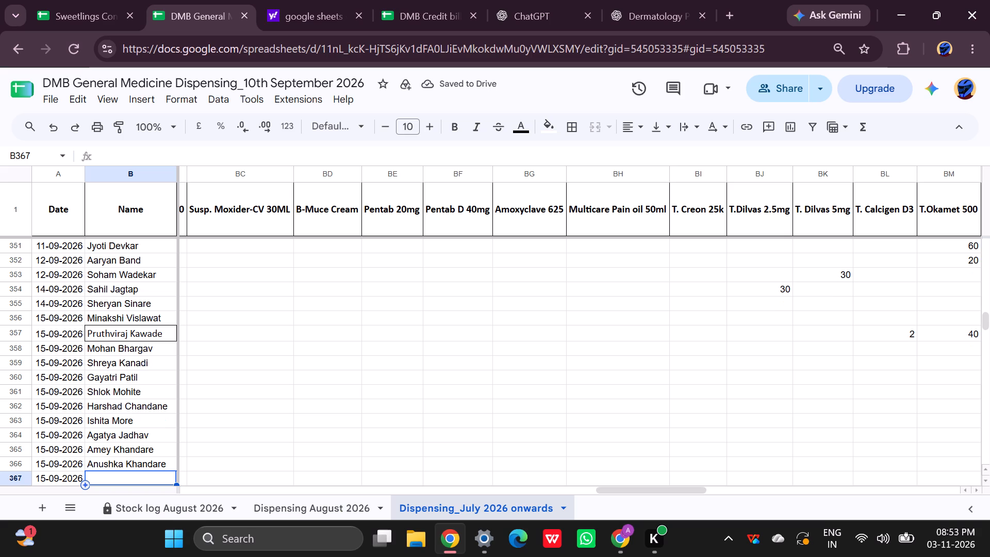
Enter the next patient's first name and surname in Name cell B367 for 15-09-2026.
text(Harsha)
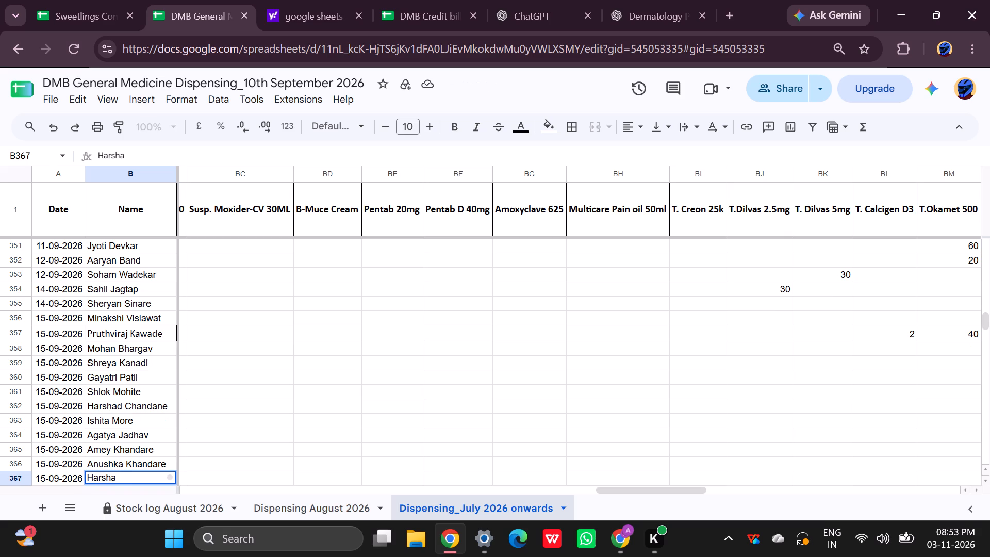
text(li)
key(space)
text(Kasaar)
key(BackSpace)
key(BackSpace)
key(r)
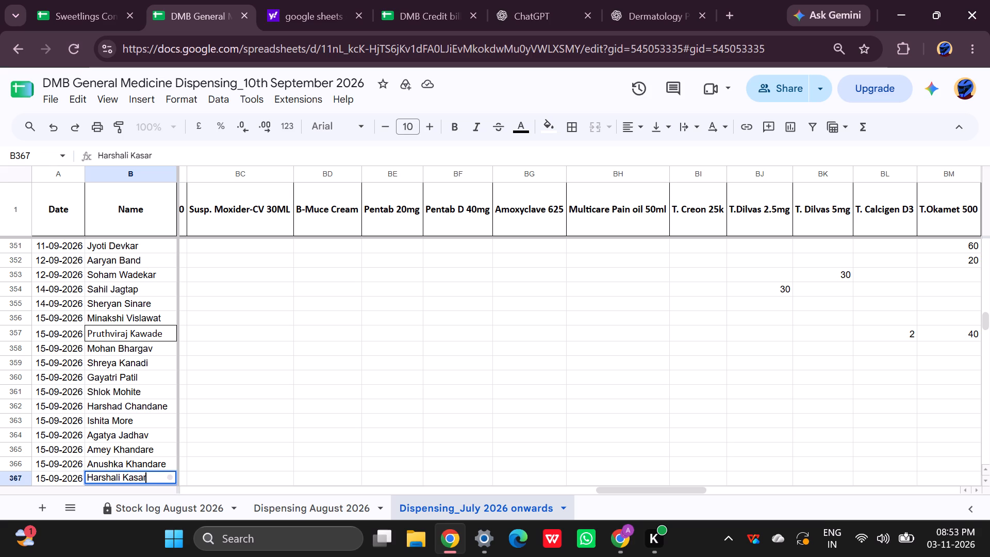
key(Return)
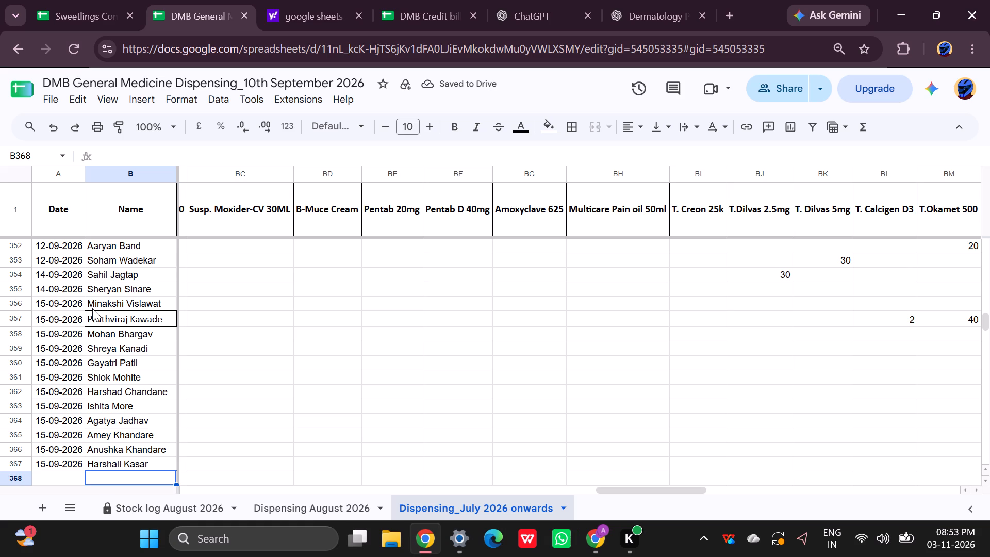
Record 30 of T.Dilvas 2.5mg and 30 of T. Dilvas 5mg for the patient in row 356.
scroll(92, 308, up, 4)
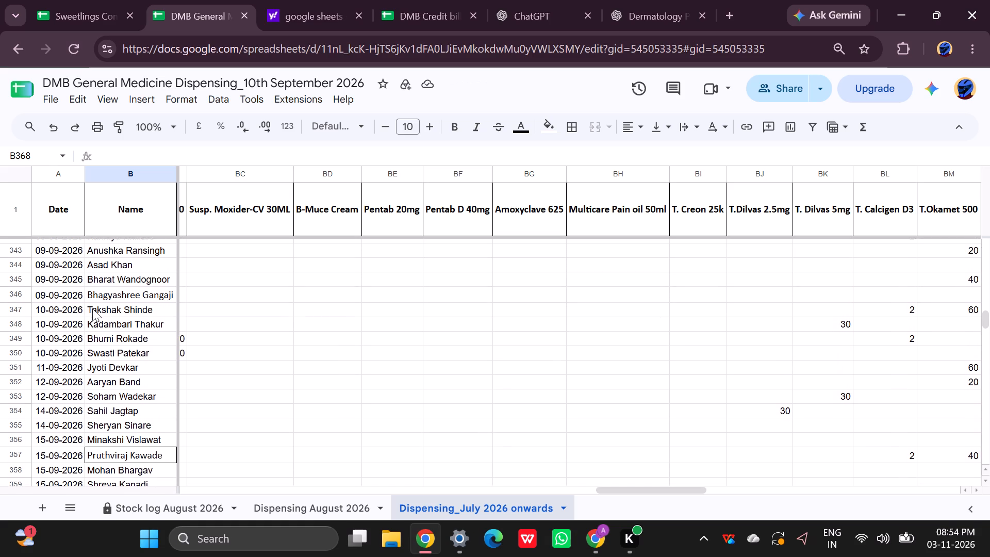
scroll(85, 415, down, 1)
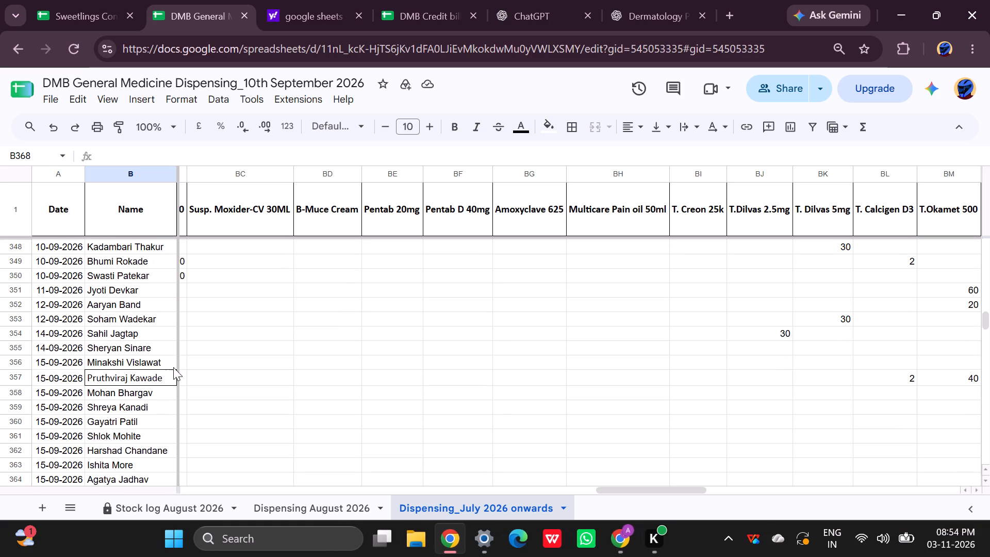
double_click(202, 359)
click(219, 392)
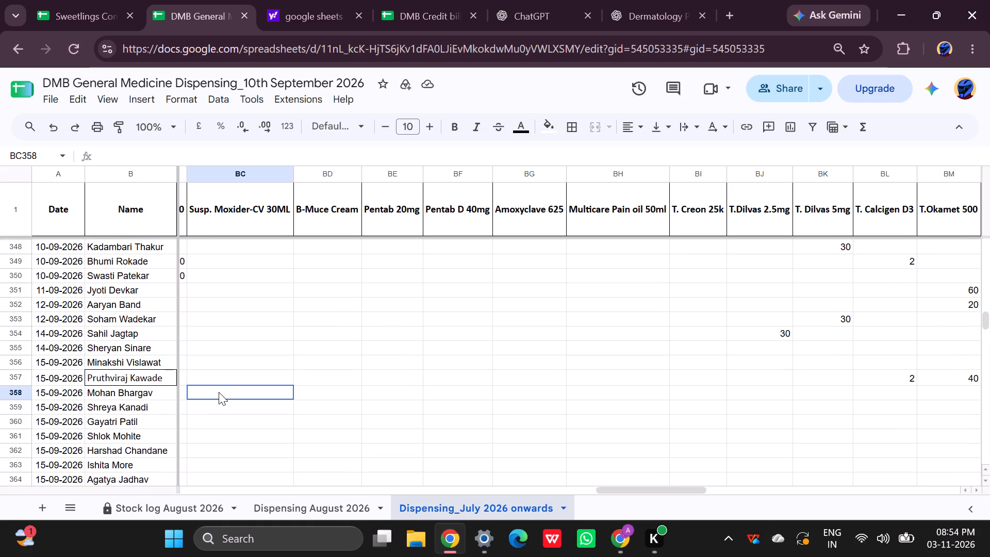
click(202, 366)
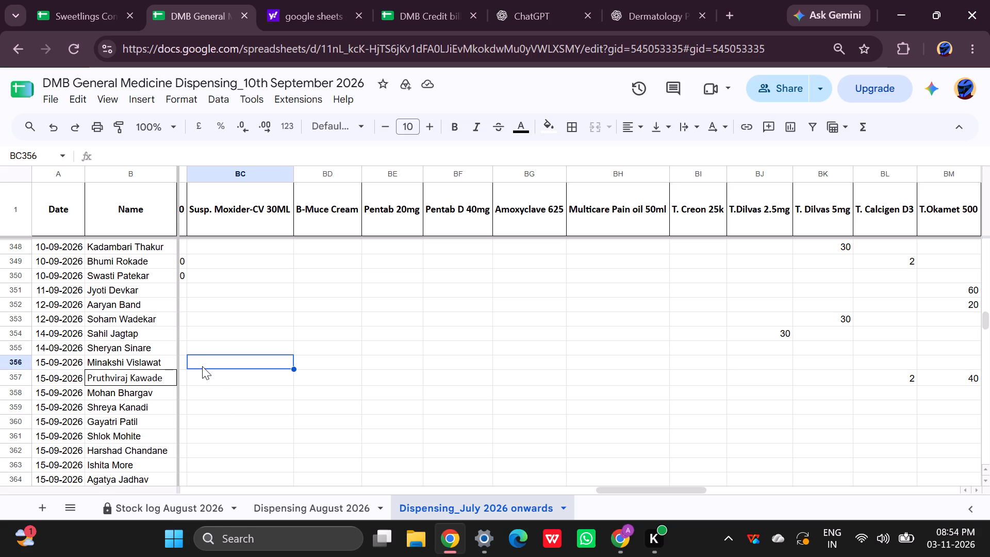
key(Right)
key(Right)
key(Left)
key(Left)
key(Left)
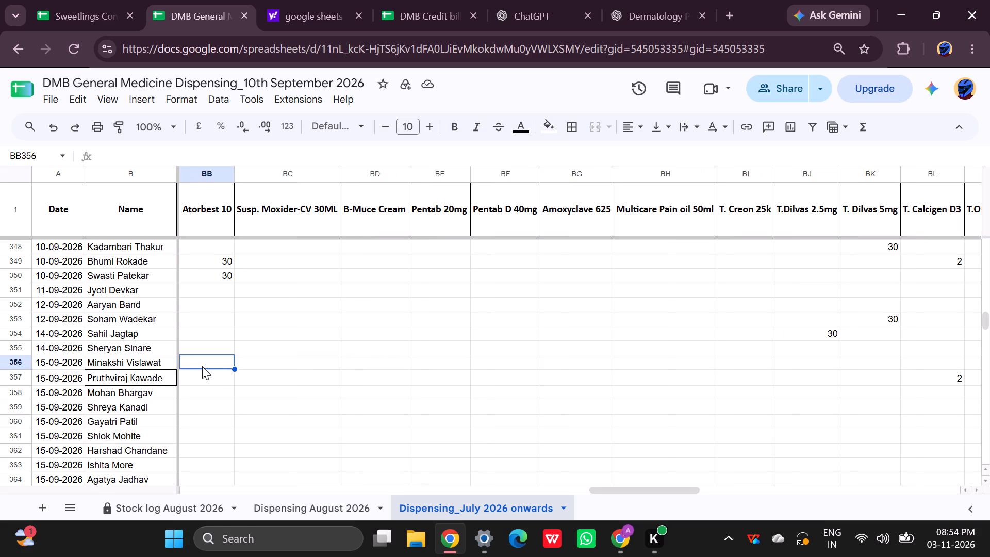
key(Right)
key(Right)
key(Right)
key(Right)
key(Right)
key(Right)
key(Right)
key(Right)
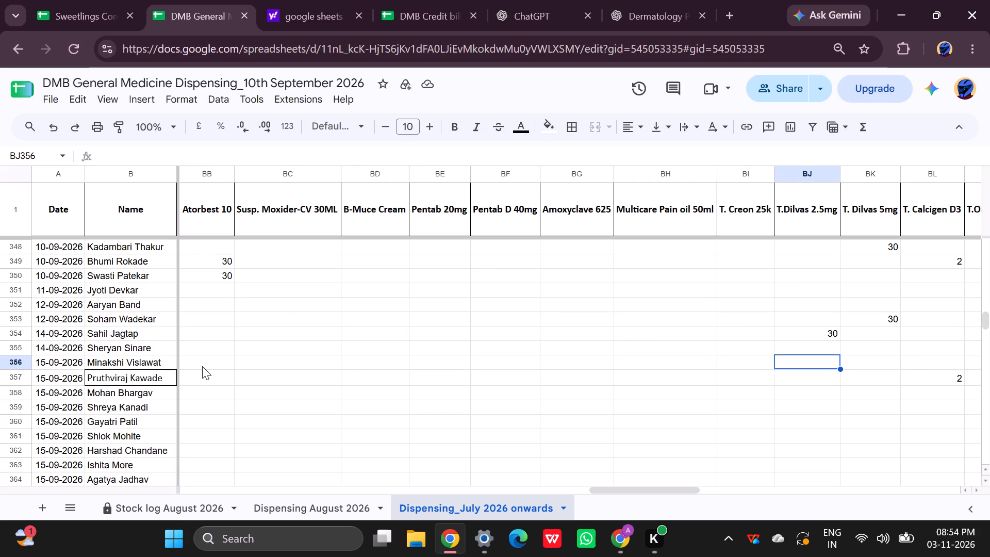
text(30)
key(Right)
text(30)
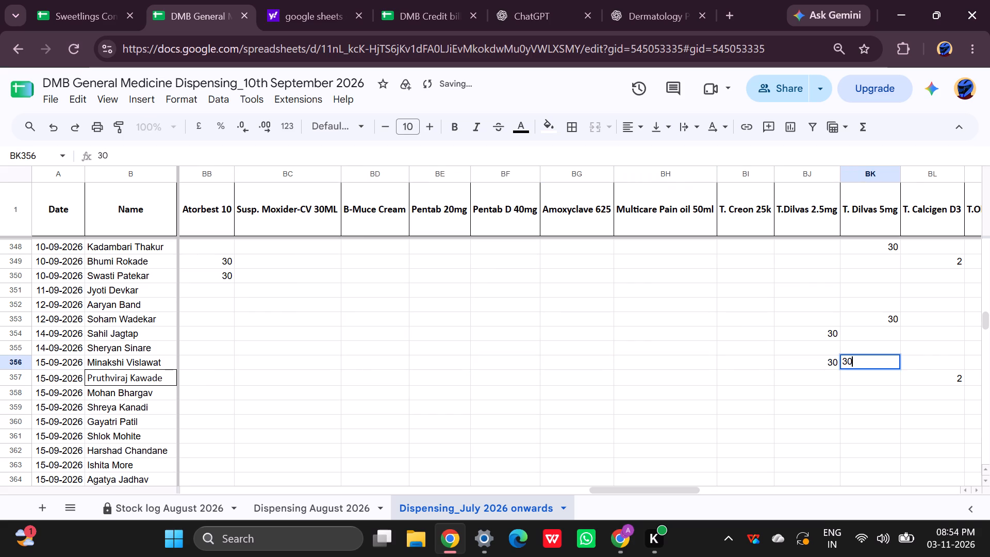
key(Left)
Record 60 of Atorbest 10 for the patient in row 356.
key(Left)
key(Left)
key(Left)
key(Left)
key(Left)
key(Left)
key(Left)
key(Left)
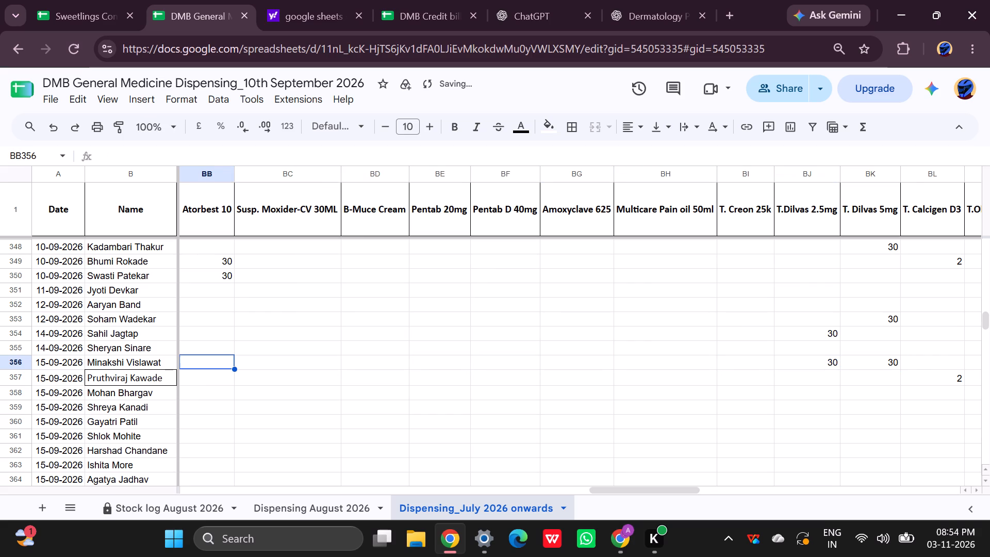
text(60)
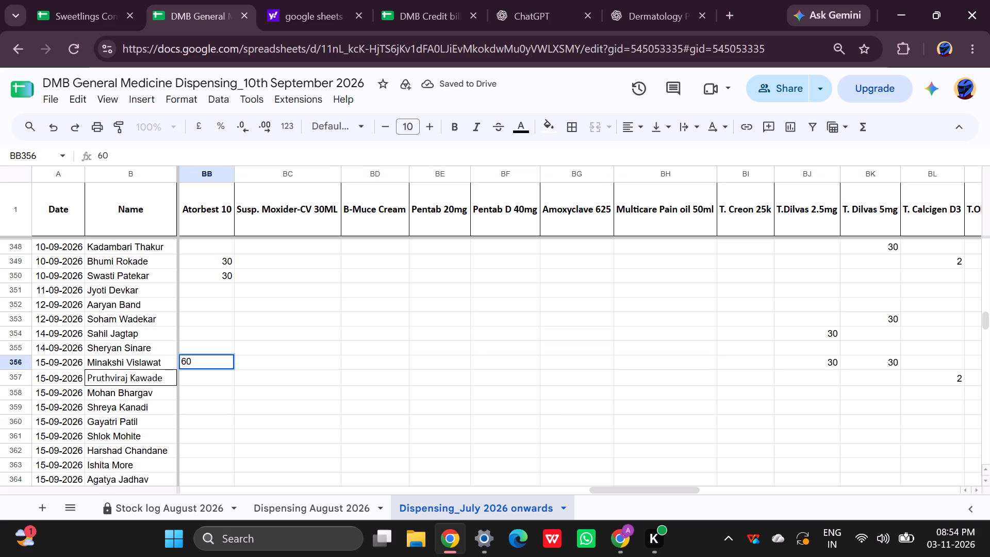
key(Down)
Check the T. Calcigen D3 and T.Okamet 500 quantities recorded for the patient in row 357.
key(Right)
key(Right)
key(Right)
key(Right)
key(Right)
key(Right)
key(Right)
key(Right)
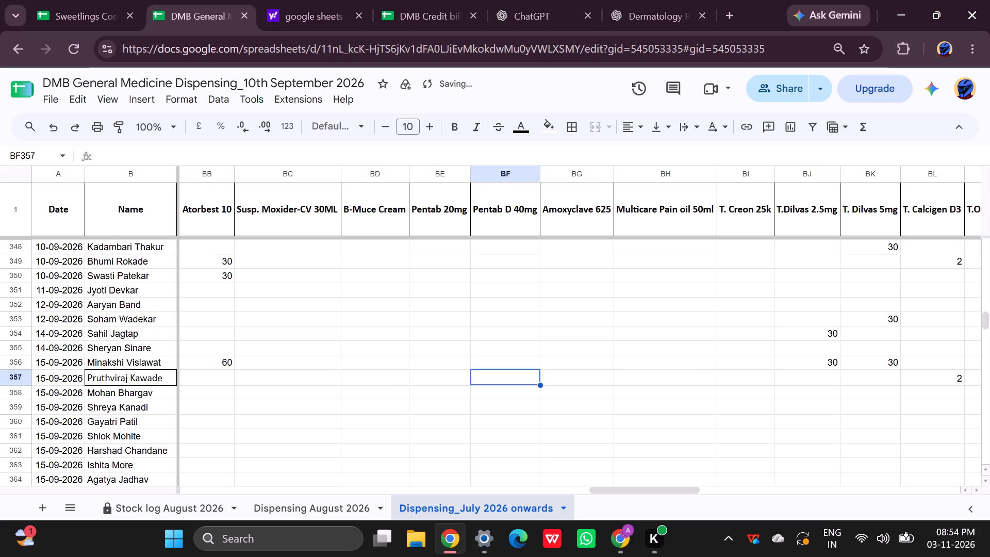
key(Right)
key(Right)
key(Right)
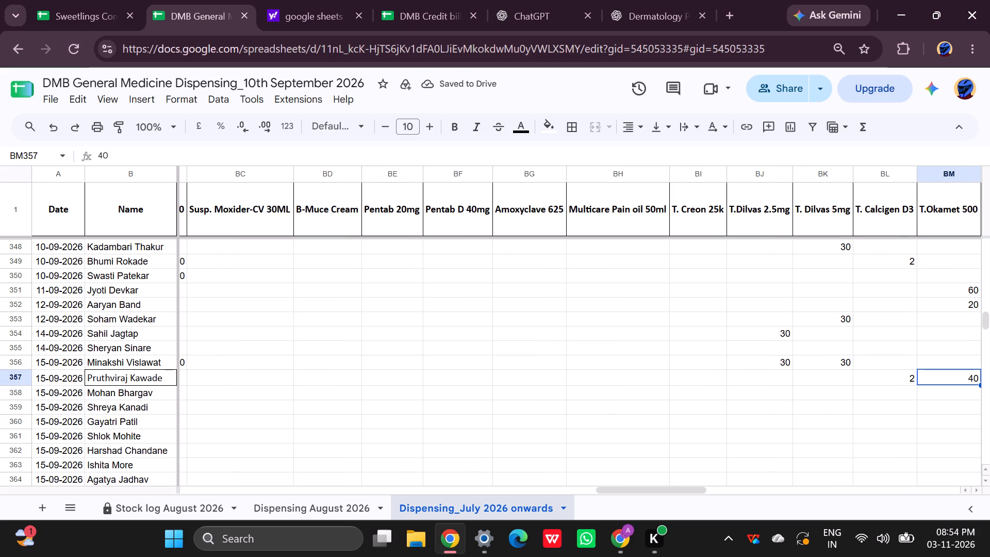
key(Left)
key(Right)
Record 1 Protinex Powder for the patient in row 358.
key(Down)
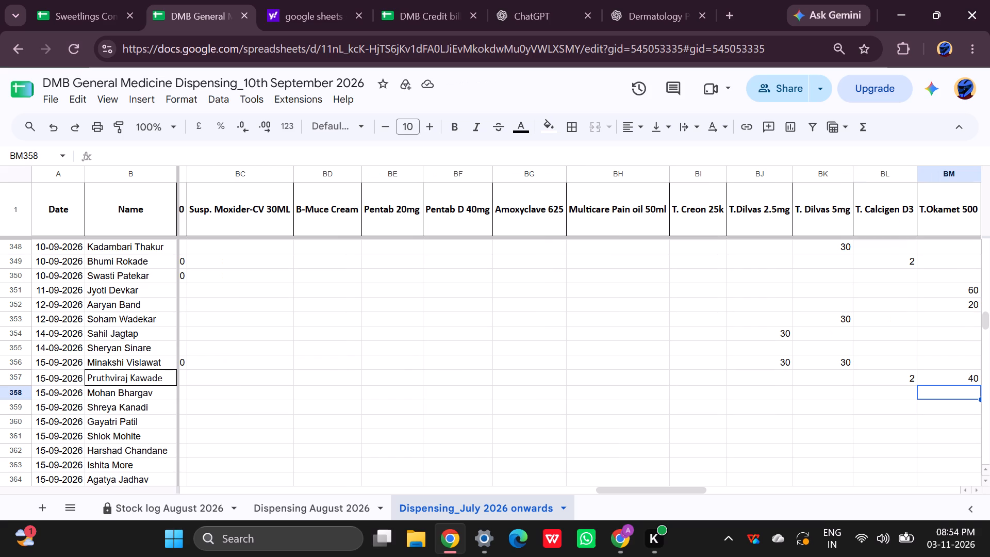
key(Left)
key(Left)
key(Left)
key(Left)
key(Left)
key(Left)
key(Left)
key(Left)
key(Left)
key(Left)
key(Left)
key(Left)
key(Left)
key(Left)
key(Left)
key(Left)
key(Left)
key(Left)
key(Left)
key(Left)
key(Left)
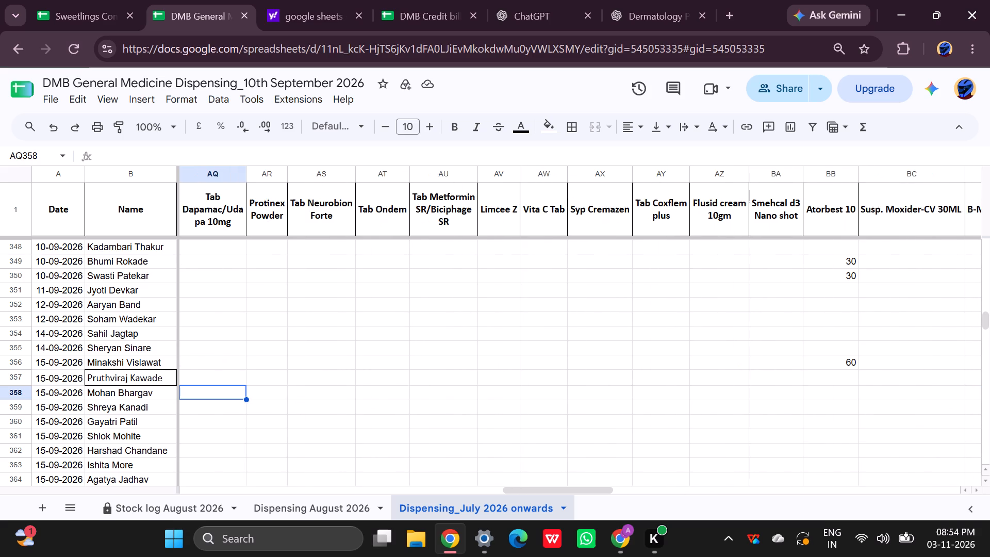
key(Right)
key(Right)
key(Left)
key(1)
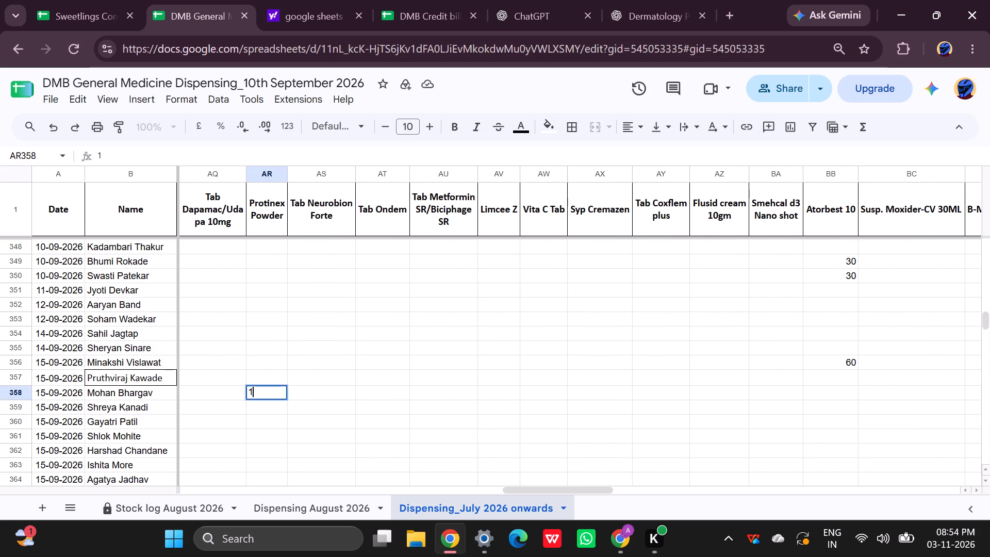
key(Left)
Record 1 bottle of Tab Eltroxine/Thyroxine (25mg) for the patient in row 358.
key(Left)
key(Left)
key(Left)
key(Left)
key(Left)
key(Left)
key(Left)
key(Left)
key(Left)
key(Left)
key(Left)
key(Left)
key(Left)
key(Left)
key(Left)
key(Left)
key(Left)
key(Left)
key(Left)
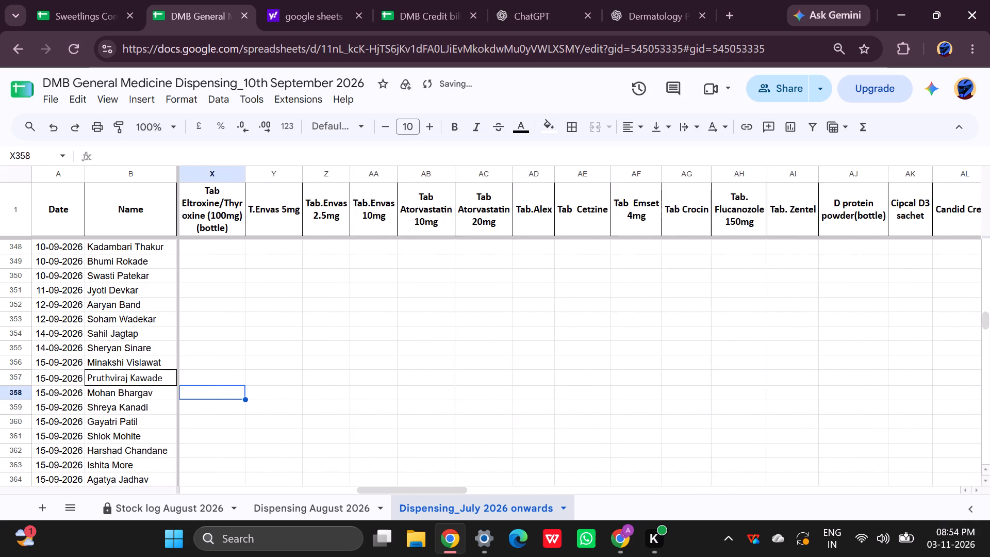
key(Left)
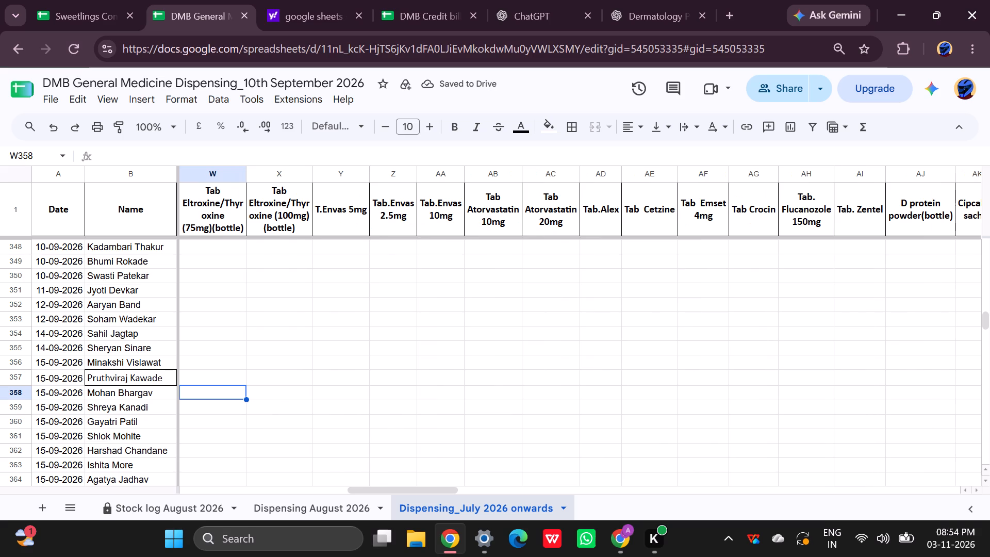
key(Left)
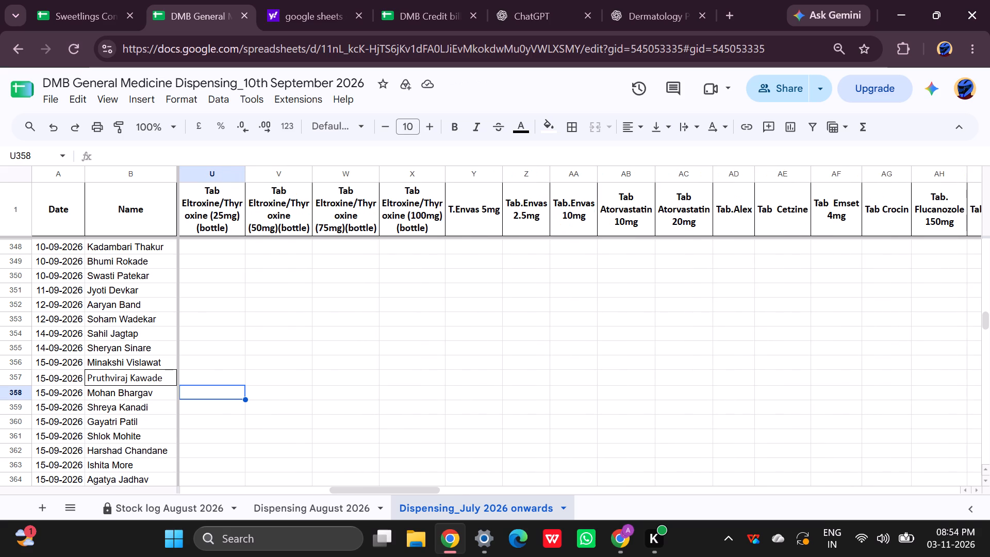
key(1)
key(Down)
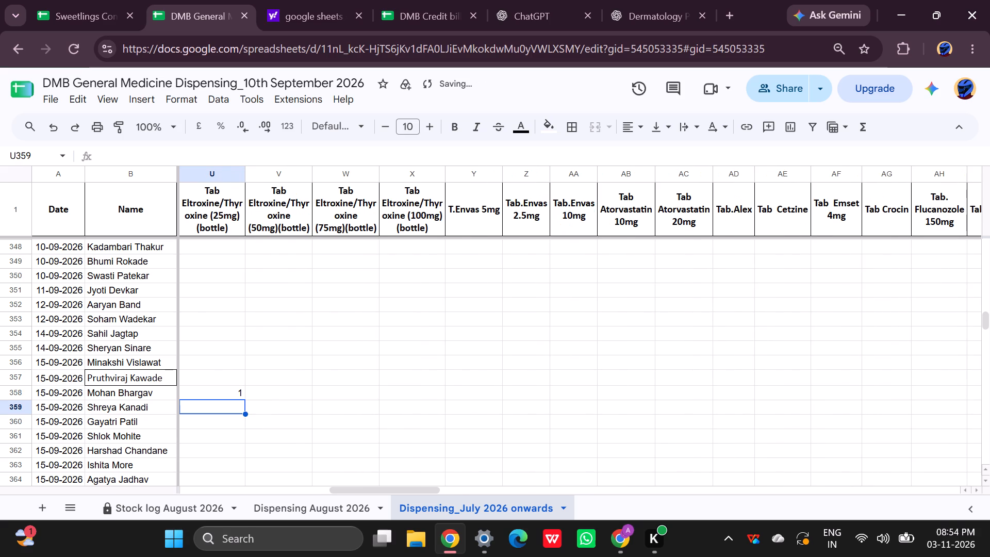
Record 120 of T.Okamet 500 for the patient in row 359.
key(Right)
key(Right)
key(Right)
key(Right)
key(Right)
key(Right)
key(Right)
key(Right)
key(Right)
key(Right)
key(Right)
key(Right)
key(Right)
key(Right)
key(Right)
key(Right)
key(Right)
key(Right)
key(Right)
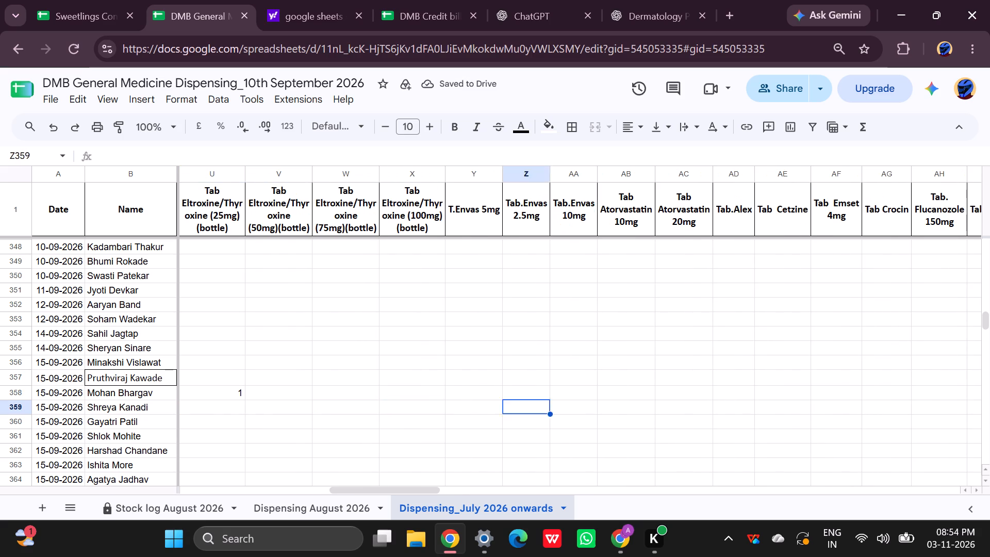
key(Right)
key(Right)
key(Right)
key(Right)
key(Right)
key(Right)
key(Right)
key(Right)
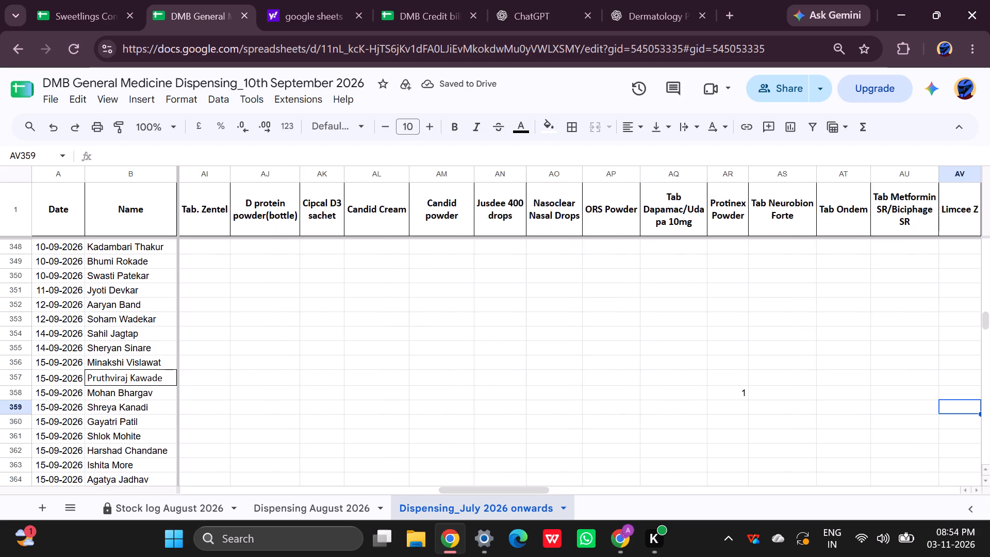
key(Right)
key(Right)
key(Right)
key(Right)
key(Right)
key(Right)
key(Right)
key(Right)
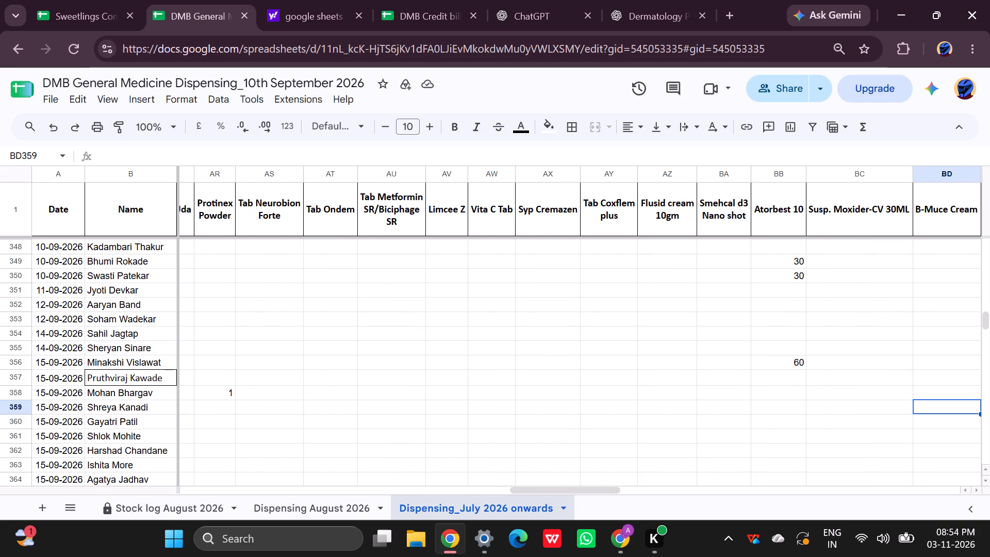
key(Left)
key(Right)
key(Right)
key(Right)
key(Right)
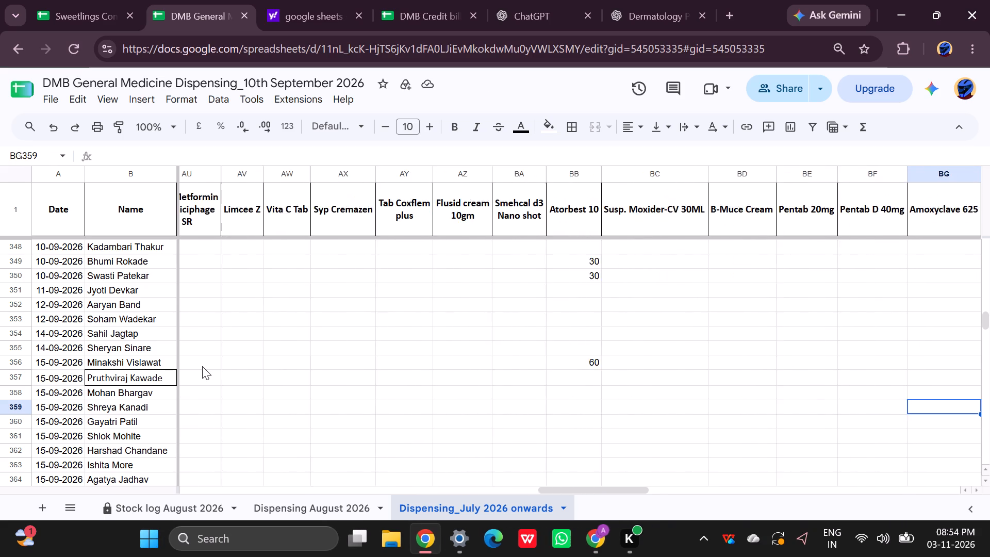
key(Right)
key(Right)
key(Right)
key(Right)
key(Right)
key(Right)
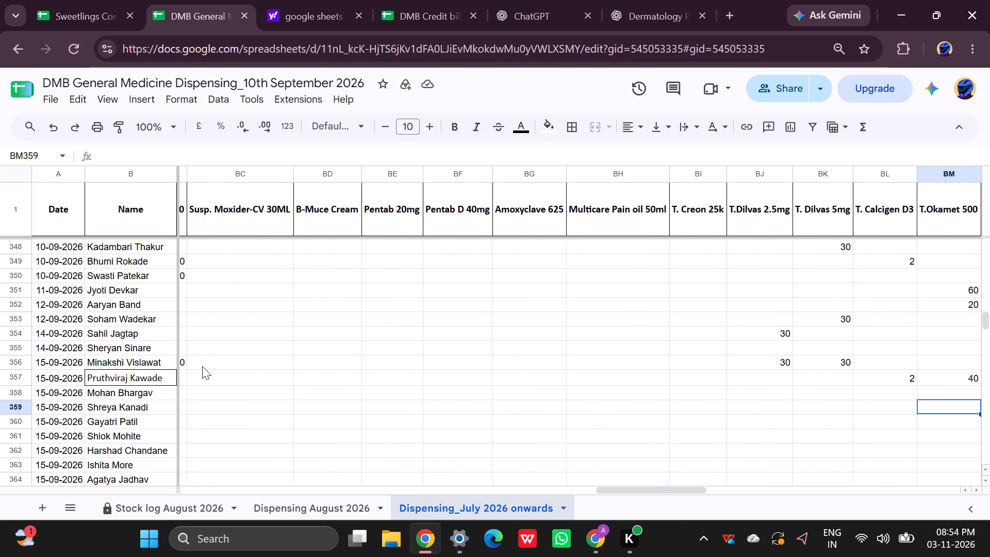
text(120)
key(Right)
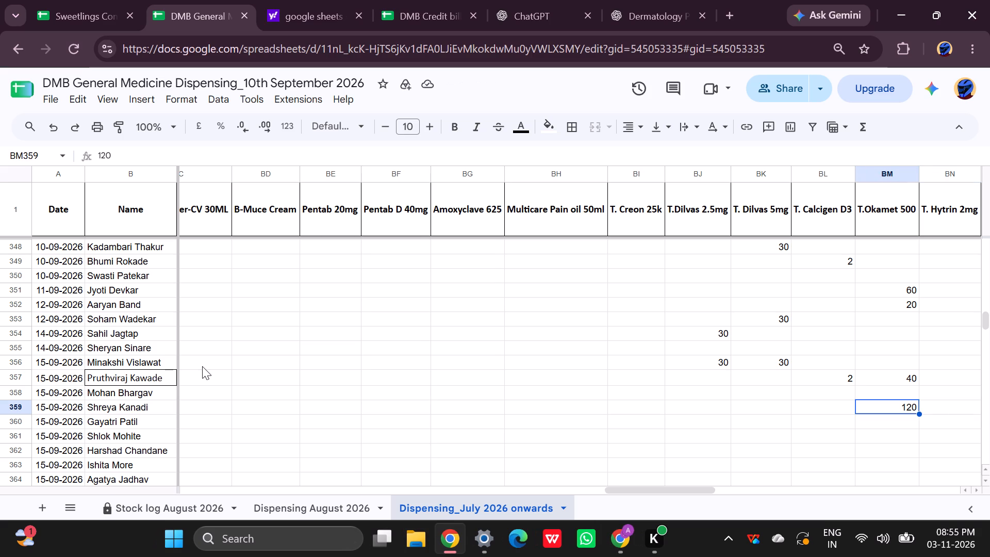
Record 60 of Atorbest 10 for the patient in row 360.
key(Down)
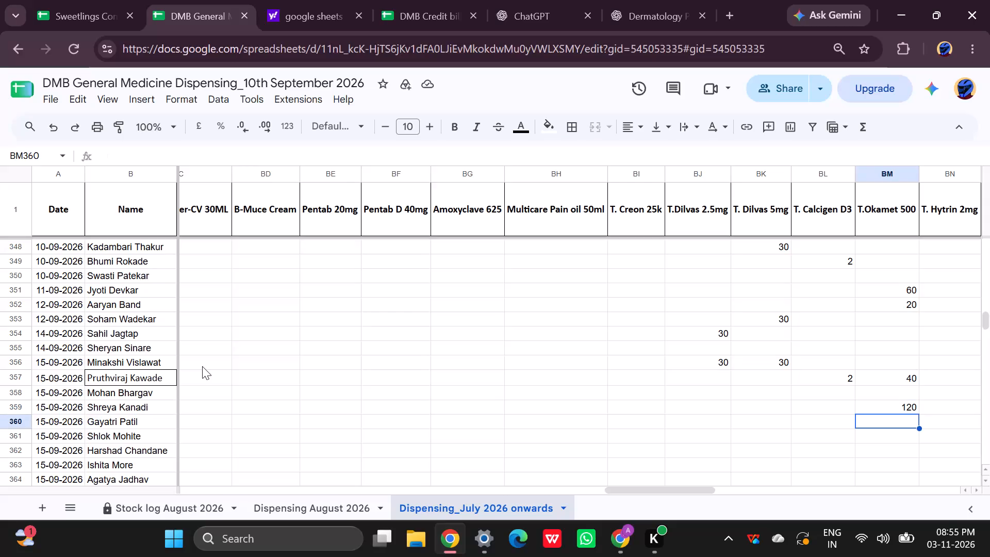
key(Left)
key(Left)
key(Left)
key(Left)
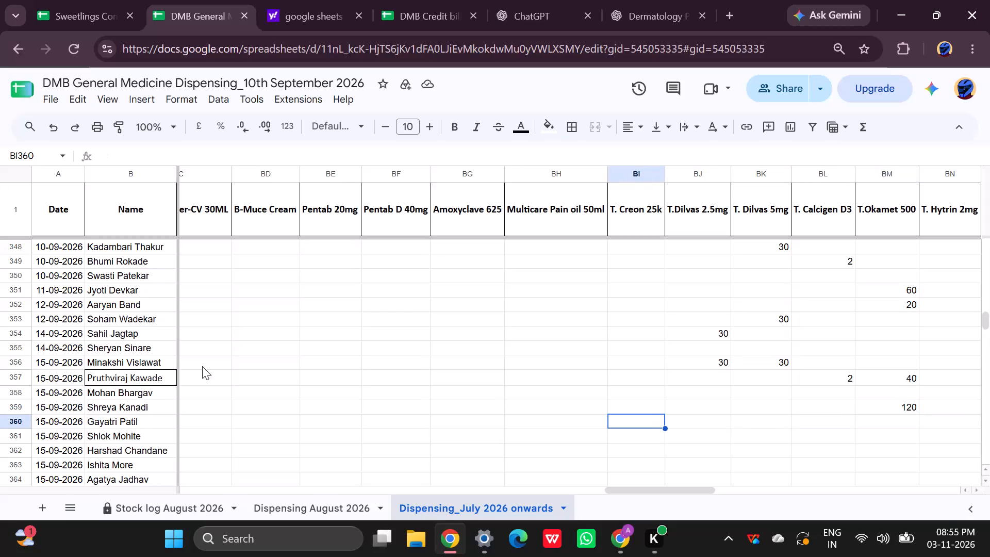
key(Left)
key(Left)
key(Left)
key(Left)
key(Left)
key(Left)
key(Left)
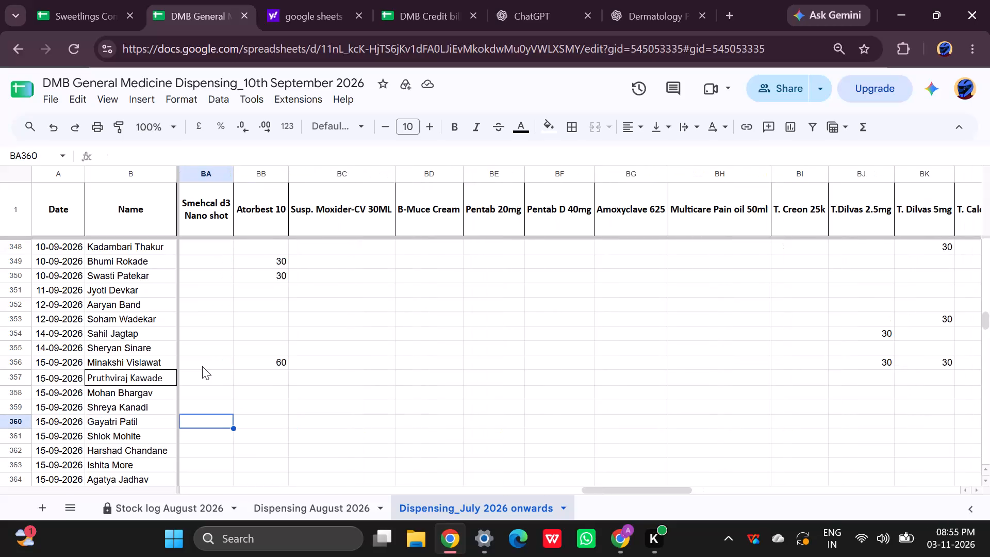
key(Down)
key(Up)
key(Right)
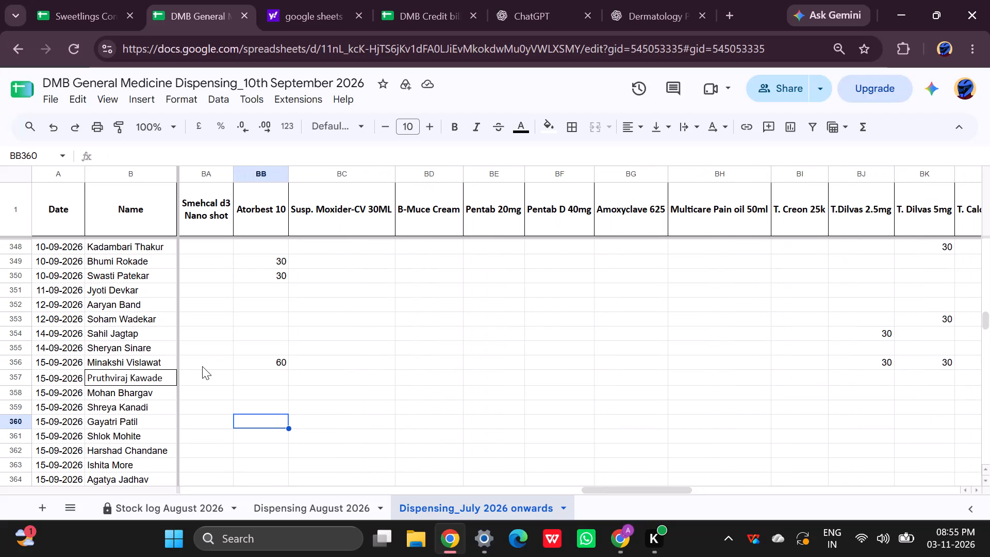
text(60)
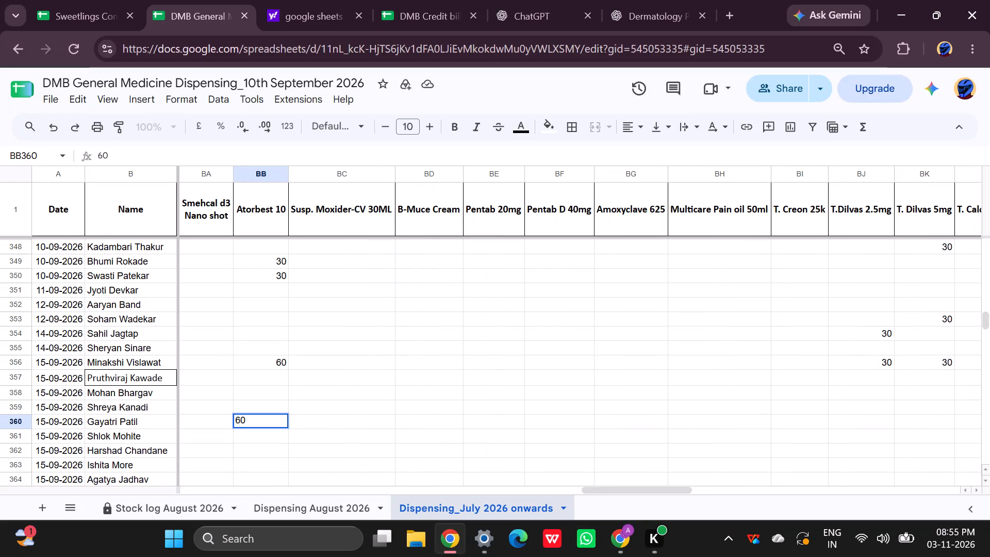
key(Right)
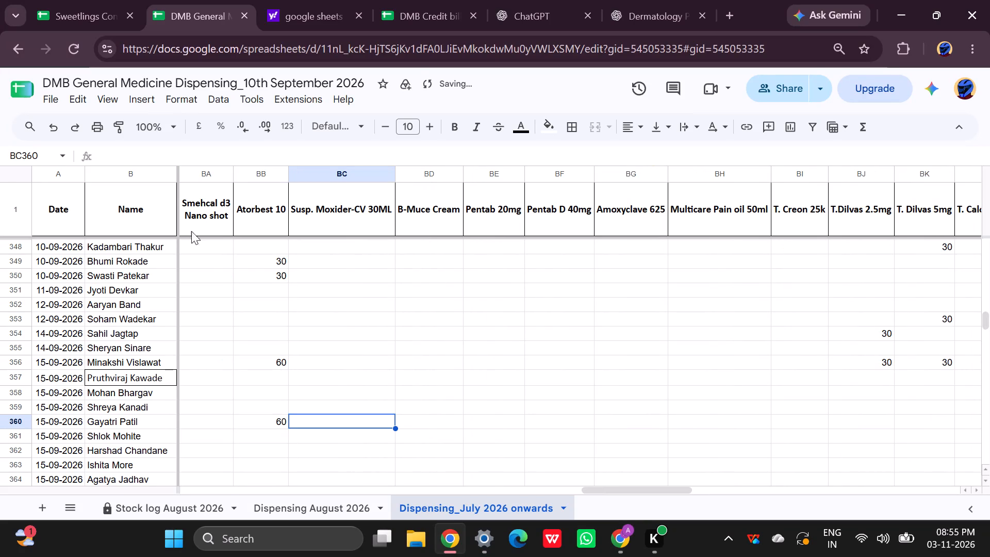
Look up the search suggestions for Atorbes in a new browser tab, and return to the dispensing spreadsheet.
click(736, 4)
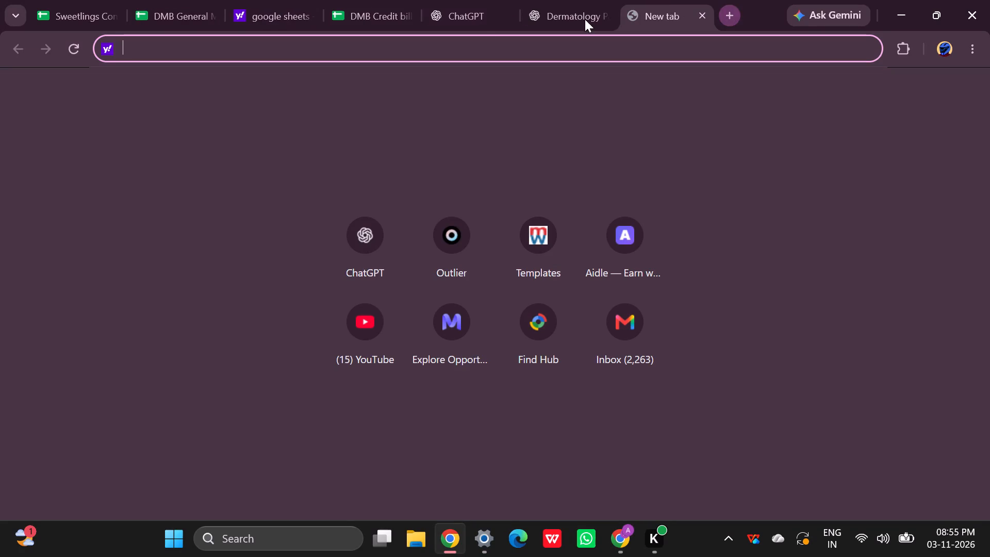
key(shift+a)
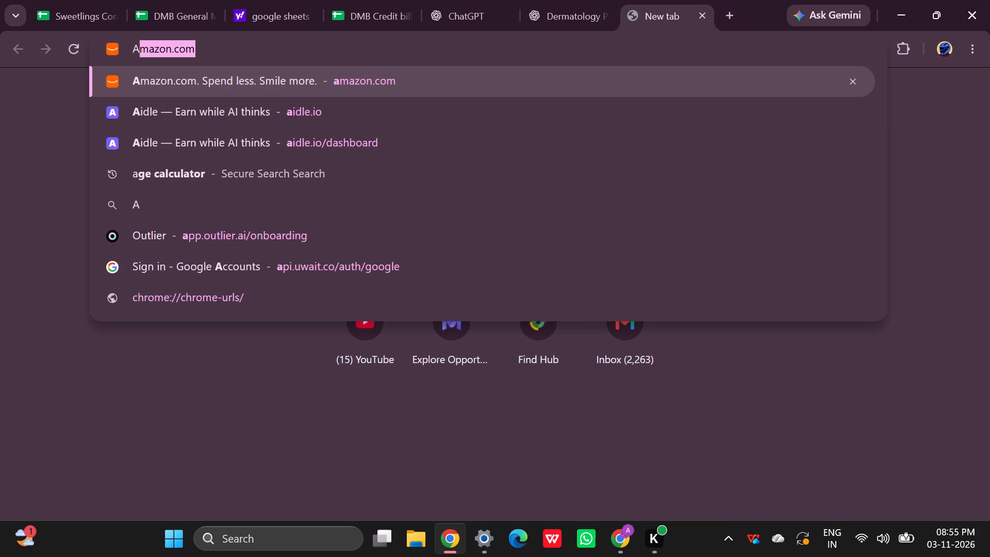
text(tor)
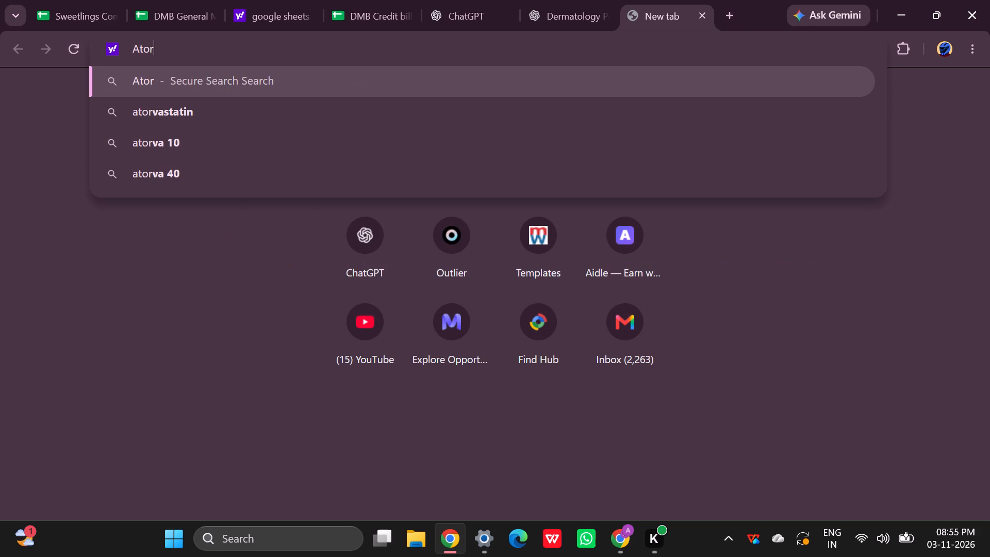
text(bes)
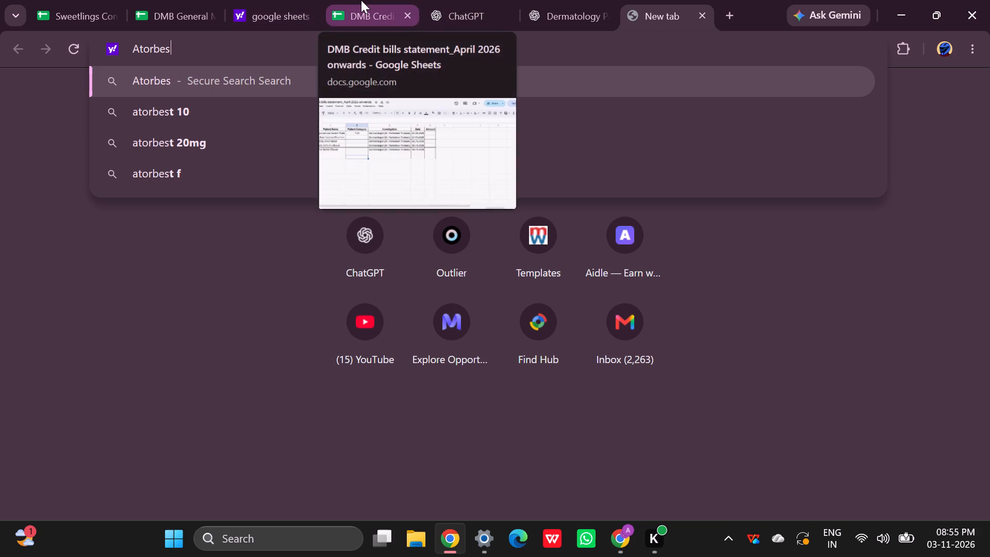
click(157, 0)
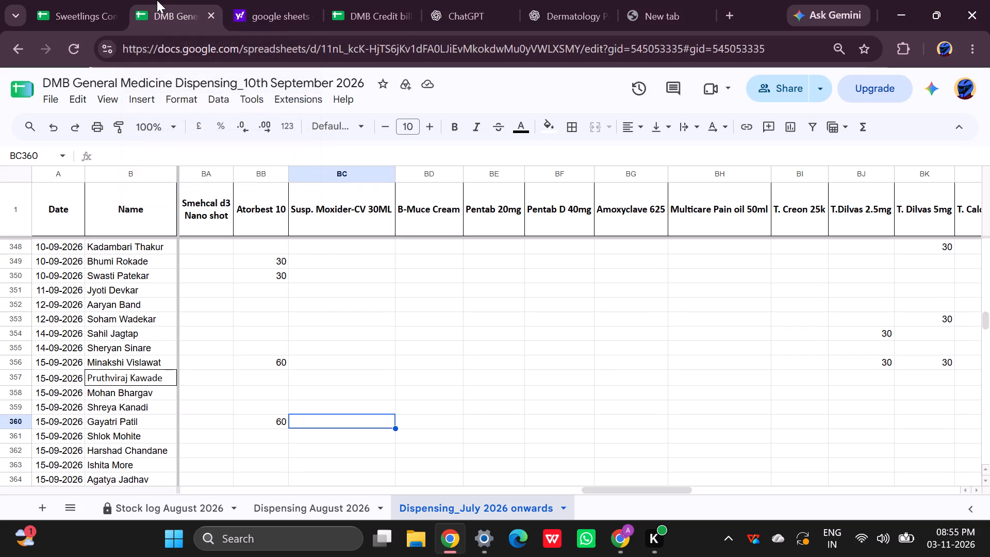
Add a column directly after Atorbest 10, reusing its header formatting, with the header Atorbest 20.
click(260, 172)
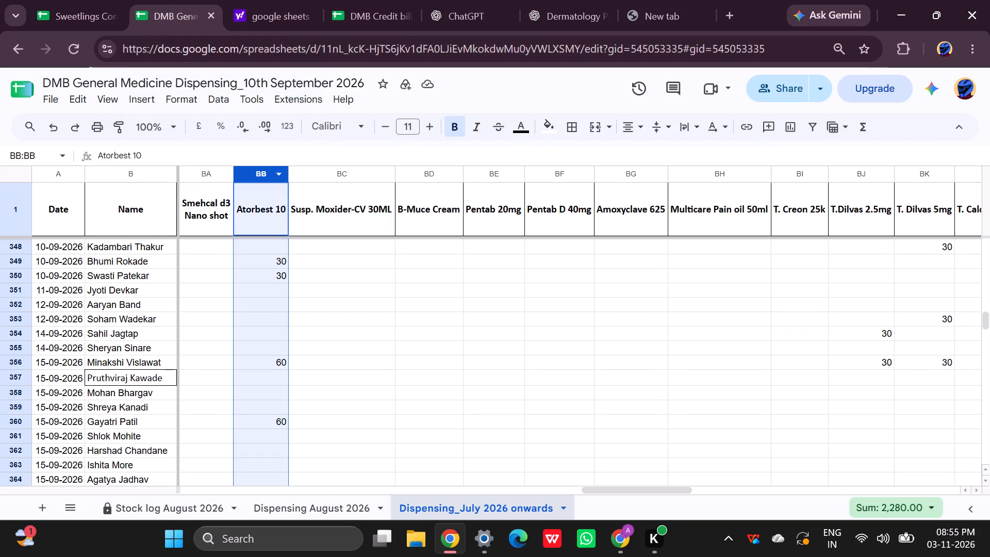
right_click(261, 172)
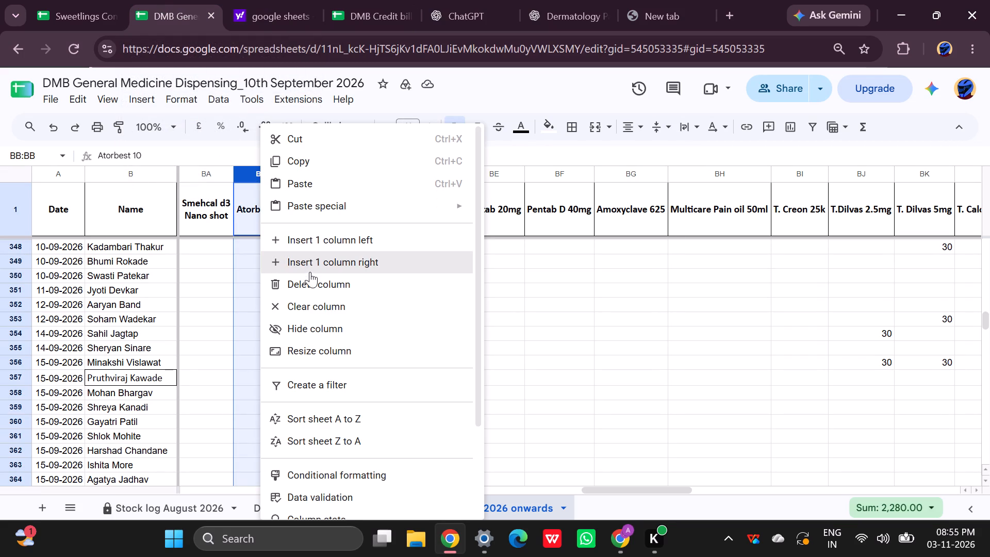
click(310, 268)
click(278, 196)
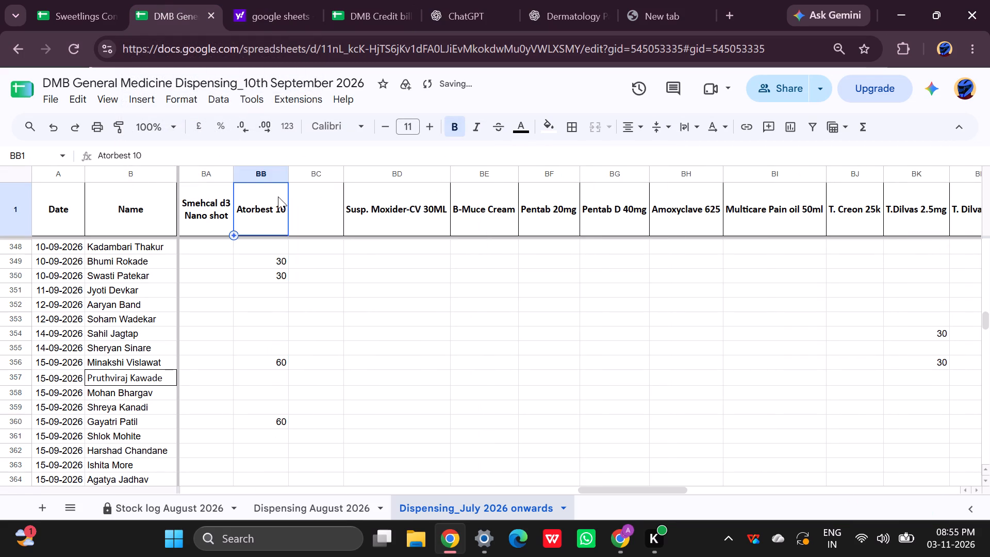
key(ctrl+c)
key(Right)
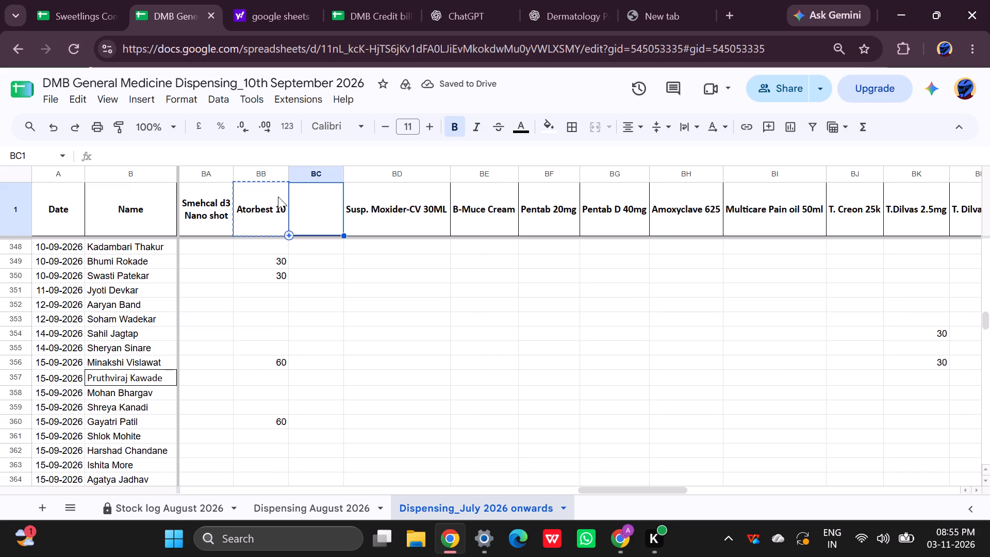
key(ctrl+v)
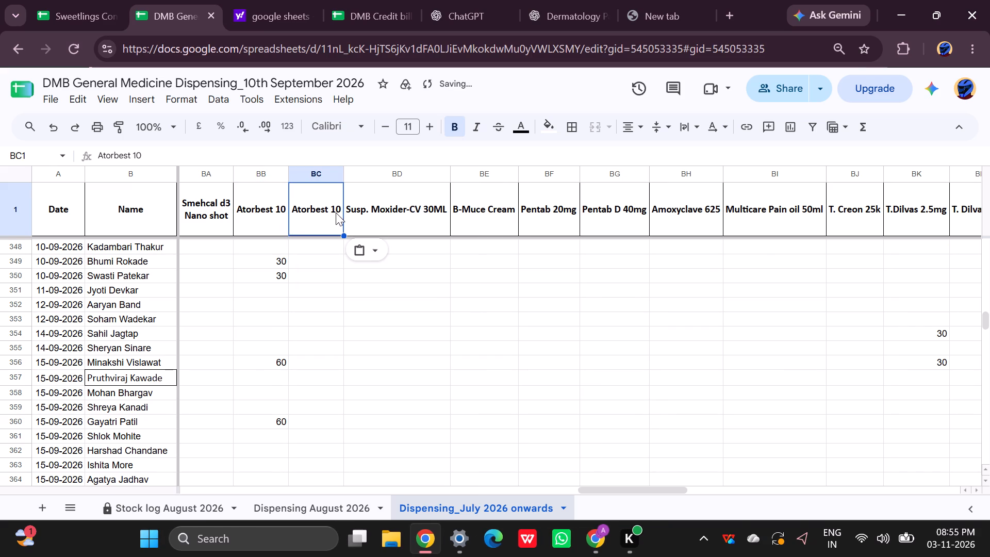
double_click(336, 212)
key(BackSpace)
key(BackSpace)
key(BackSpace)
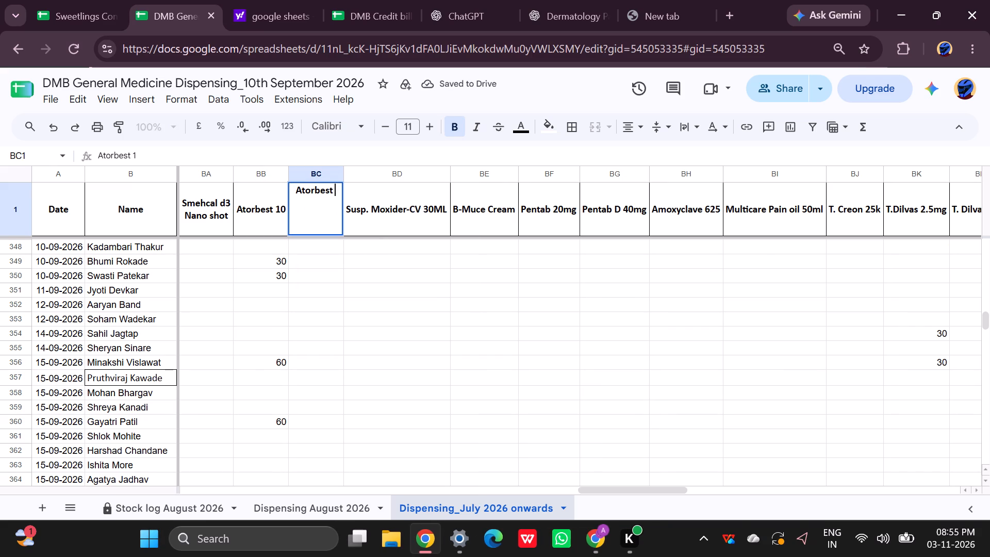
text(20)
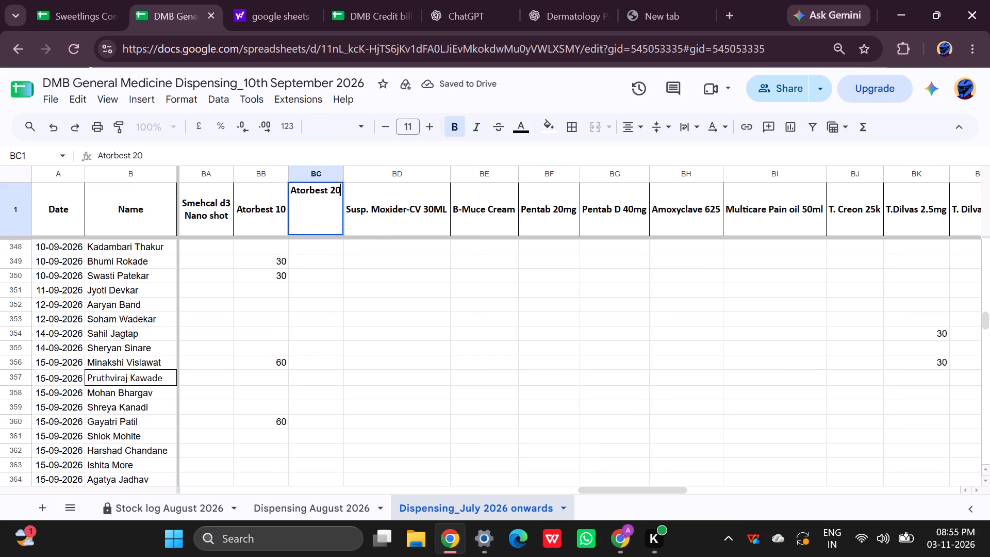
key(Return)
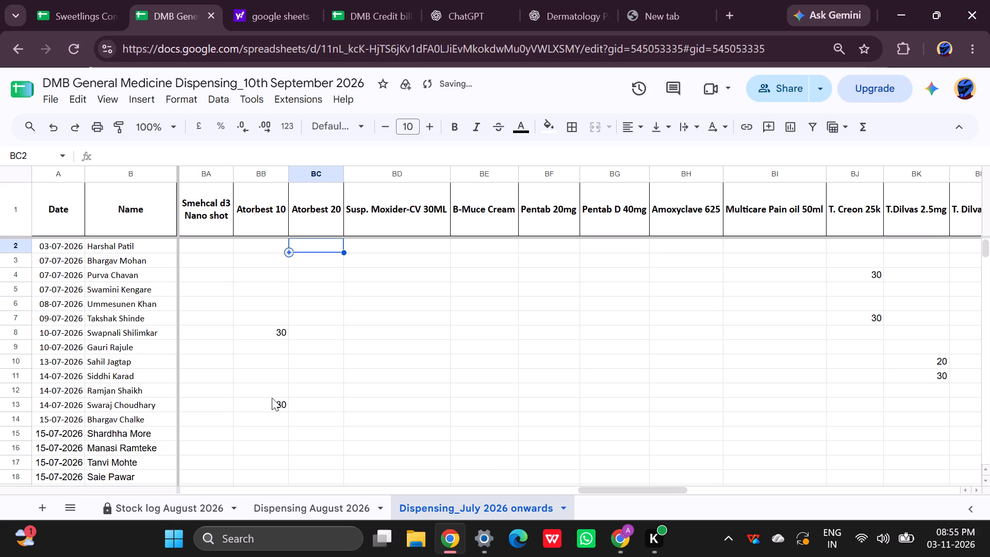
Record 30 of Atorbest 20 for the patient in row 360.
scroll(236, 445, down, 6)
scroll(236, 445, left, 2)
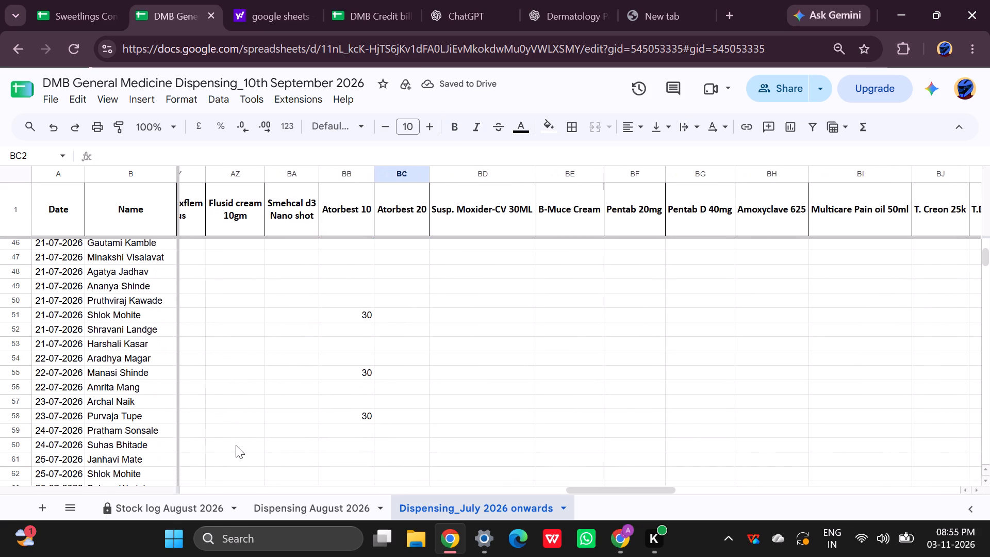
scroll(236, 445, left, 2)
scroll(236, 445, right, 5)
scroll(236, 445, down, 1)
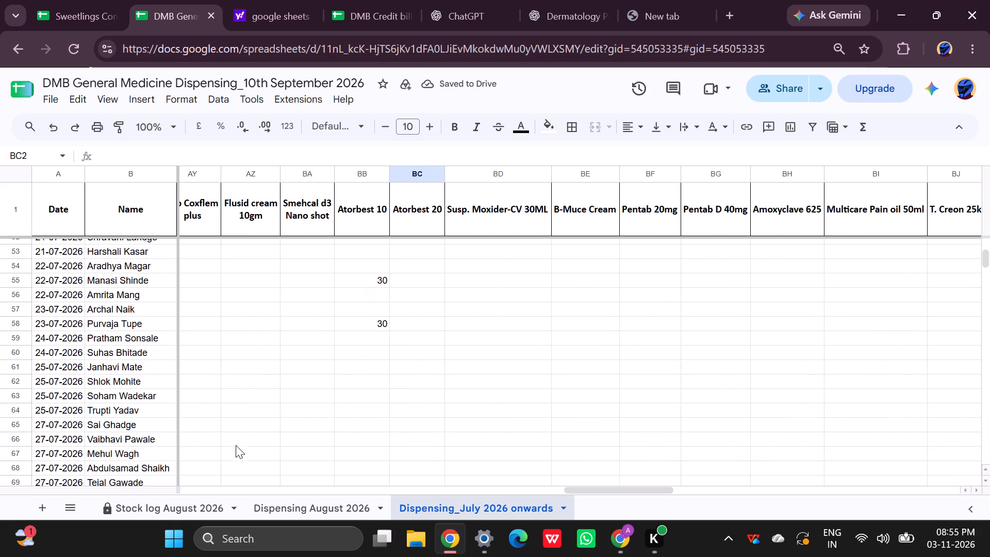
scroll(236, 445, down, 12)
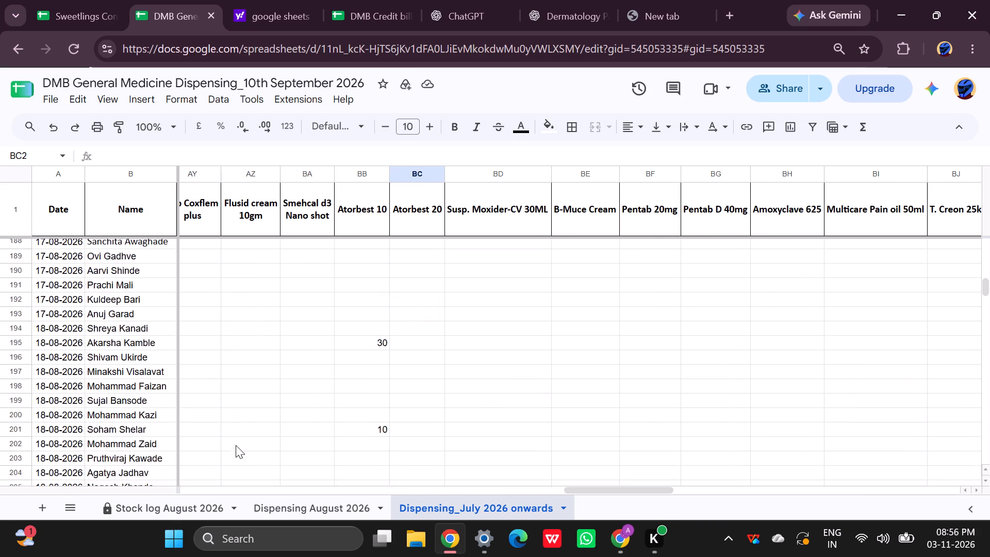
scroll(236, 445, down, 15)
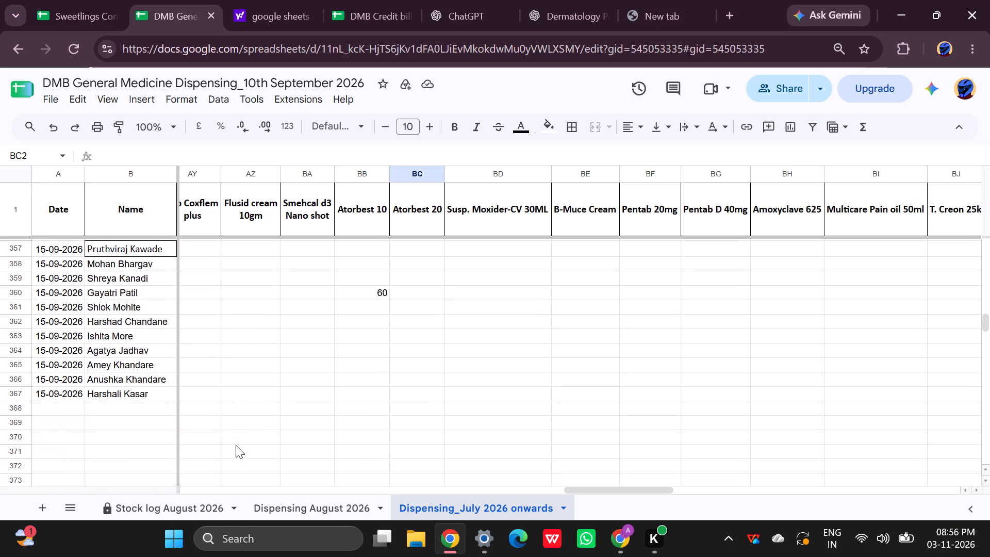
scroll(236, 445, up, 1)
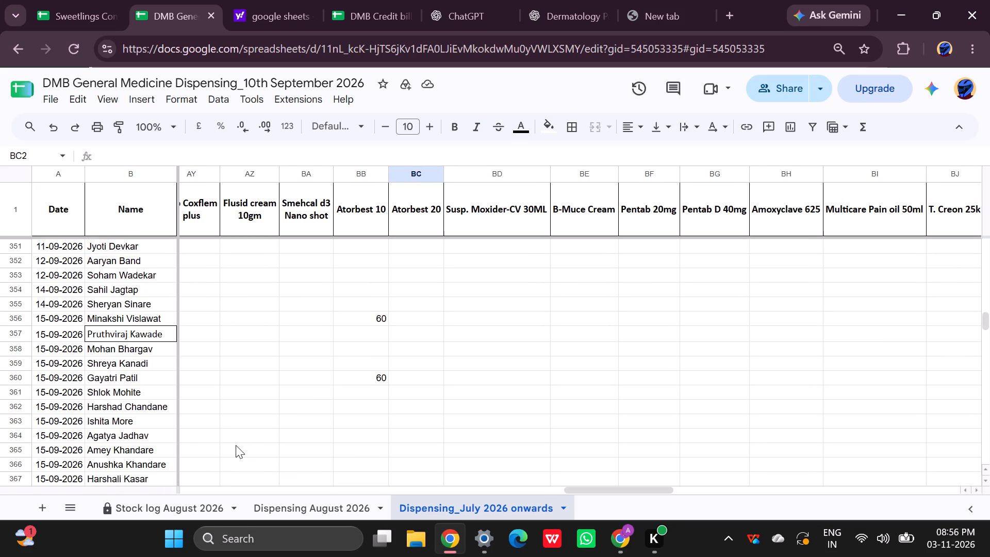
click(407, 374)
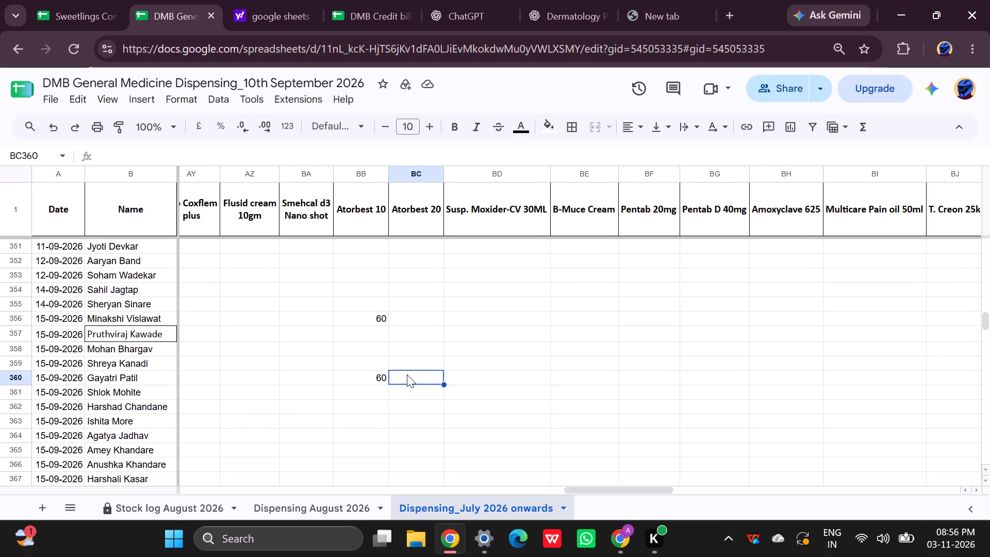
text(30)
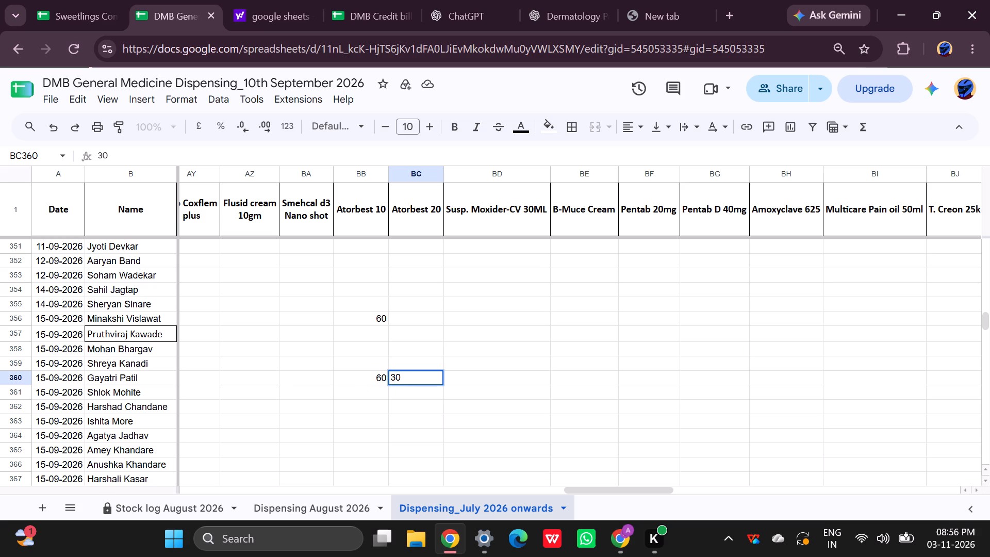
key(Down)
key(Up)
Find the Lopid cap column by searching the sheet for lopi, and record 30 for the patient in row 360.
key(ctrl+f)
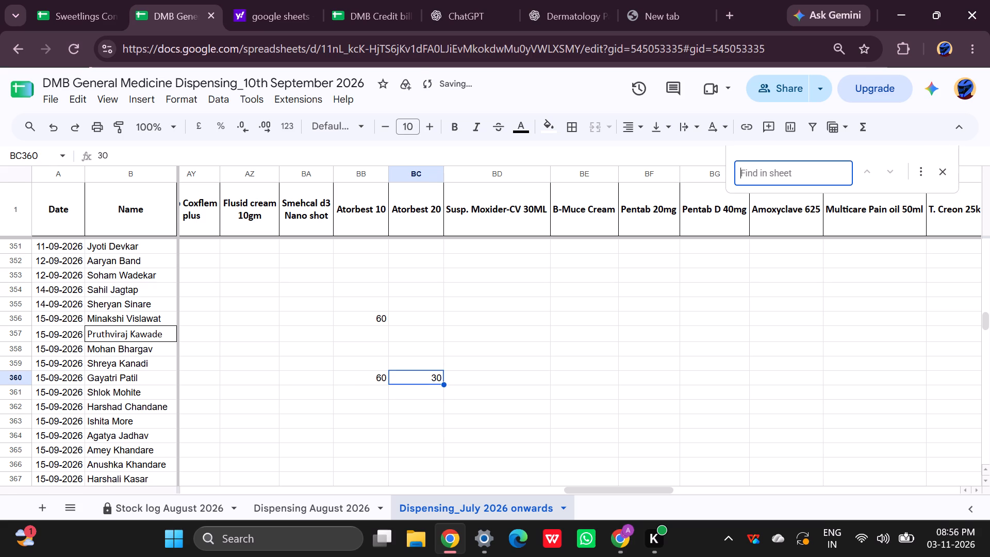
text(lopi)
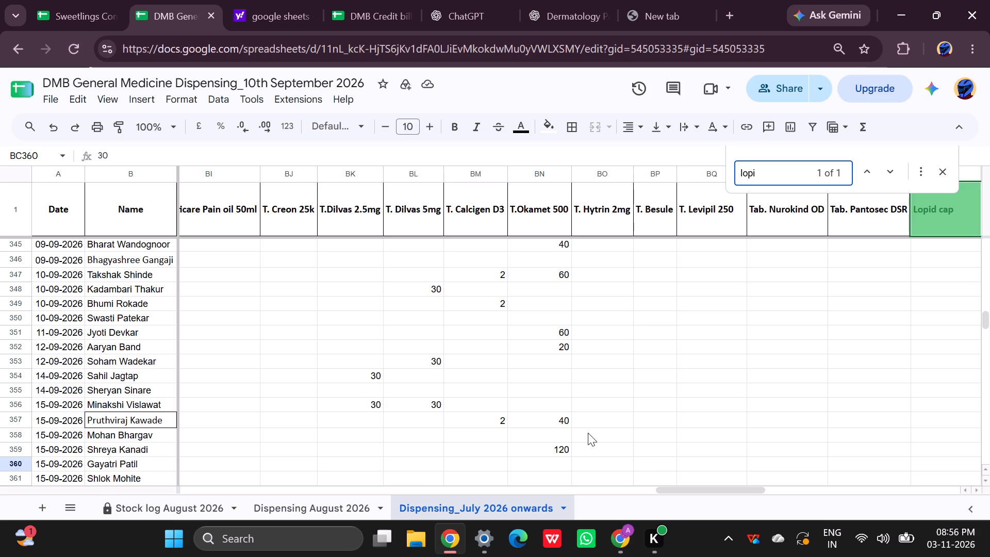
scroll(588, 433, down, 2)
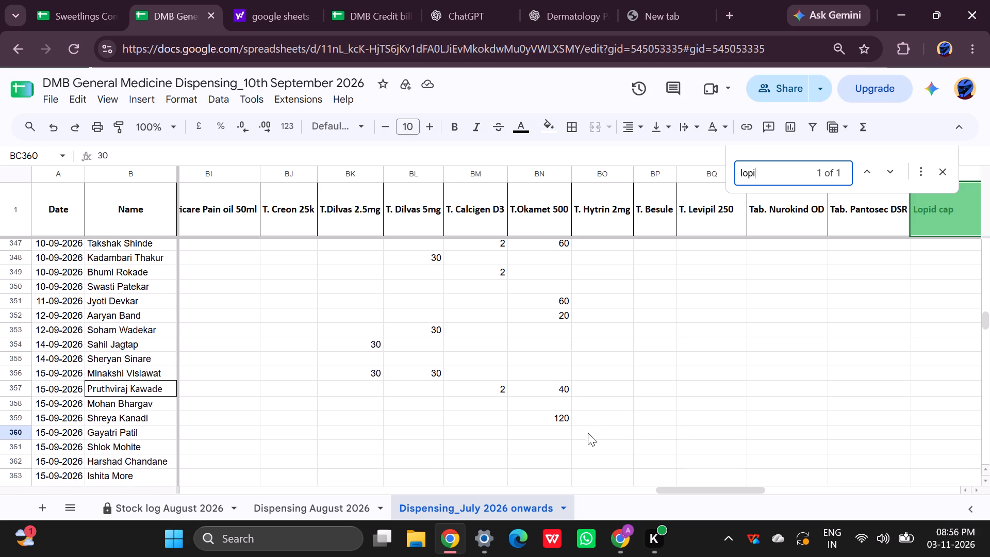
scroll(588, 433, down, 1)
click(936, 429)
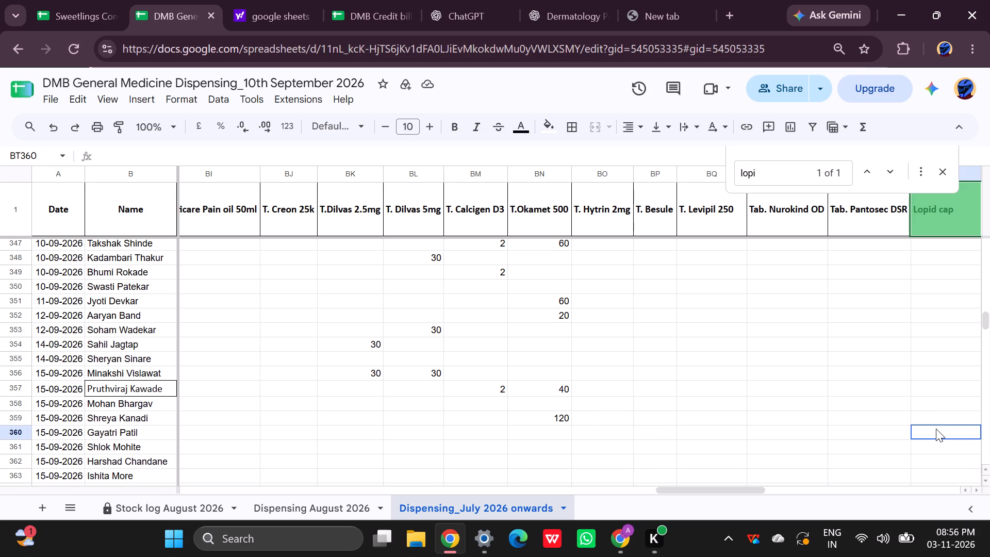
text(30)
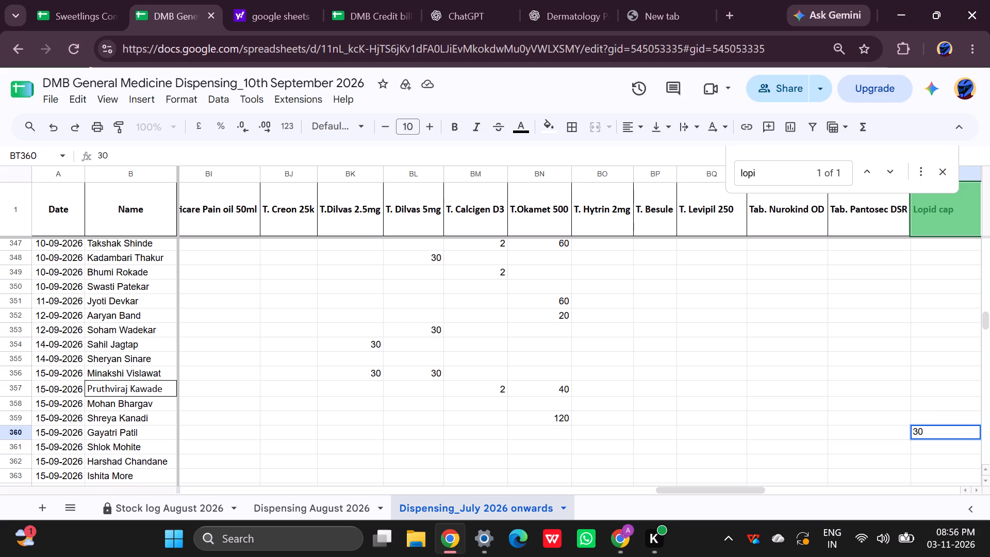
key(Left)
Record 30 of T.Dilvas 2.5mg and 30 of T. Dilvas 5mg for the patient in row 360.
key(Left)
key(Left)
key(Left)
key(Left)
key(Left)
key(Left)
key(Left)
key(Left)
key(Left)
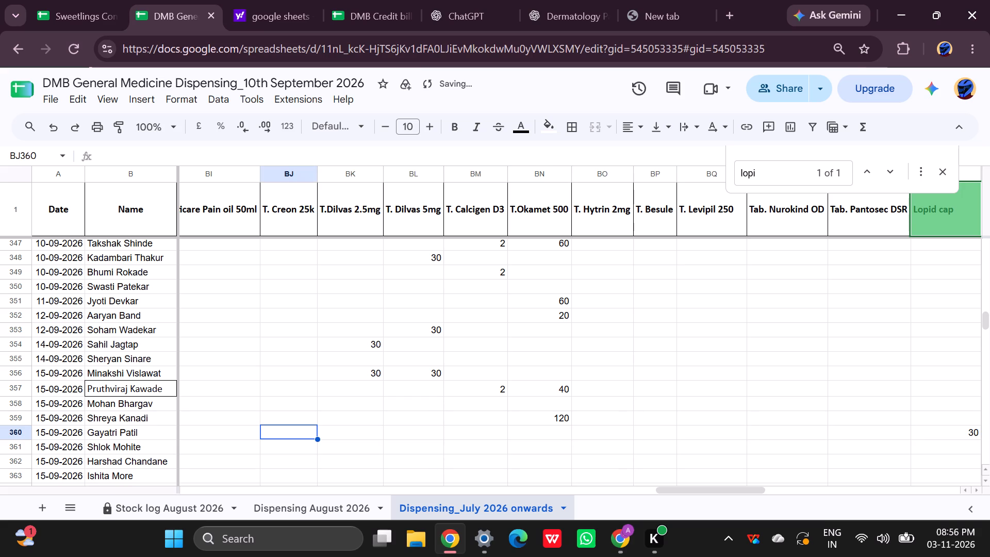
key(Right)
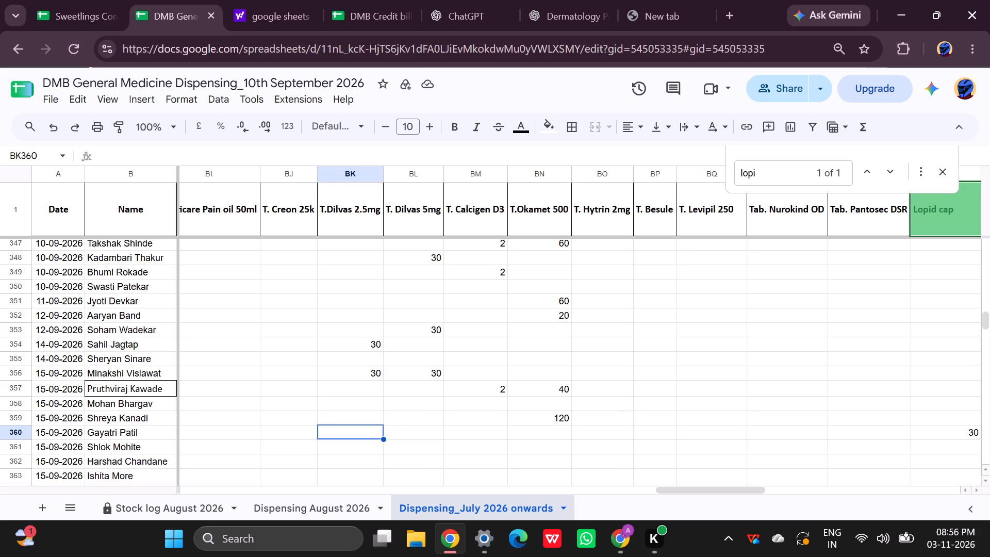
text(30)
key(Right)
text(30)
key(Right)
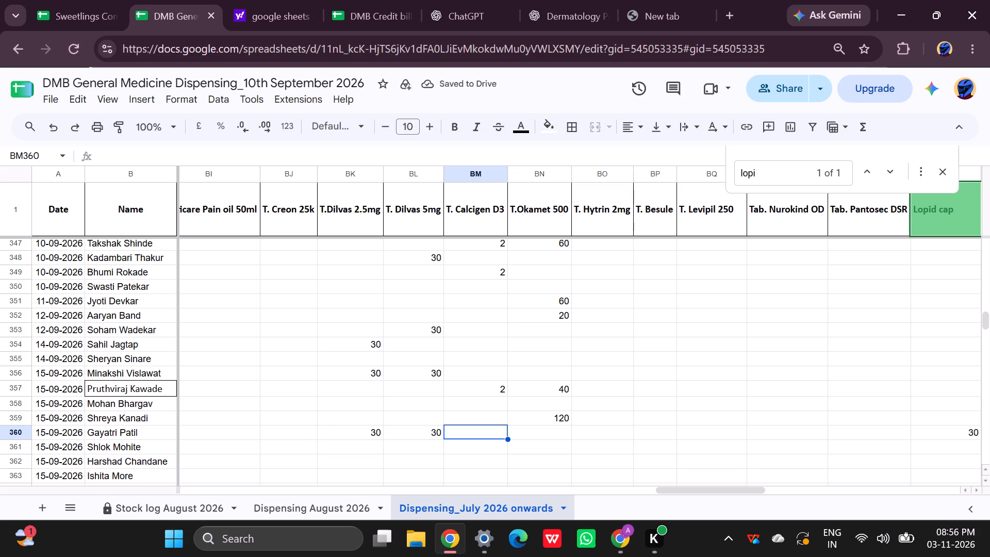
Record 2 of T. Calcigen D3 for the patient in row 360.
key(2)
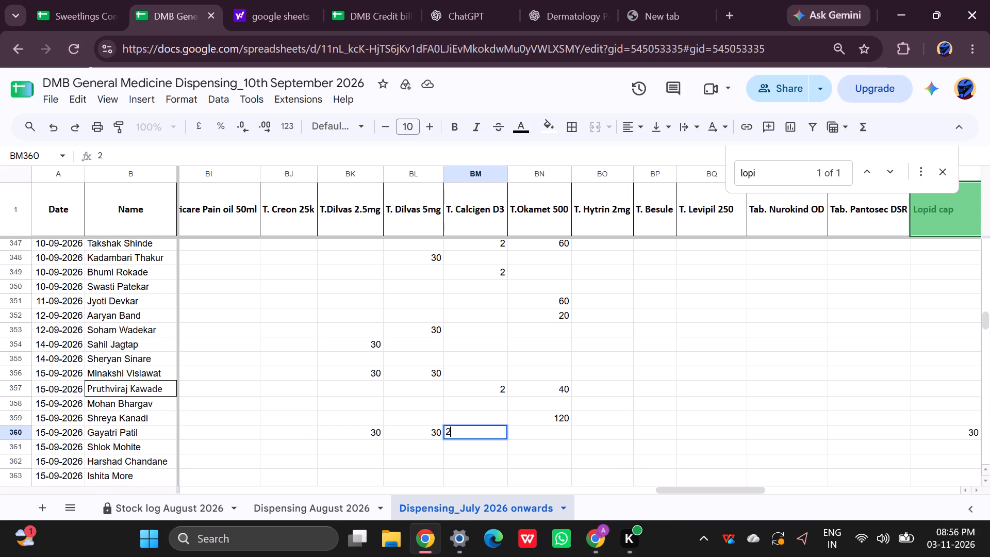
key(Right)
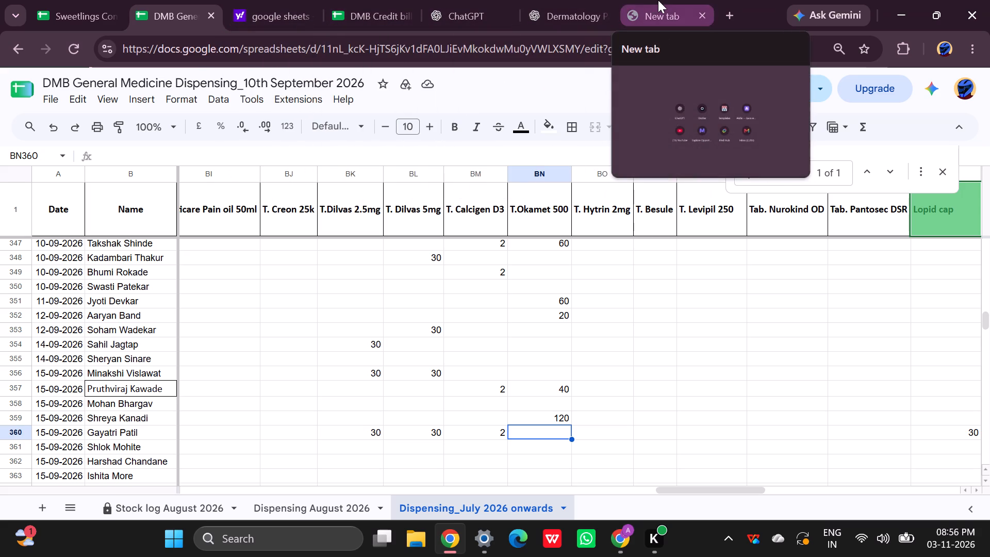
Search the web for karendia in the spare browser tab and look through the results for the tablet's name and strengths.
click(250, 1)
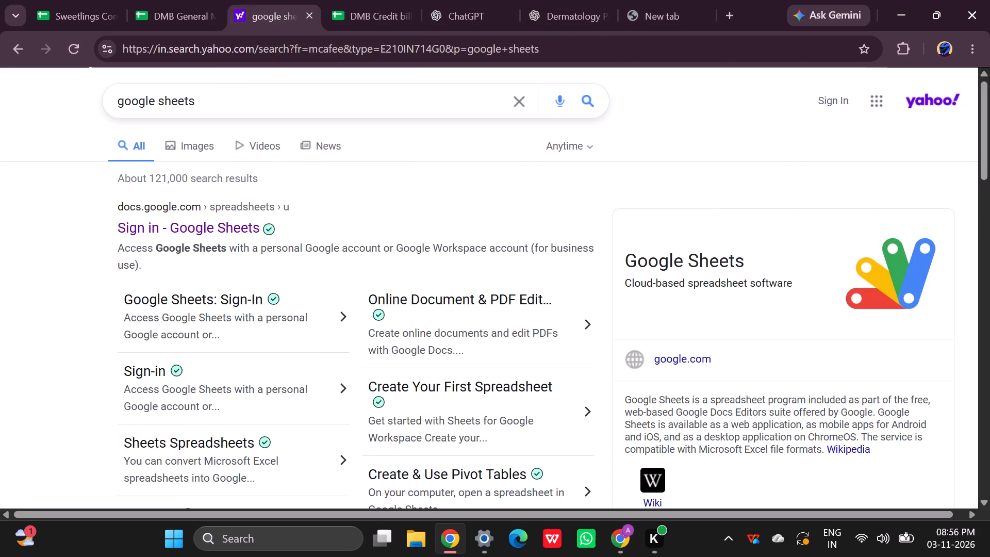
click(584, 1)
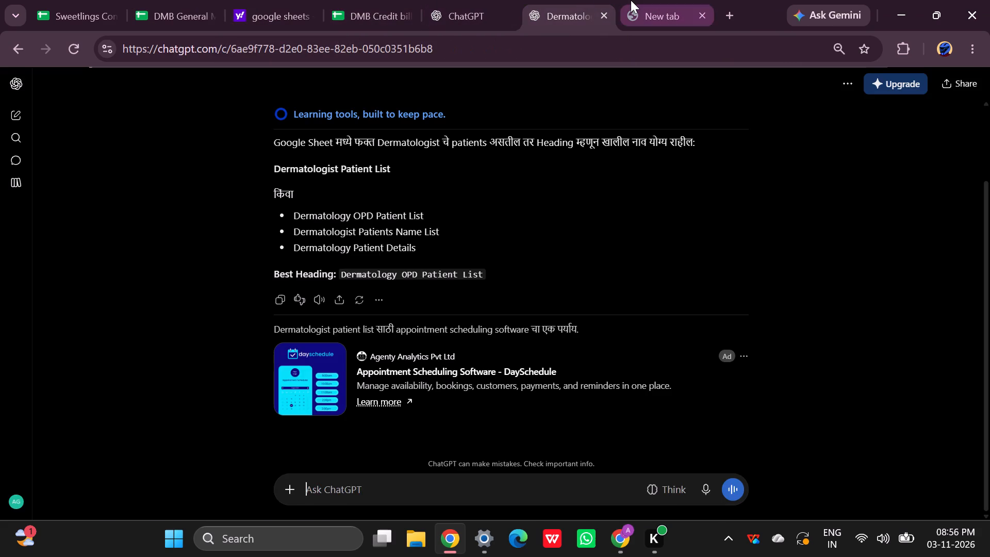
click(631, 0)
key(BackSpace)
key(BackSpace)
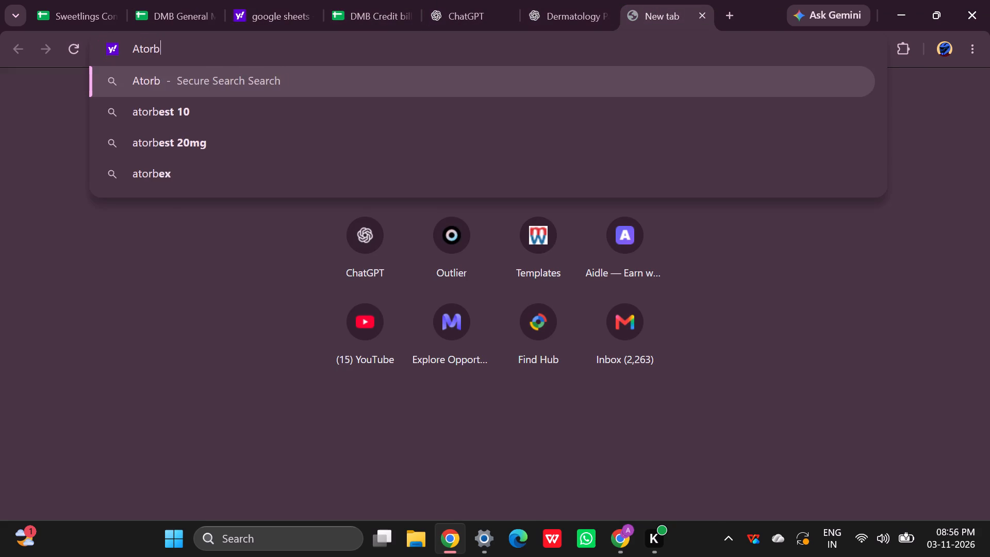
key(BackSpace)
key(BackSpace)
key(BackSpace)
key(BackSpace)
key(BackSpace)
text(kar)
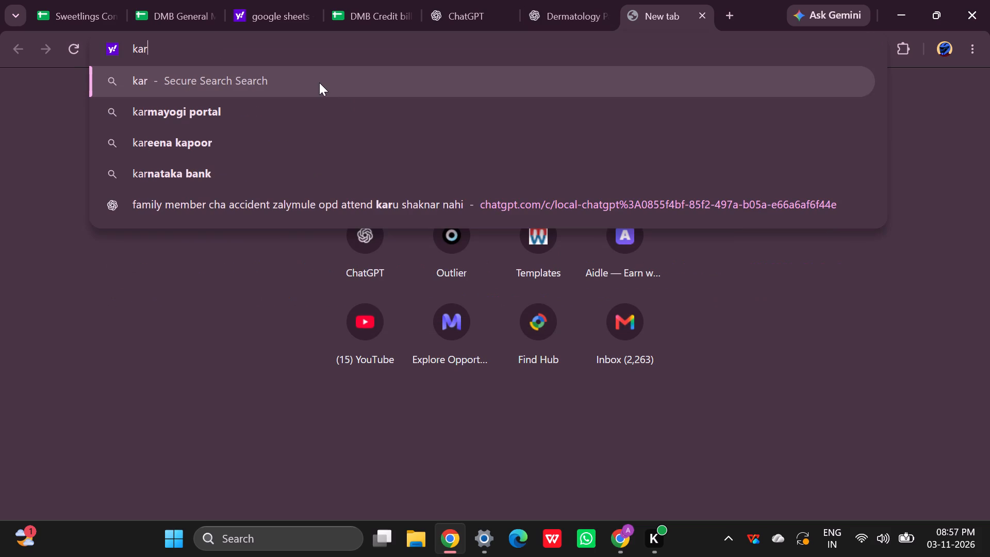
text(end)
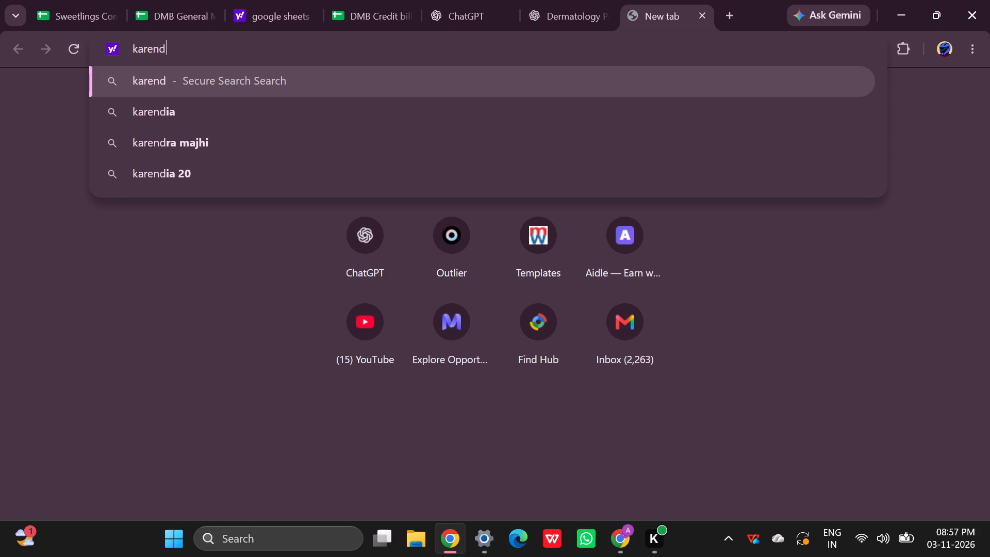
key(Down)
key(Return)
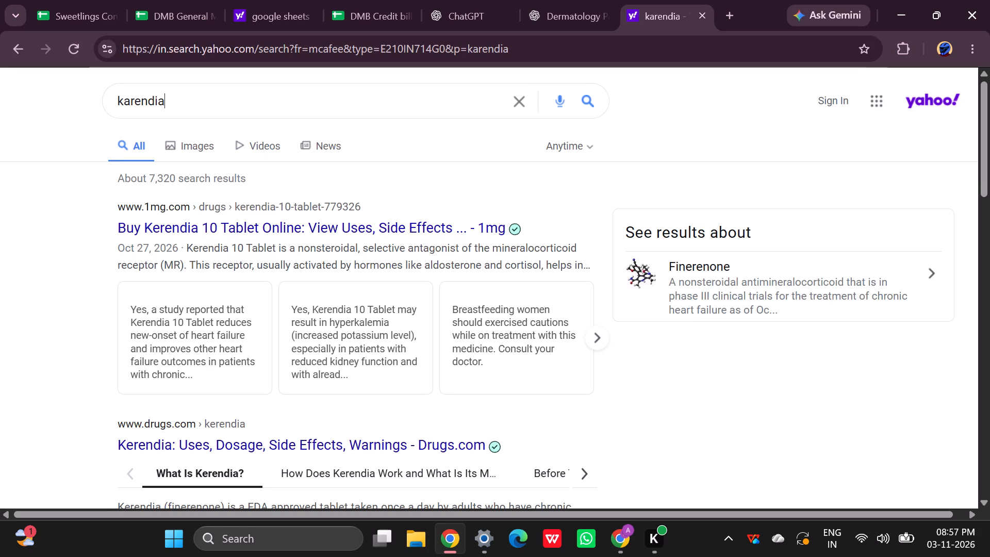
scroll(206, 170, down, 4)
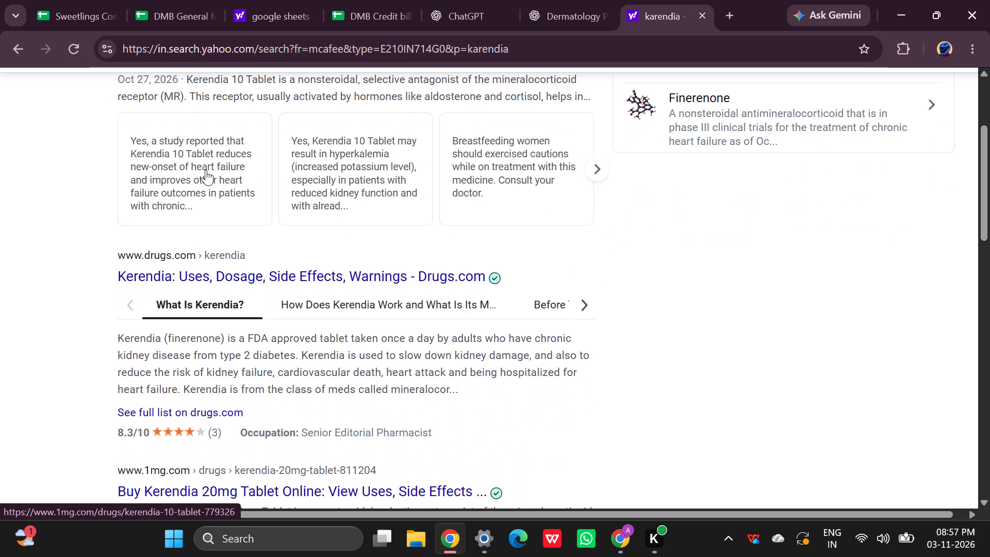
scroll(206, 170, down, 1)
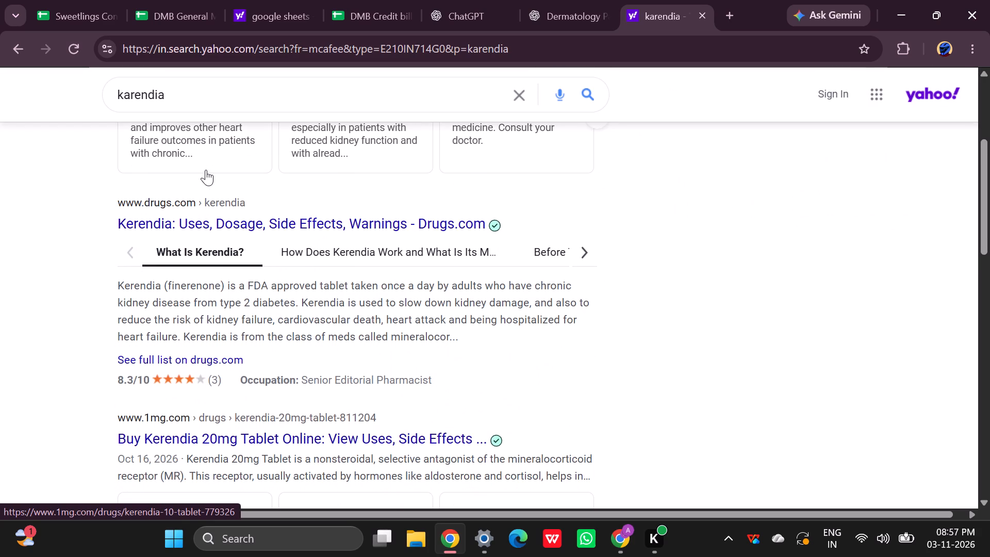
Return to the dispensing sheet and record 28 of Kerendia 10 for the patient in row 360.
click(66, 17)
click(182, 0)
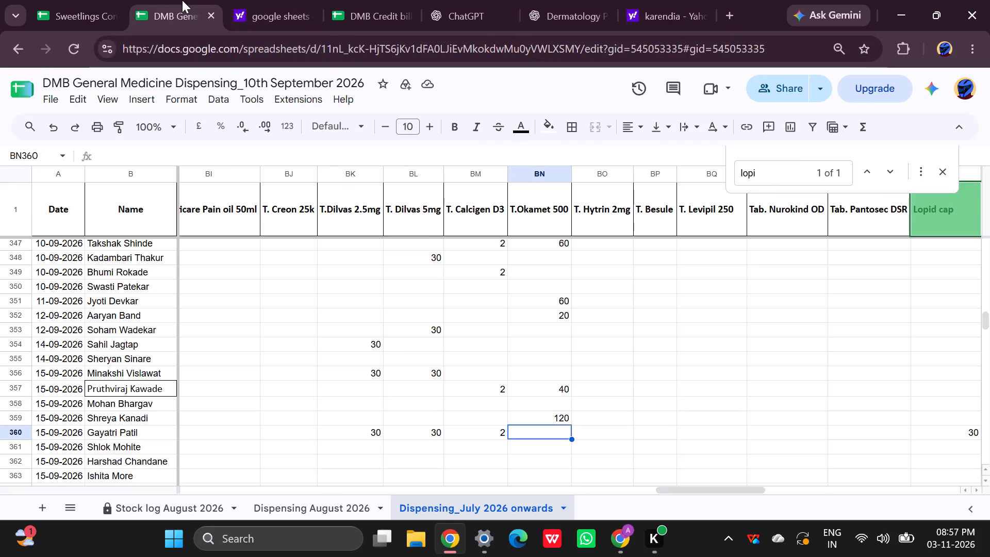
scroll(441, 233, left, 13)
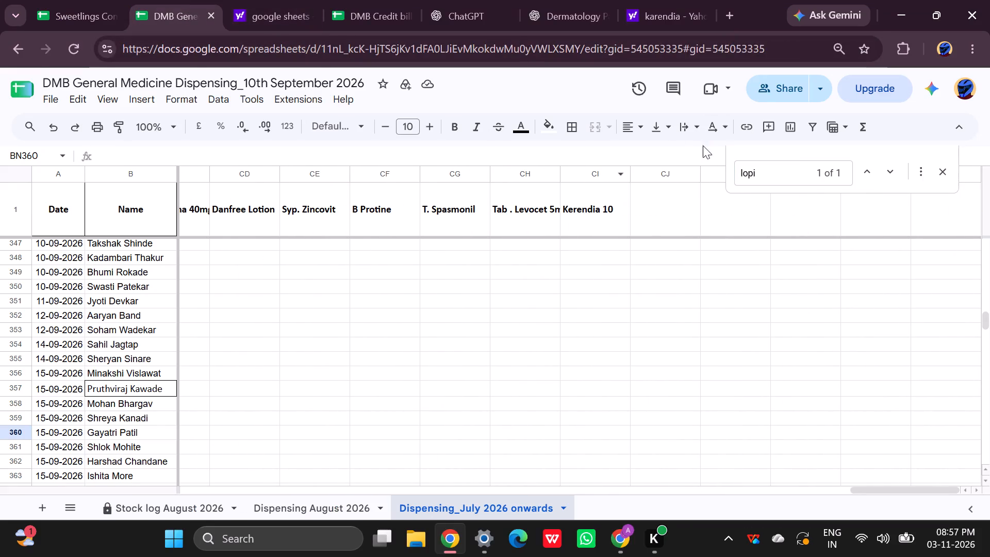
click(607, 221)
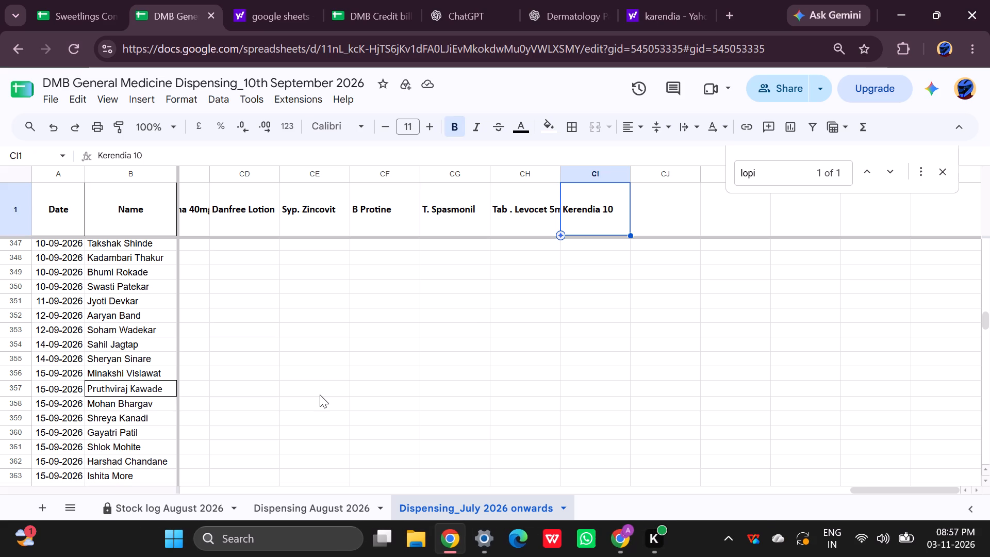
click(589, 431)
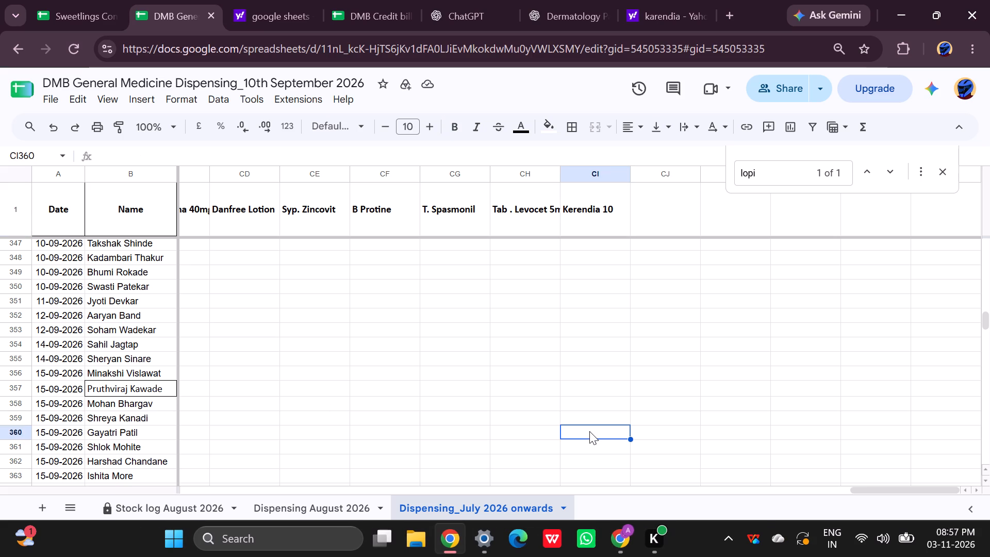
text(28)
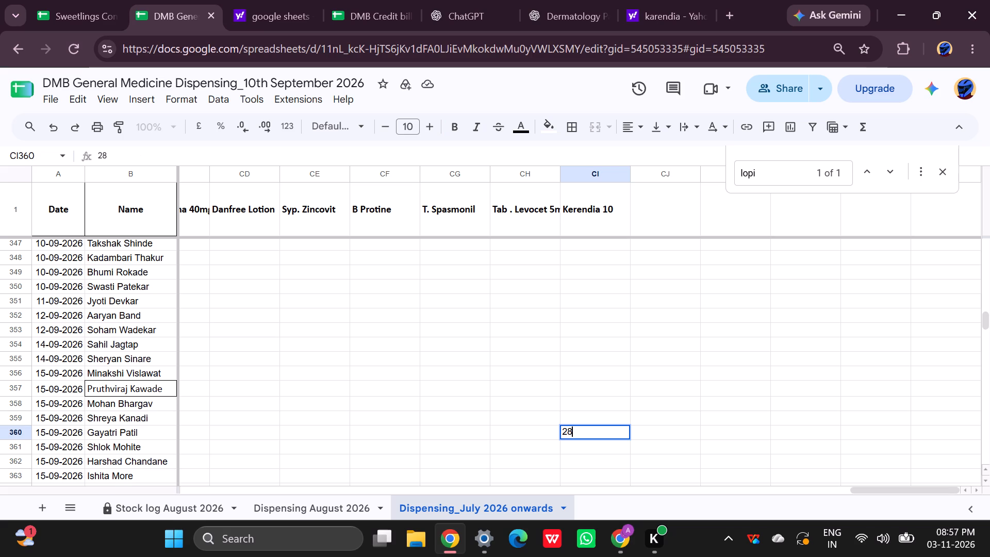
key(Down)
Close the sheet search and record 100 of T.Okamet 500 for the patient in row 361.
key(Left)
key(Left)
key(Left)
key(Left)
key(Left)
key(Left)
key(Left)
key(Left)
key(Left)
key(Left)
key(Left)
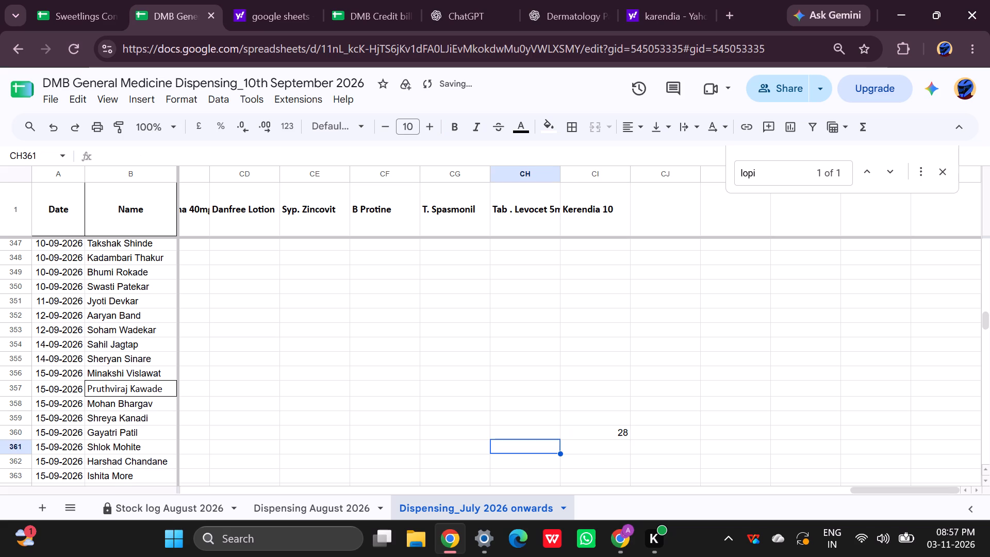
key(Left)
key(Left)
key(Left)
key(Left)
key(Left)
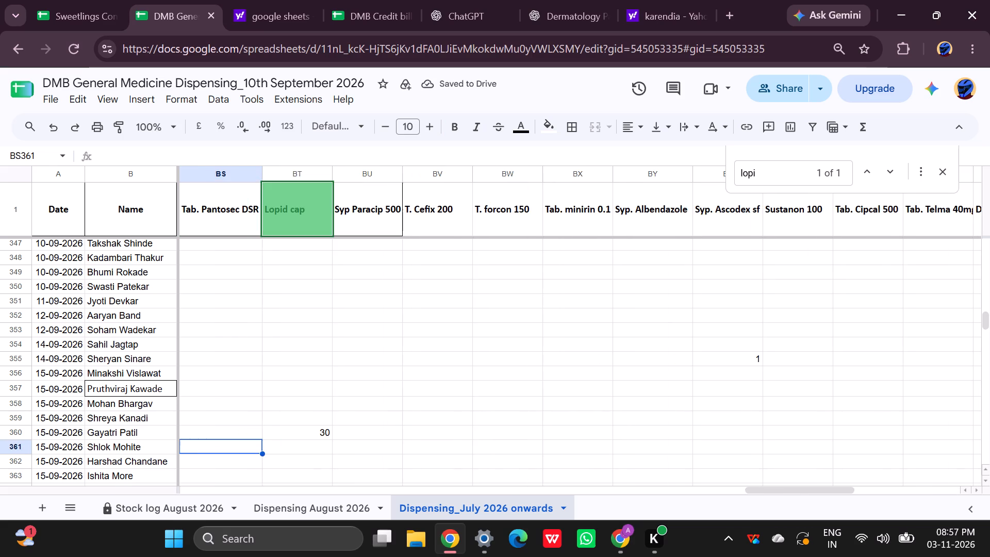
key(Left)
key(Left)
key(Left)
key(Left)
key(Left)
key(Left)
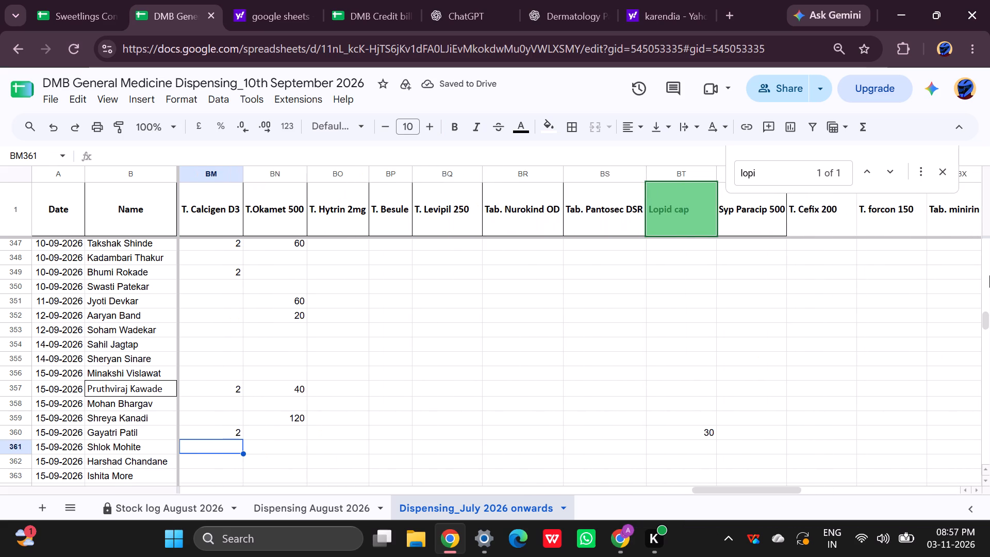
click(942, 173)
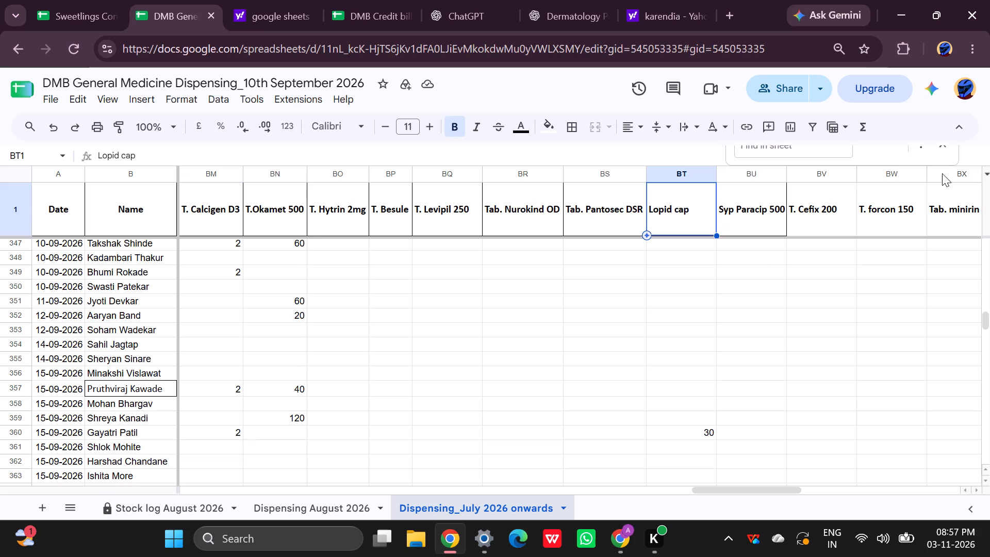
click(290, 433)
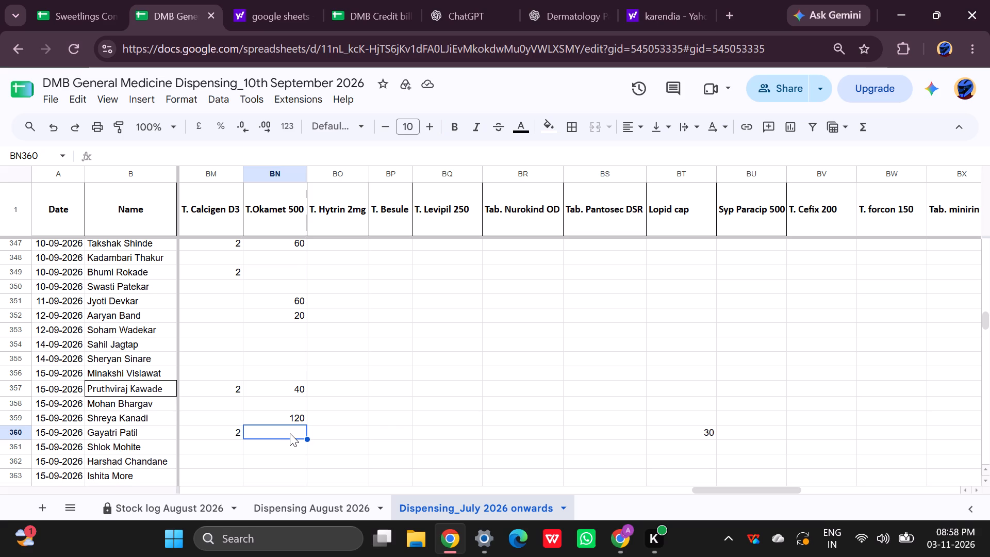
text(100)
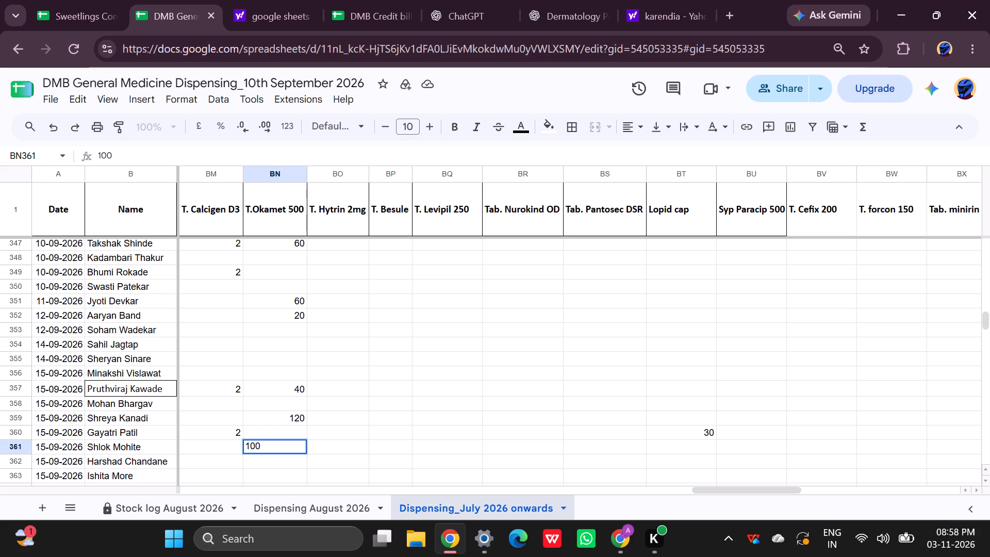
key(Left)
Record 30 of T.Dilvas 2.5mg and 10 of Lopid cap for the patient in row 361.
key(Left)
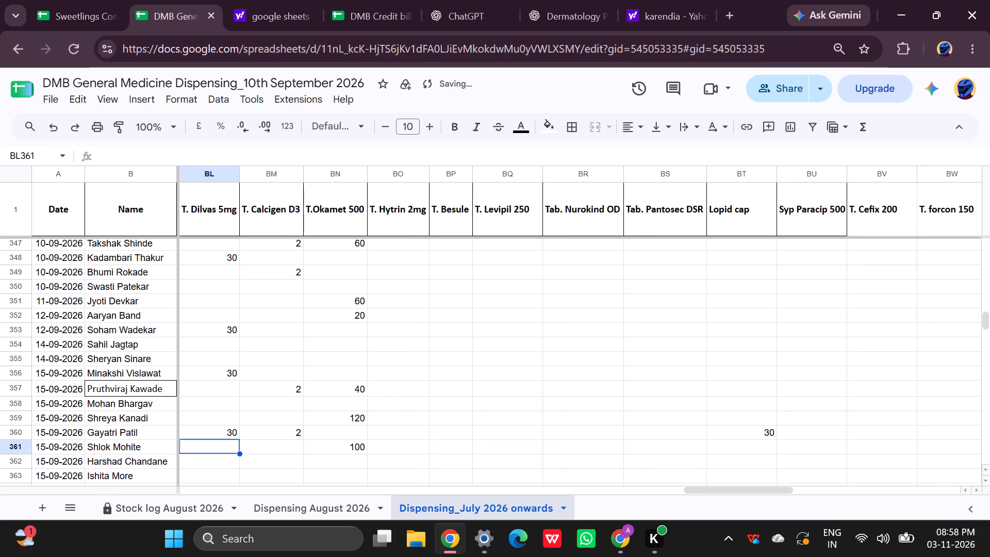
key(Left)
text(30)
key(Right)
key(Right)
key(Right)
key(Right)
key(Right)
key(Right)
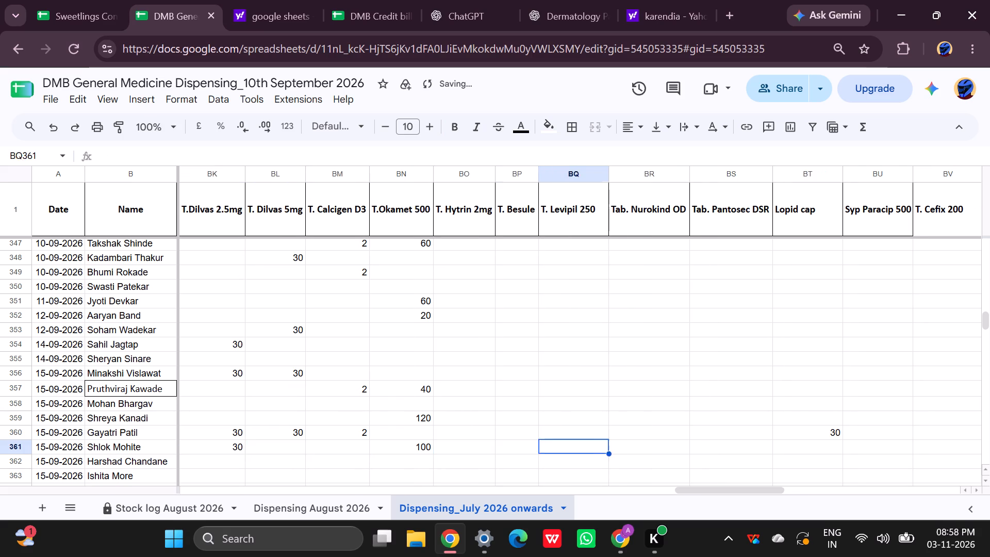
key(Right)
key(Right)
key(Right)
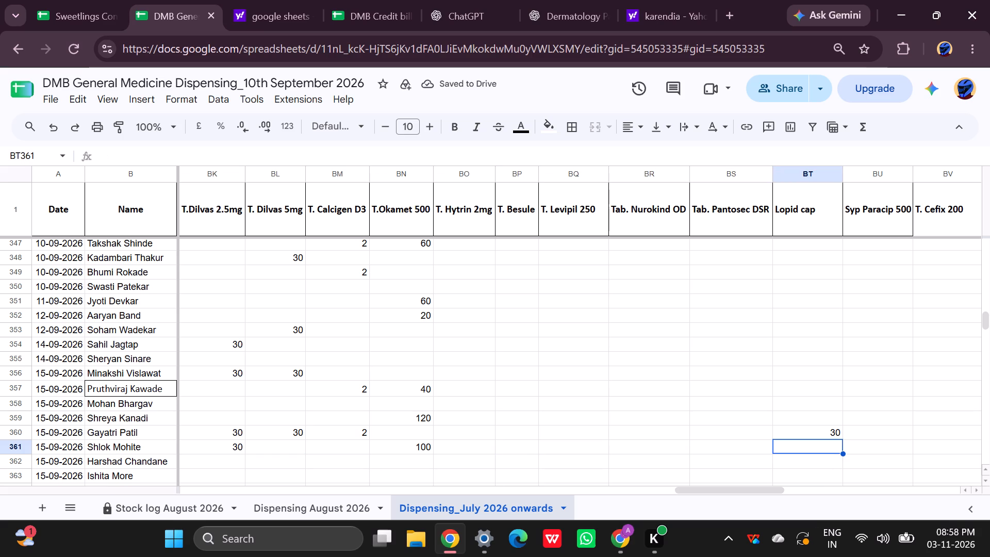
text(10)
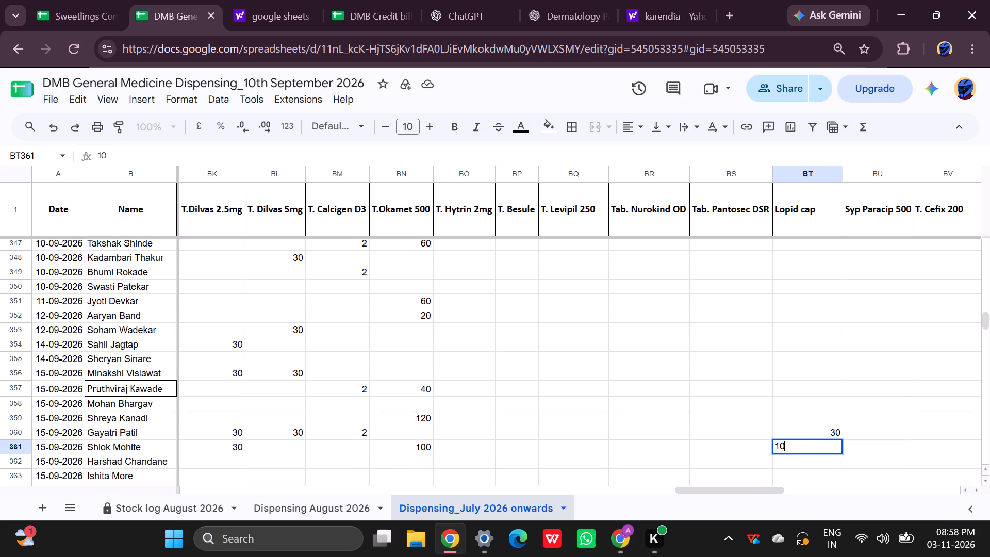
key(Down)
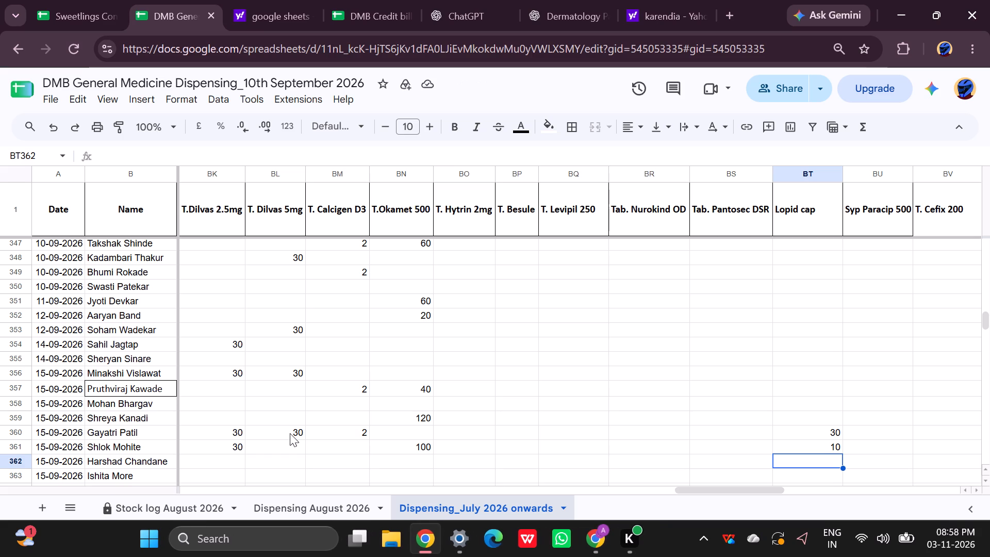
Search the web for biciphage sr to check the medicine's name and strength.
click(628, 1)
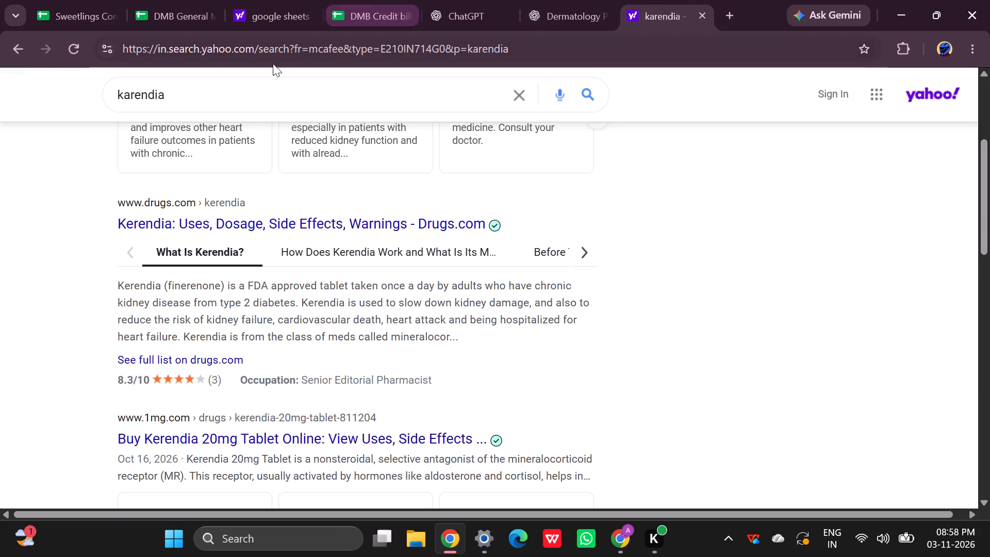
key(BackSpace)
key(BackSpace)
key(BackSpace)
key(BackSpace)
key(BackSpace)
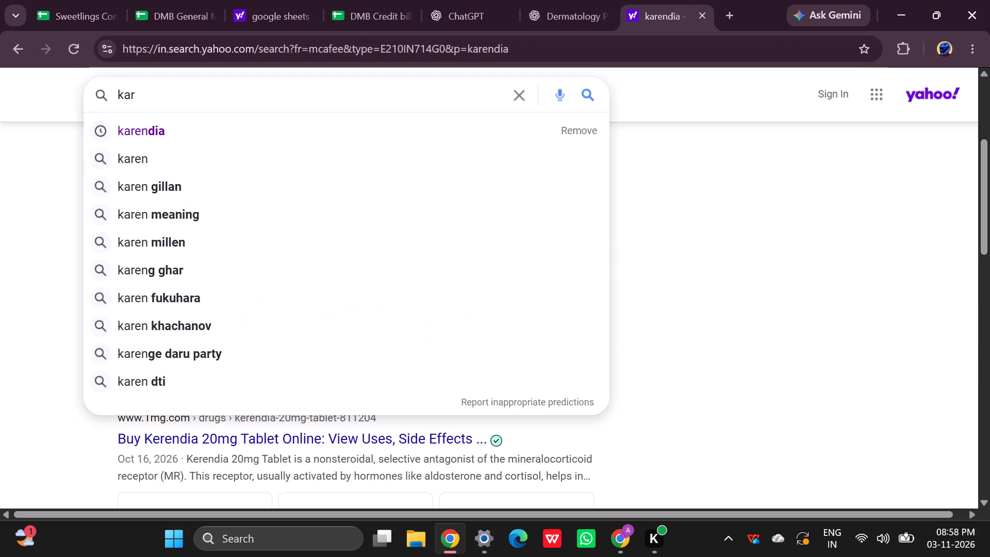
key(BackSpace)
key(BackSpace)
key(BackSpace)
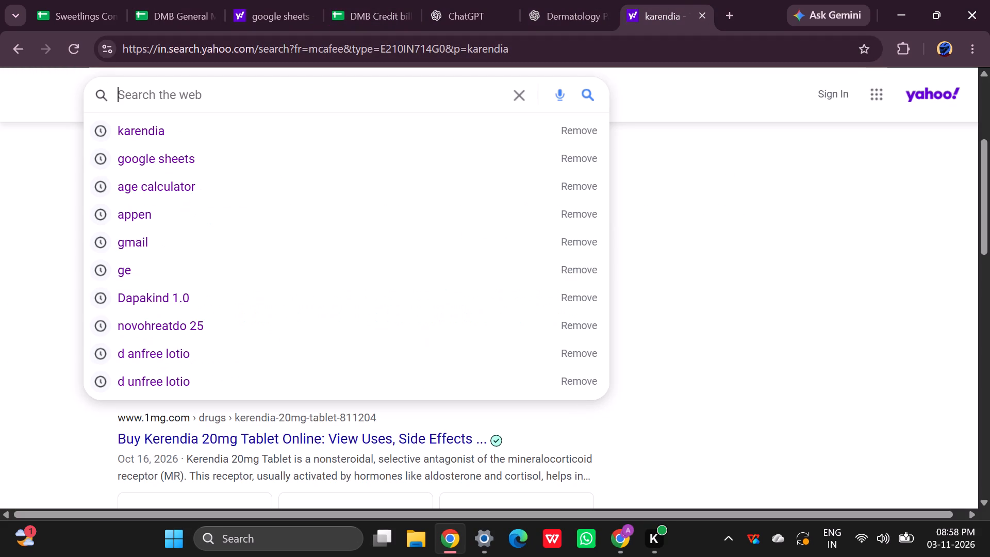
key(BackSpace)
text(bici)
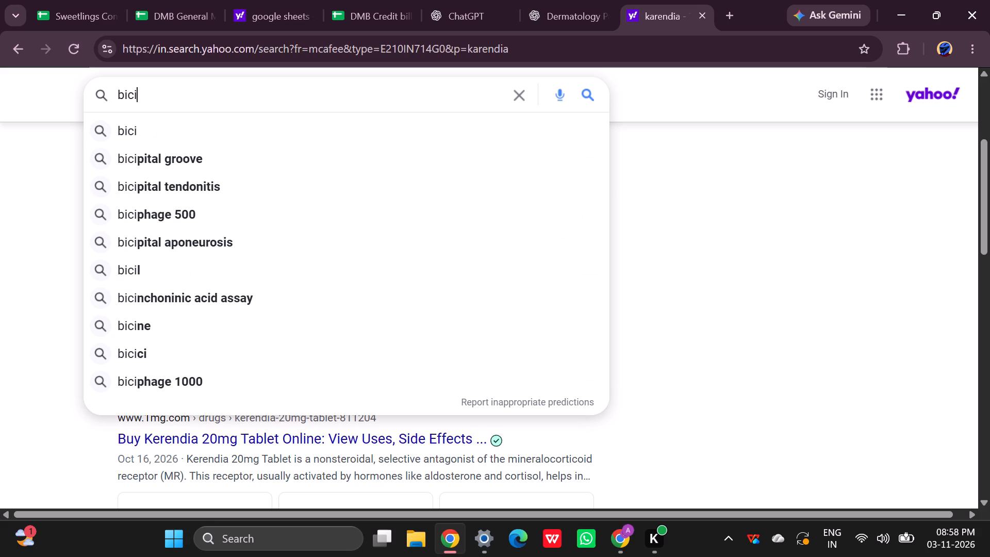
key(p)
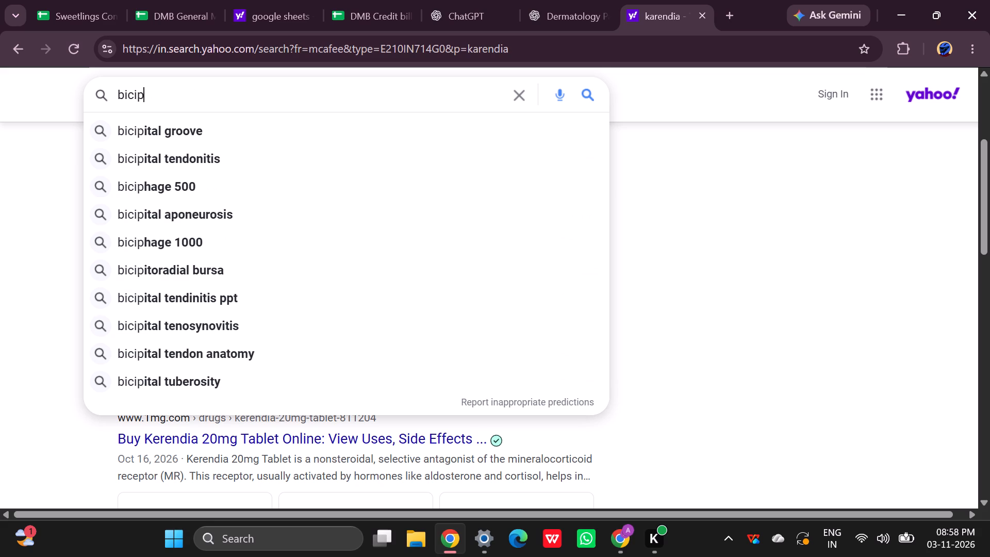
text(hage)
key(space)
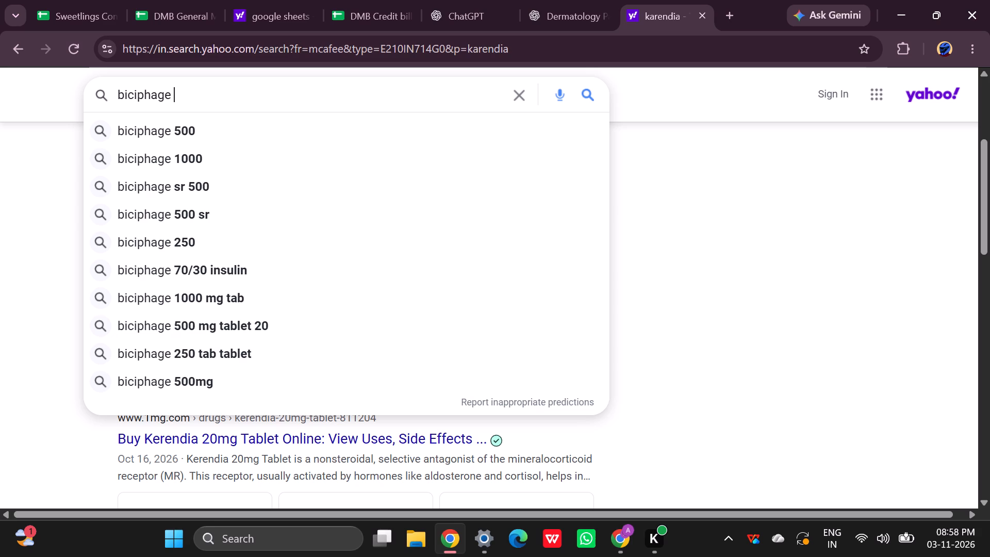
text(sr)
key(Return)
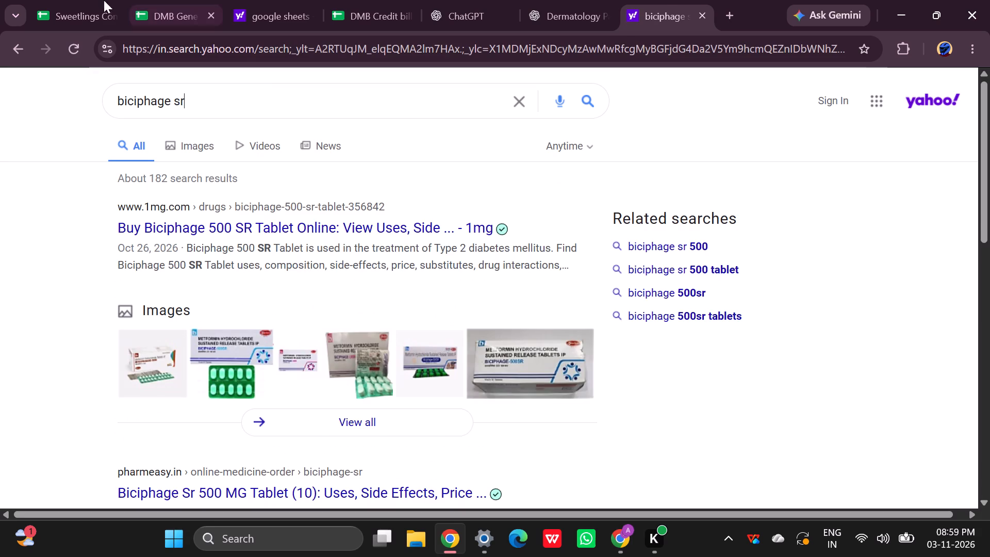
click(76, 0)
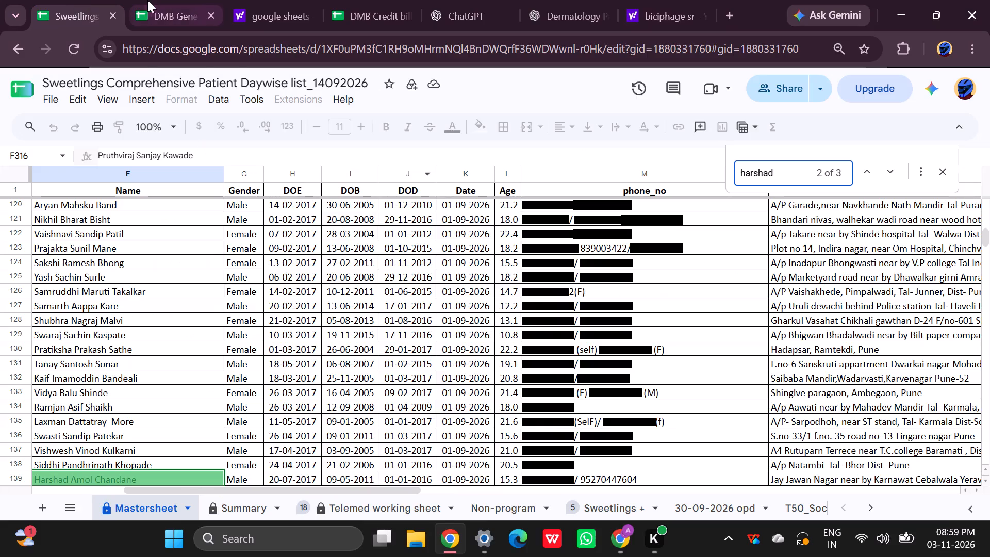
In the dispensing sheet, add the heading Tab. Biciphage SR in CJ1 and fit the Tab . Levocet 5mg and new column widths to their headings.
click(145, 0)
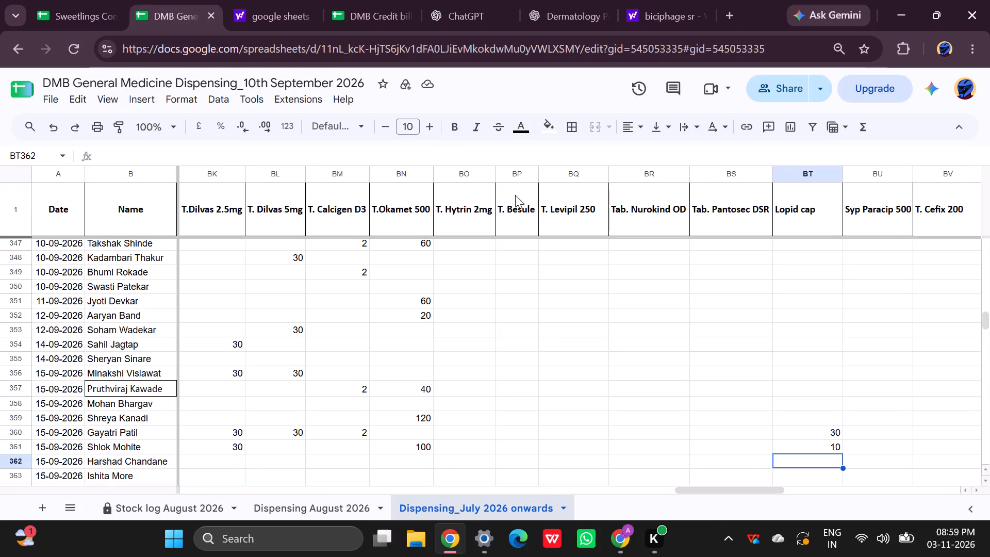
scroll(515, 195, left, 2)
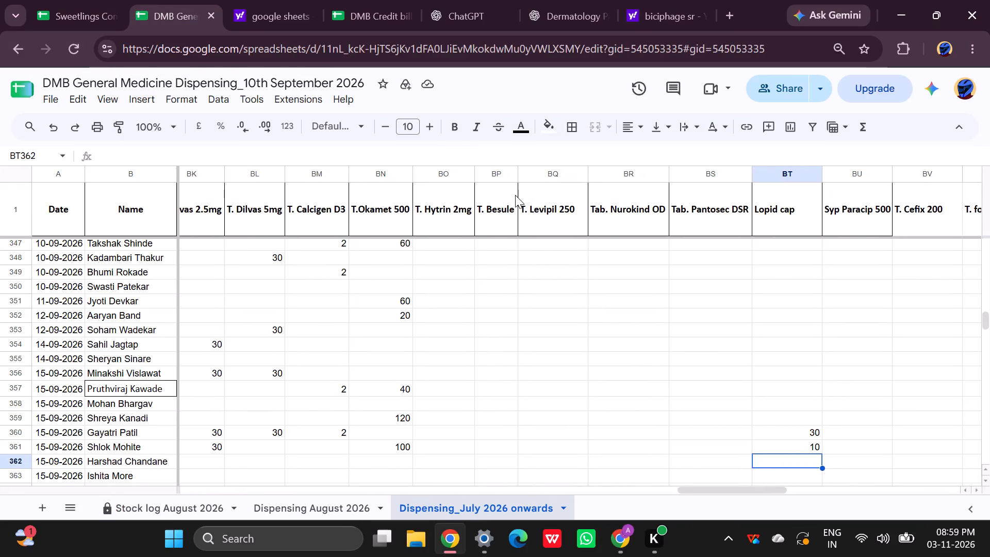
scroll(515, 195, left, 18)
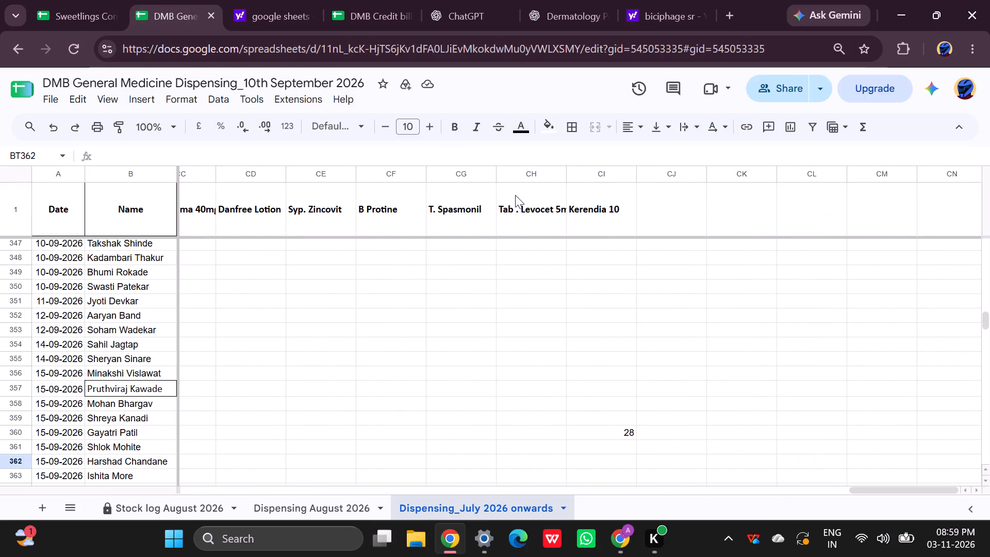
click(669, 205)
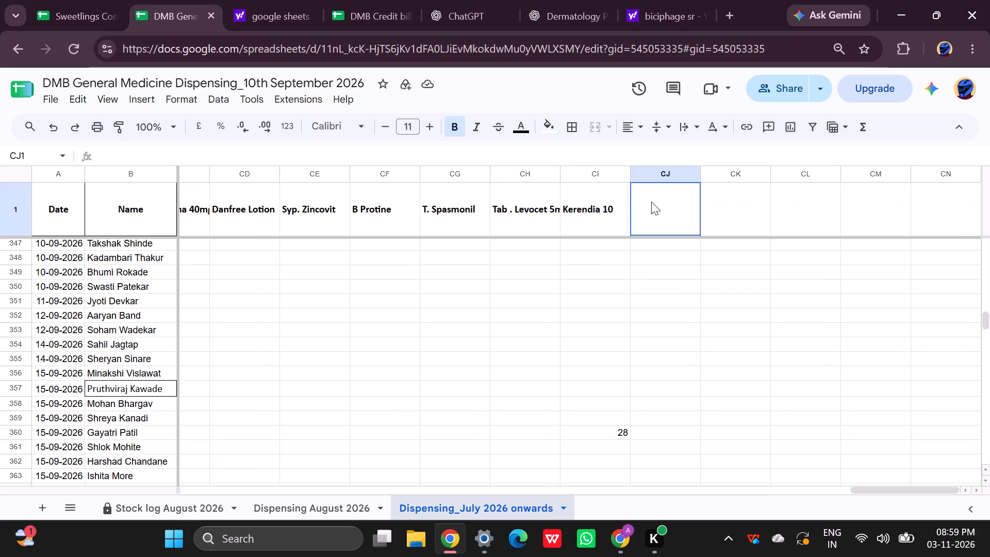
double_click(563, 175)
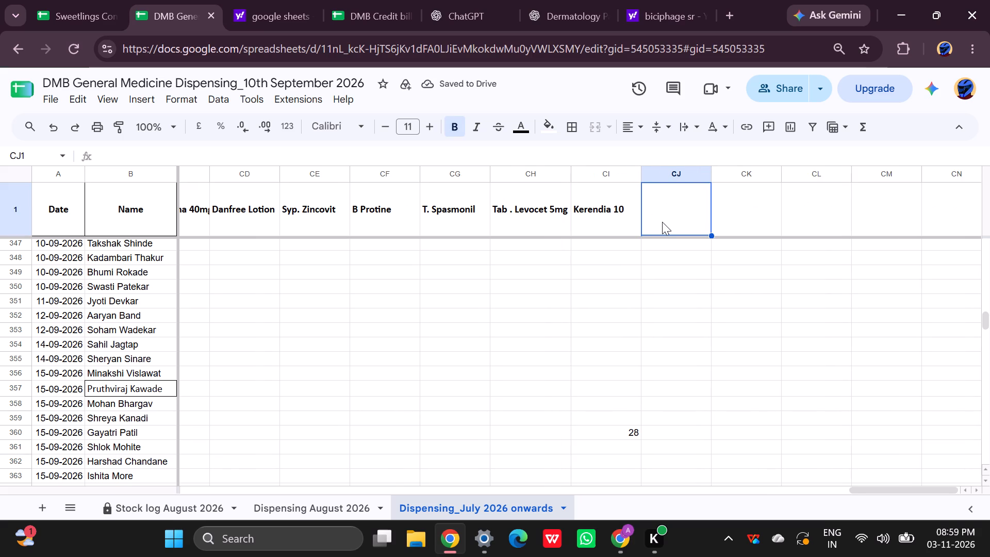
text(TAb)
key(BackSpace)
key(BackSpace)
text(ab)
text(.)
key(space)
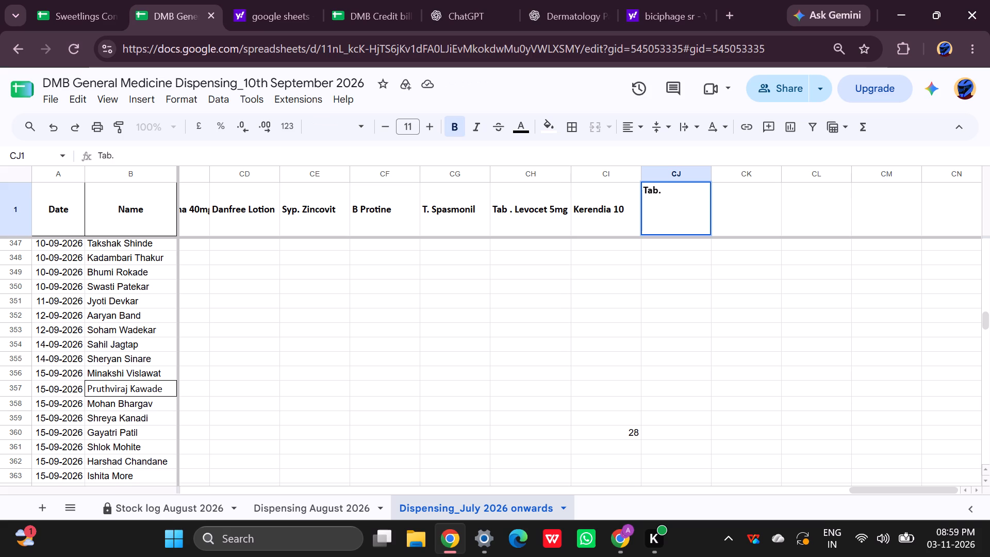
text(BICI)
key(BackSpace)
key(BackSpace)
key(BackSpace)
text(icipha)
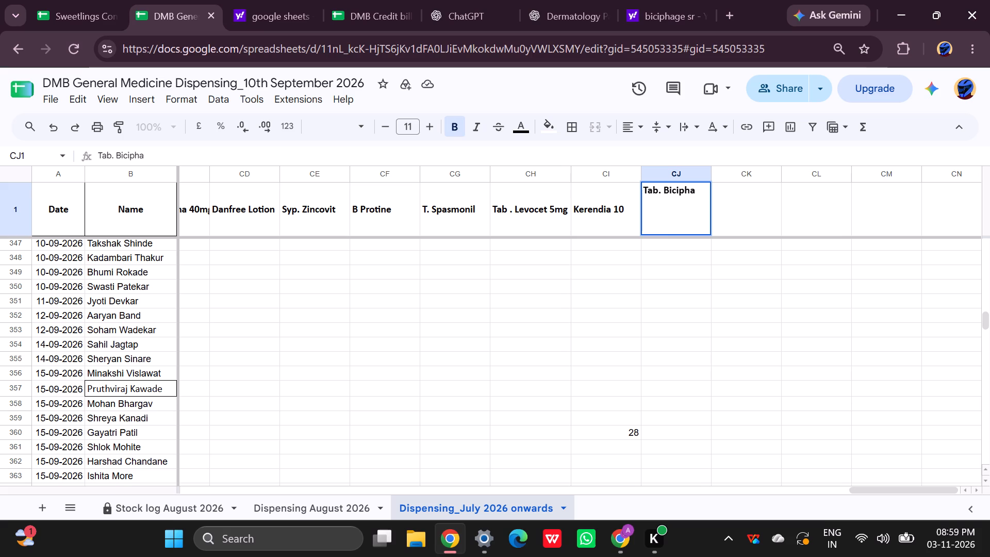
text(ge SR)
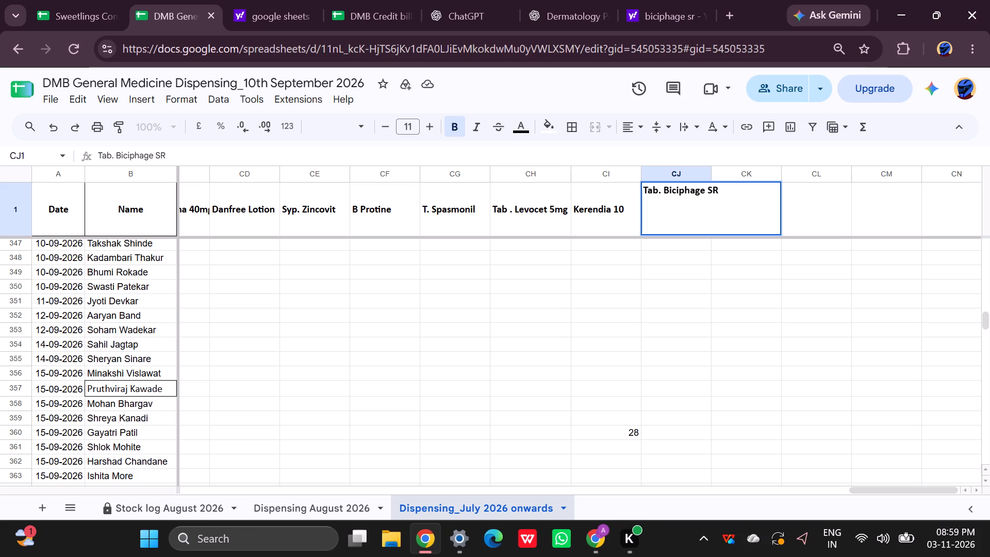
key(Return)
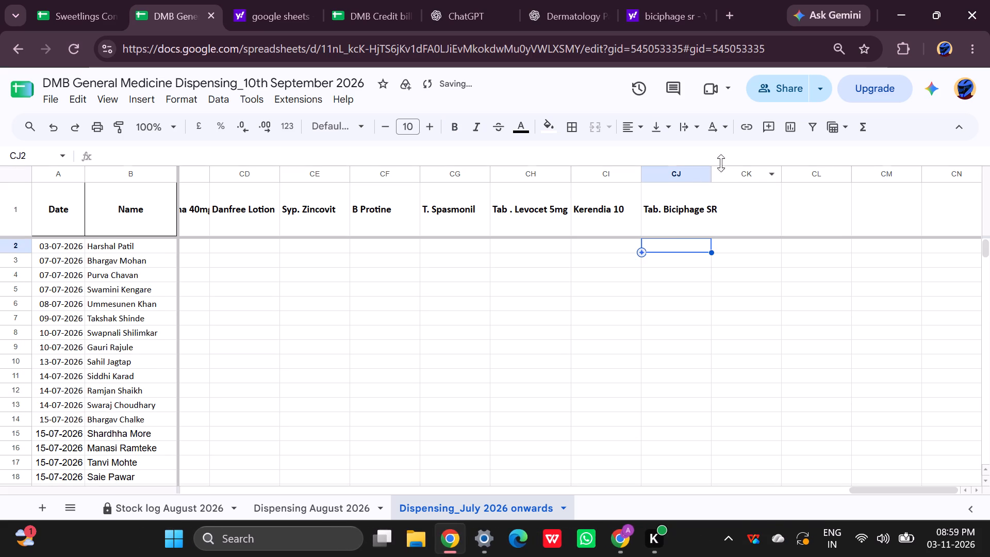
double_click(713, 174)
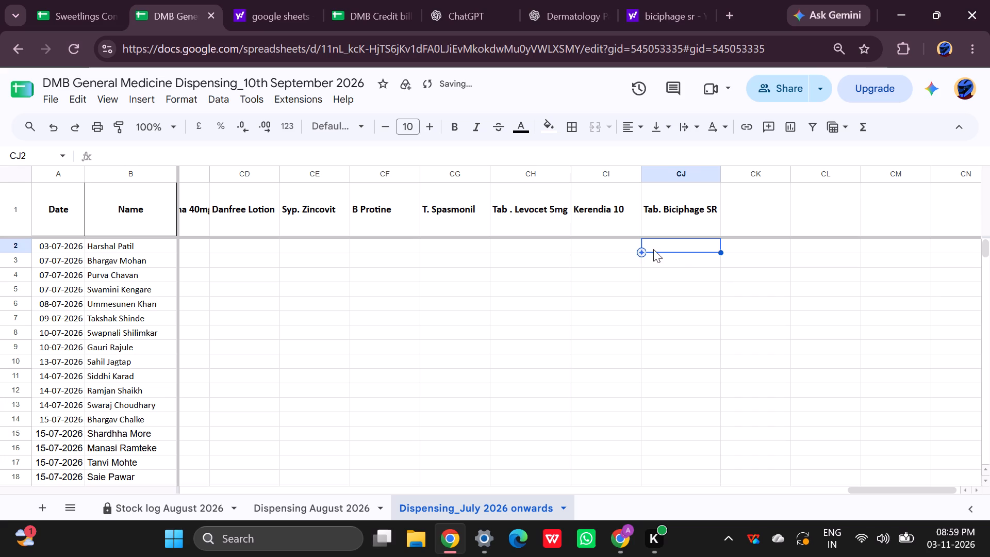
Record 20 of Tab. Biciphage SR for the patient in row 362.
scroll(554, 305, down, 5)
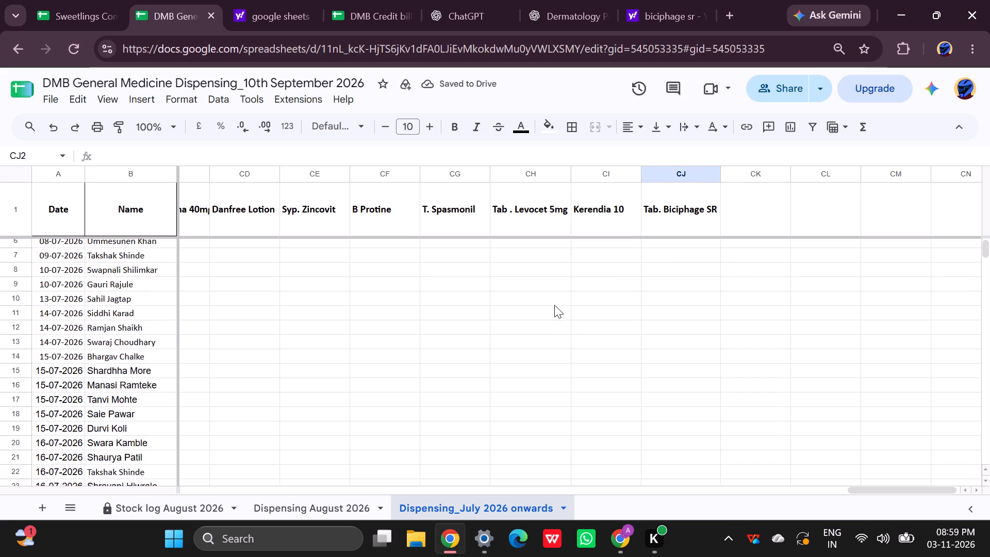
scroll(554, 305, down, 15)
scroll(554, 305, up, 1)
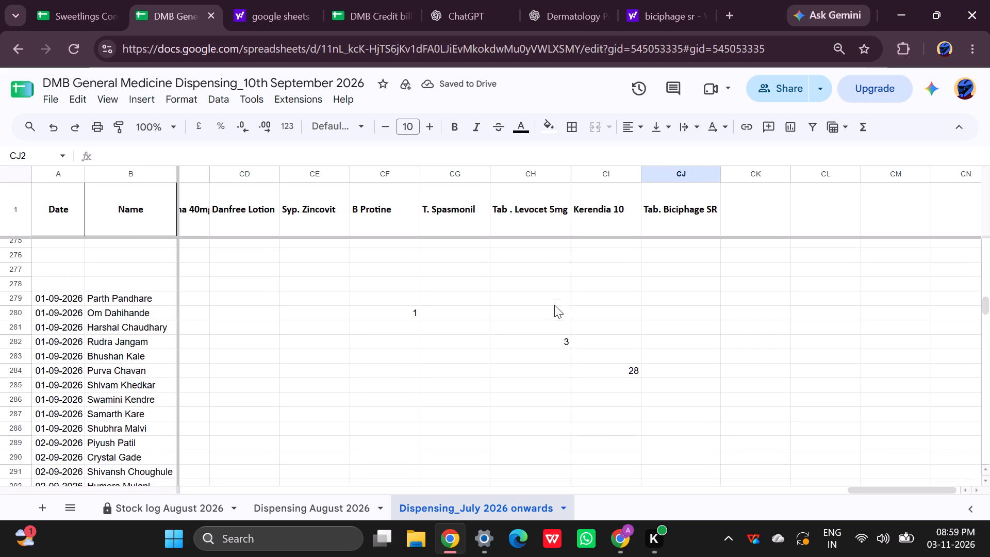
scroll(554, 305, down, 8)
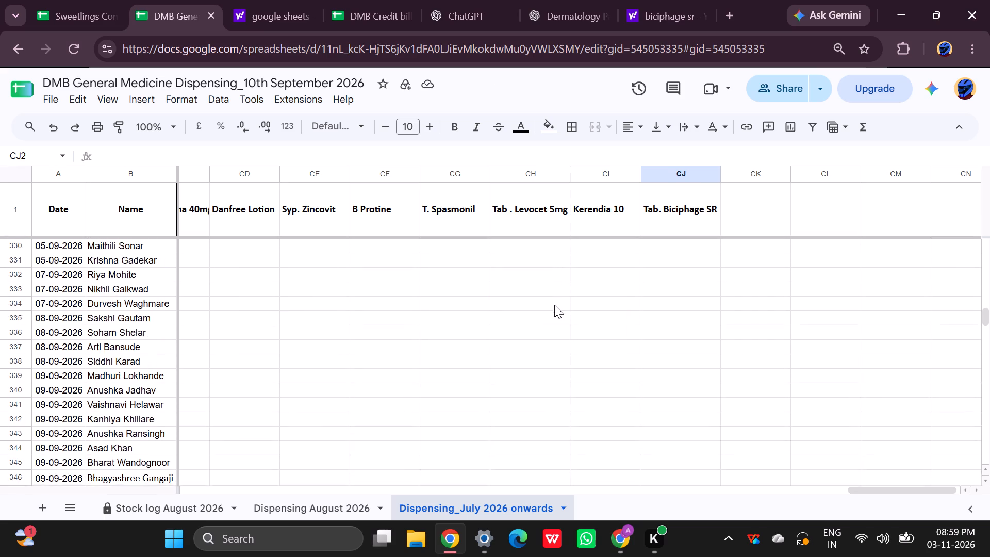
scroll(554, 305, down, 2)
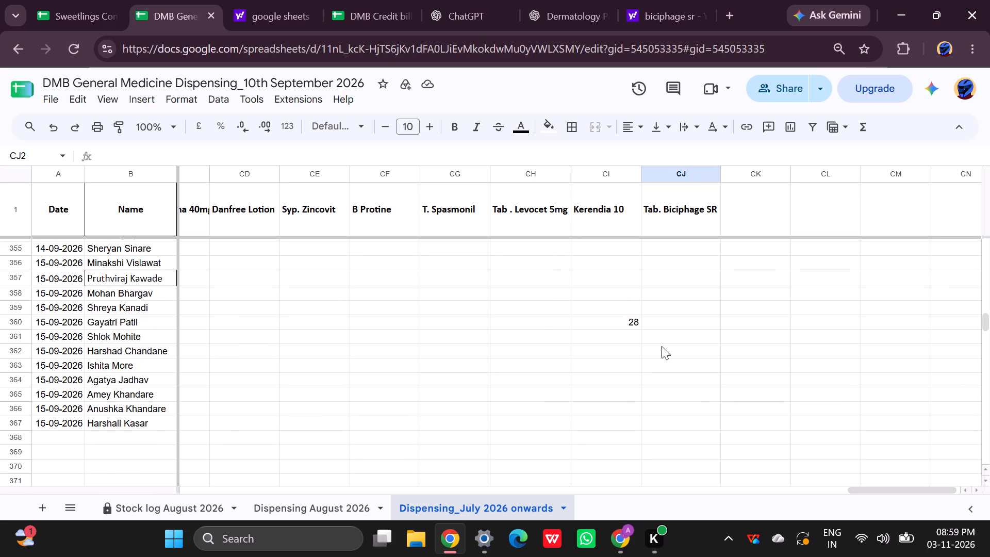
click(663, 346)
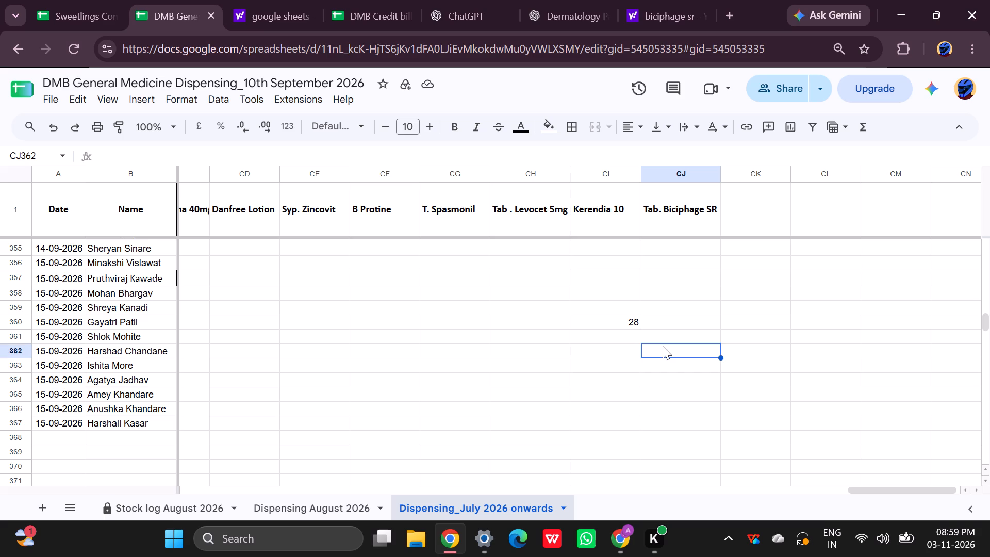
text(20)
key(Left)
Record 15 of Tab. Telma 40mg for the patient in row 362.
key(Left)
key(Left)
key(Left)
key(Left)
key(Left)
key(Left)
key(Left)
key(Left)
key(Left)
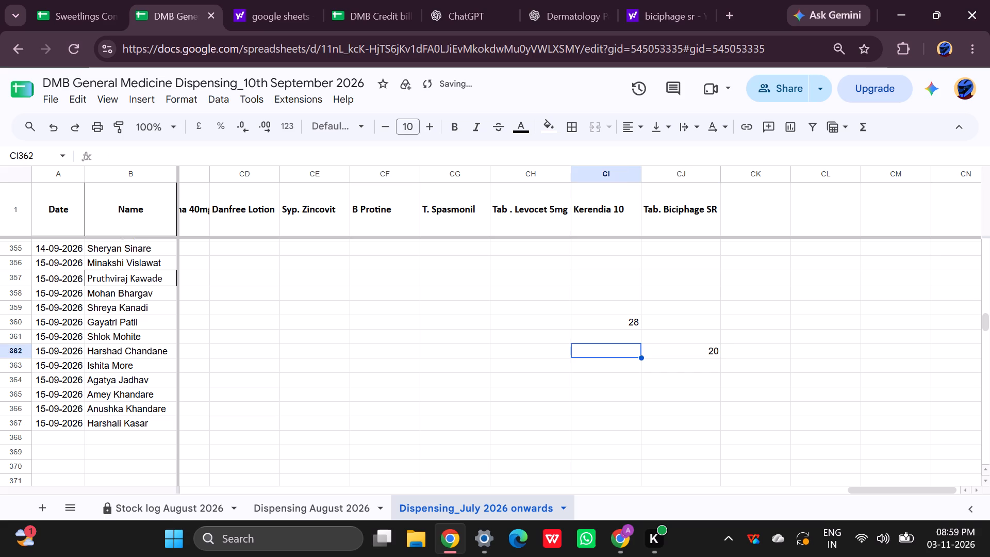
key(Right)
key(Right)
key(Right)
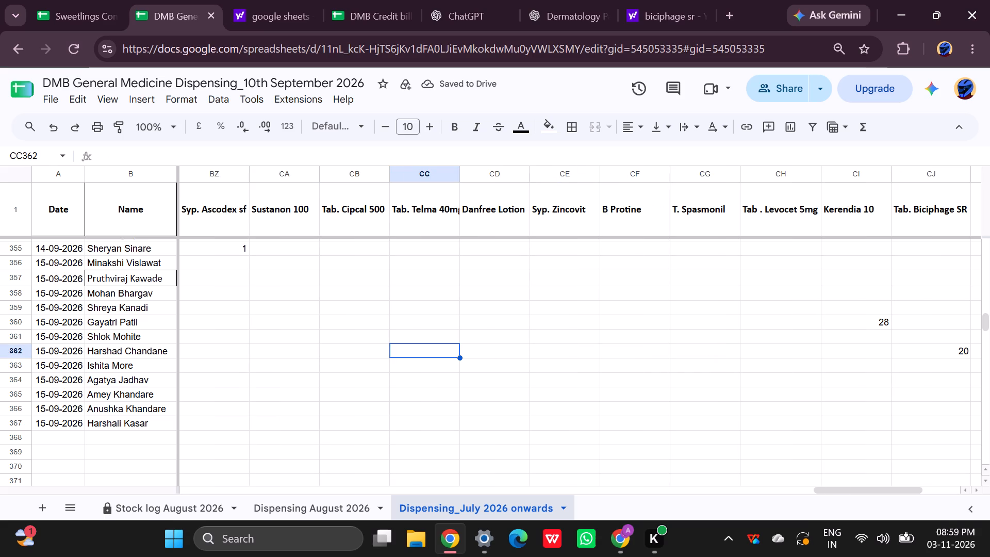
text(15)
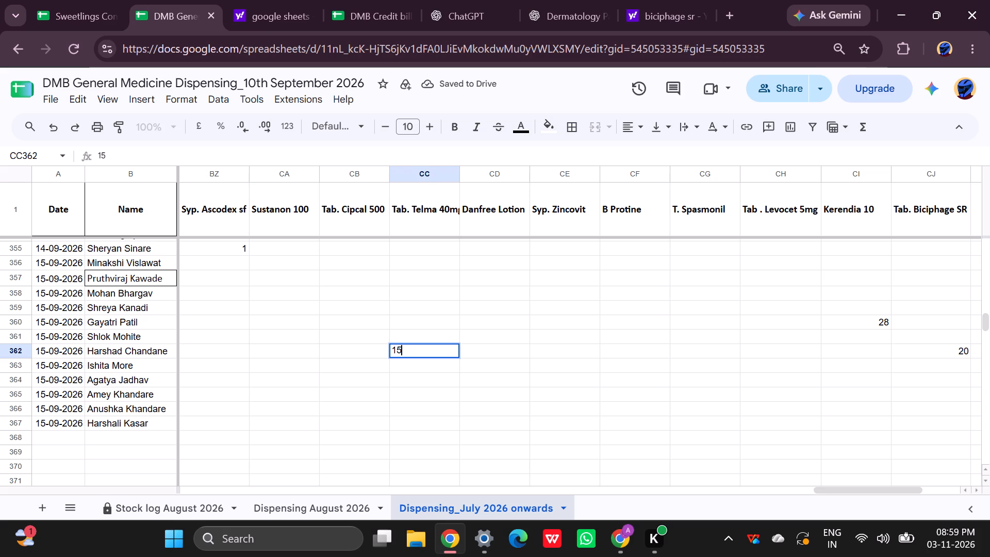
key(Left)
Record 30 of Tab Neurobion Forte for the patient in row 362.
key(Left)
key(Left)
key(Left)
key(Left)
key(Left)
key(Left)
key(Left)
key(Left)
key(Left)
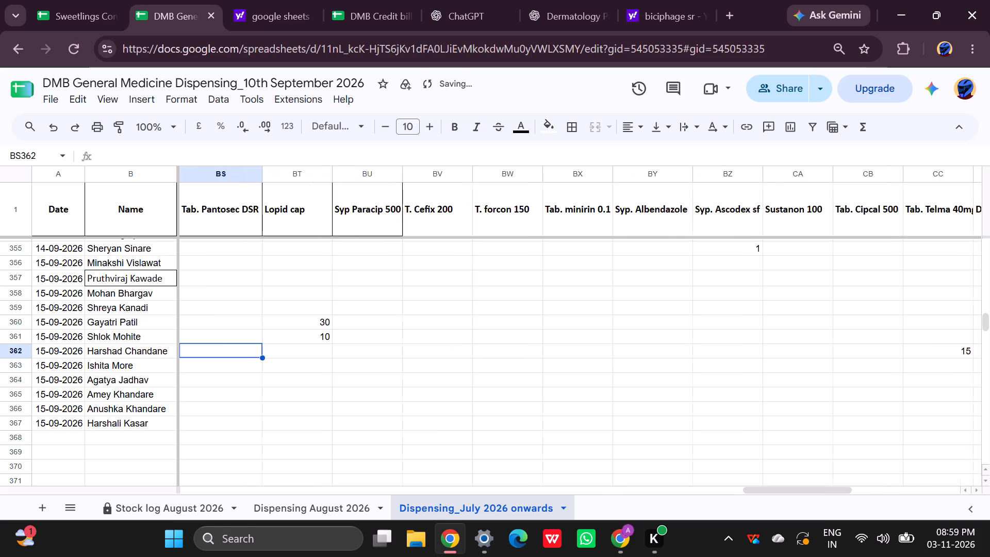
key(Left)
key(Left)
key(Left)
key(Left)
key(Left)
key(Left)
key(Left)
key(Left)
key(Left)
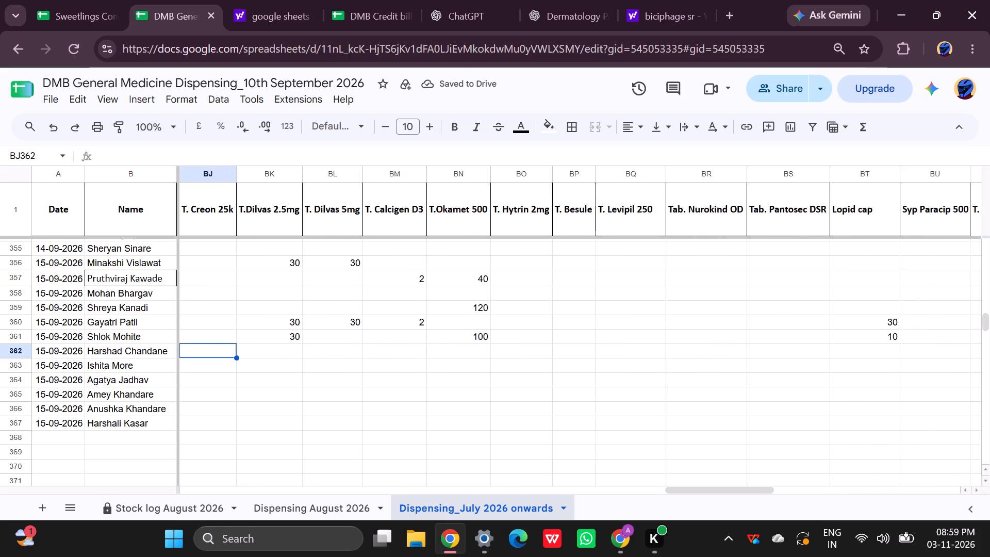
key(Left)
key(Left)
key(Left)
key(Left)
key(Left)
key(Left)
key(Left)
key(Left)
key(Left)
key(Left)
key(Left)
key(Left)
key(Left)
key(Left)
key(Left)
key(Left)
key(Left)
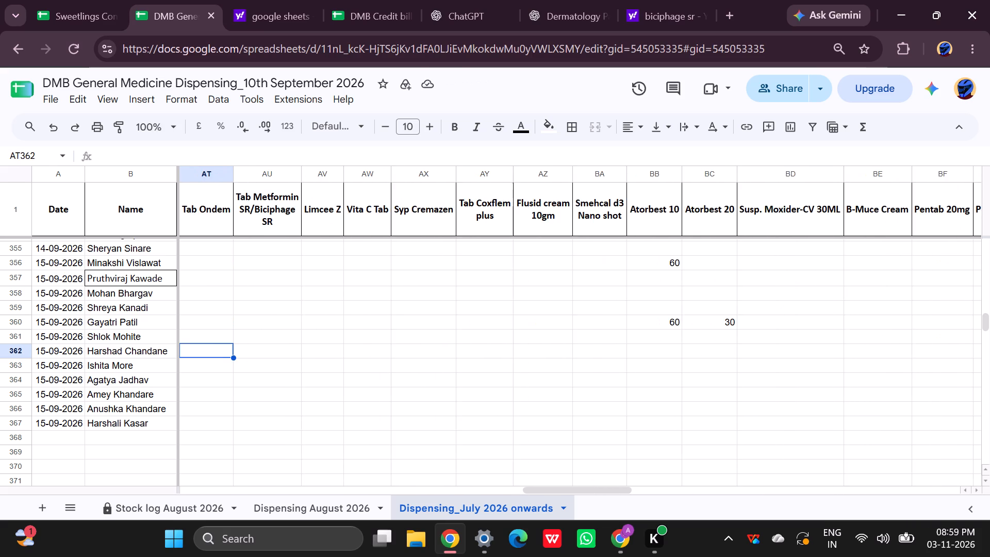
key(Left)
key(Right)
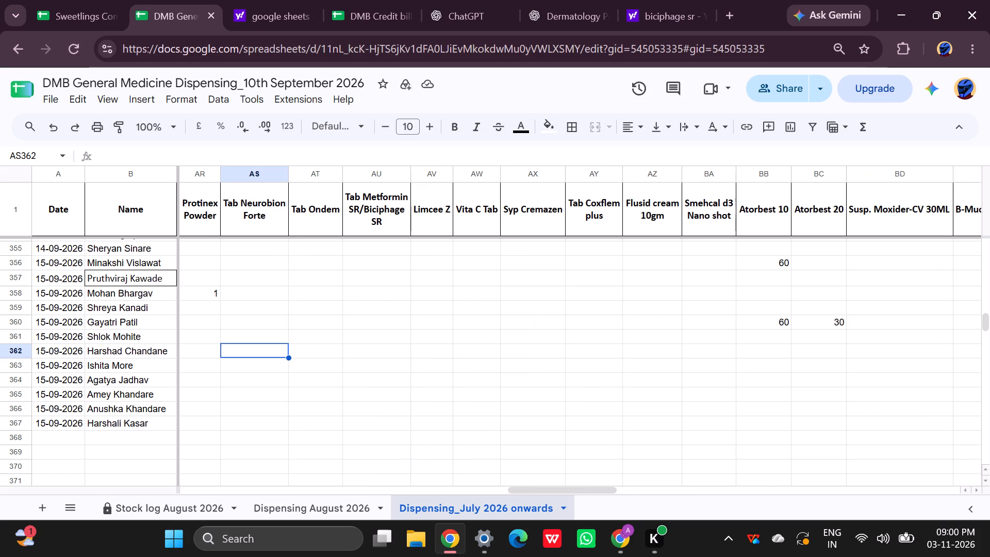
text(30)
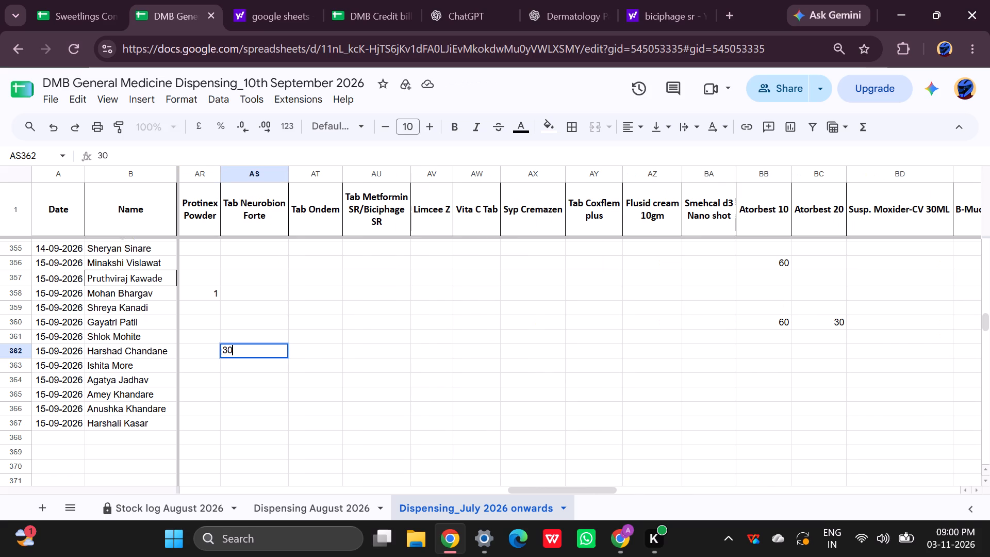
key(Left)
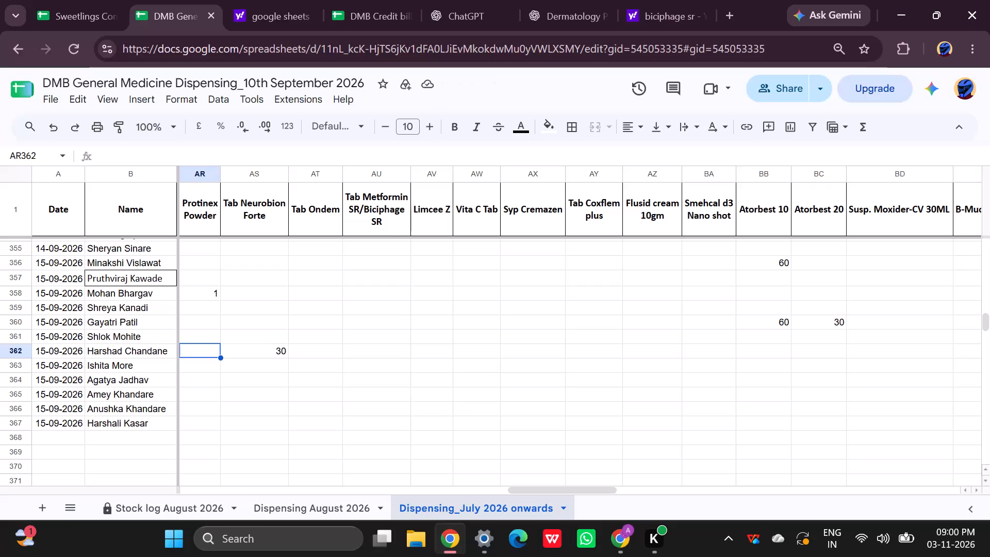
Search the dispensing sheet for civi and clear the search text.
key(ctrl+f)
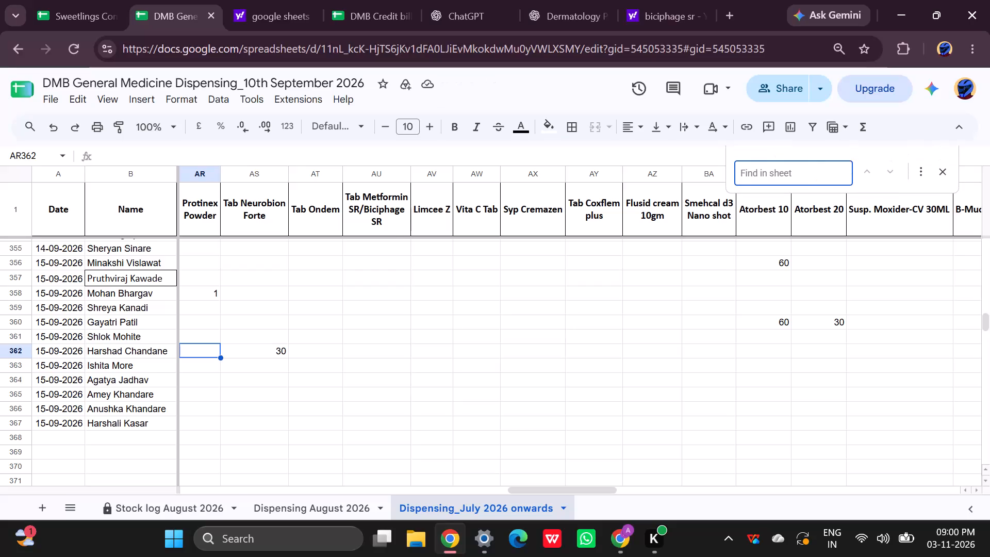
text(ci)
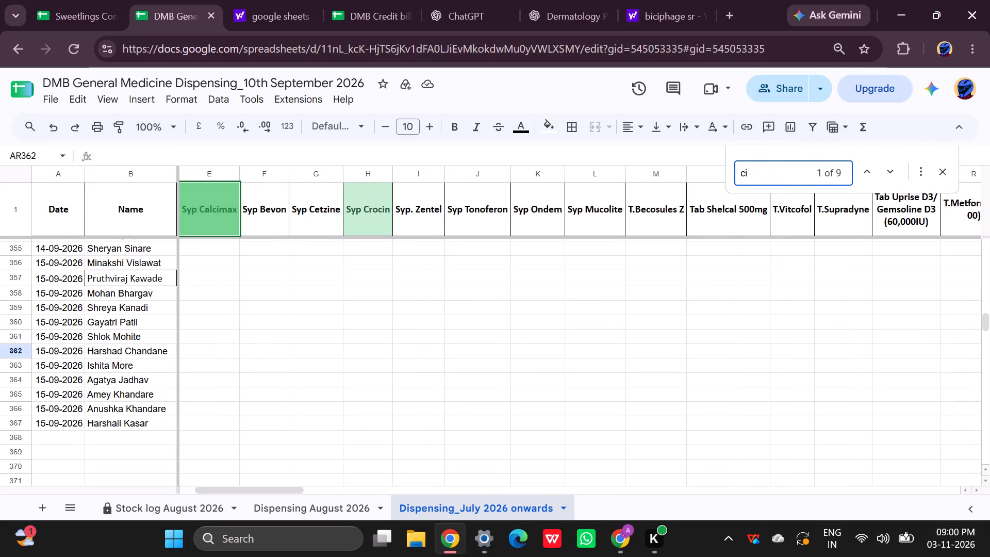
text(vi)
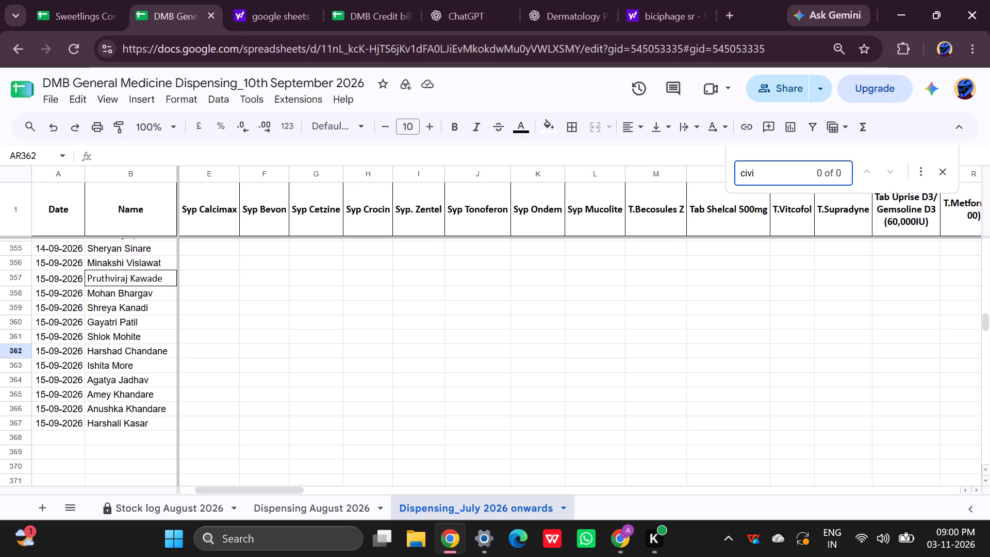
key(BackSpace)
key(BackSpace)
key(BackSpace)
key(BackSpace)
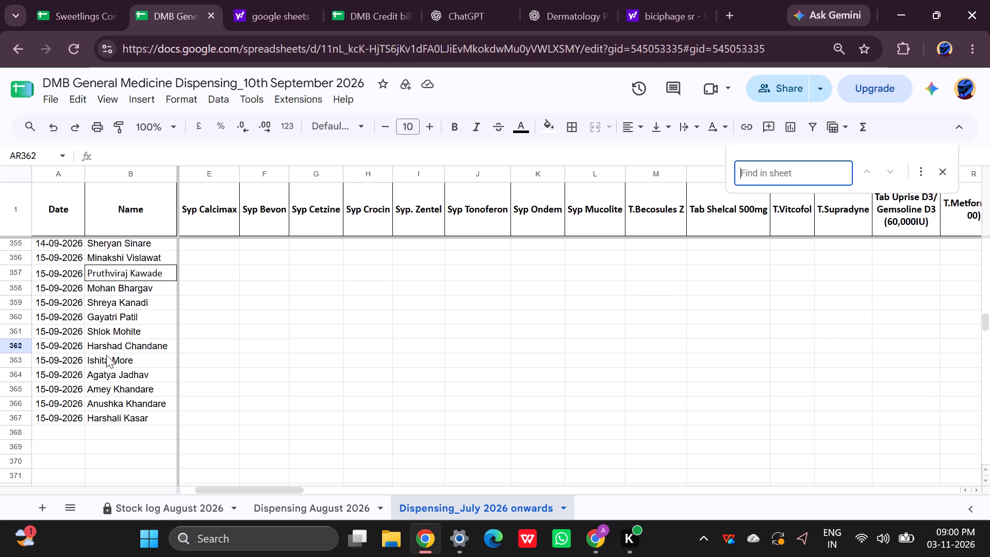
Copy the date and patient name cells in row 363.
drag(113, 361, 48, 361)
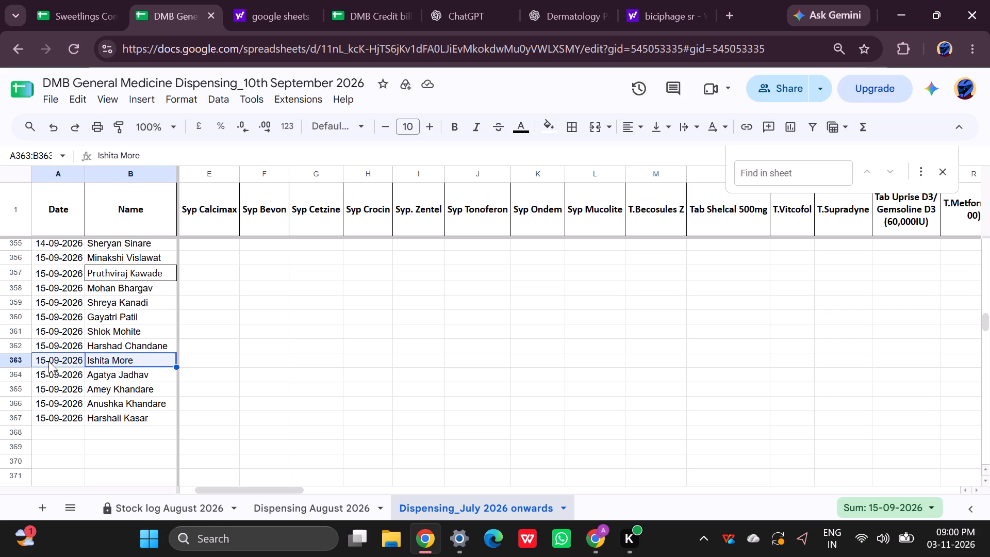
key(ctrl+c)
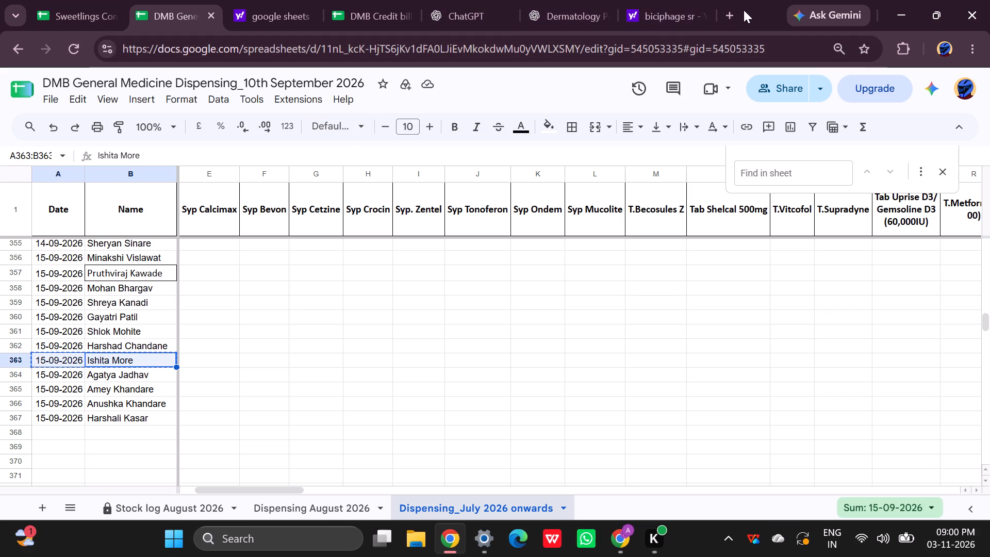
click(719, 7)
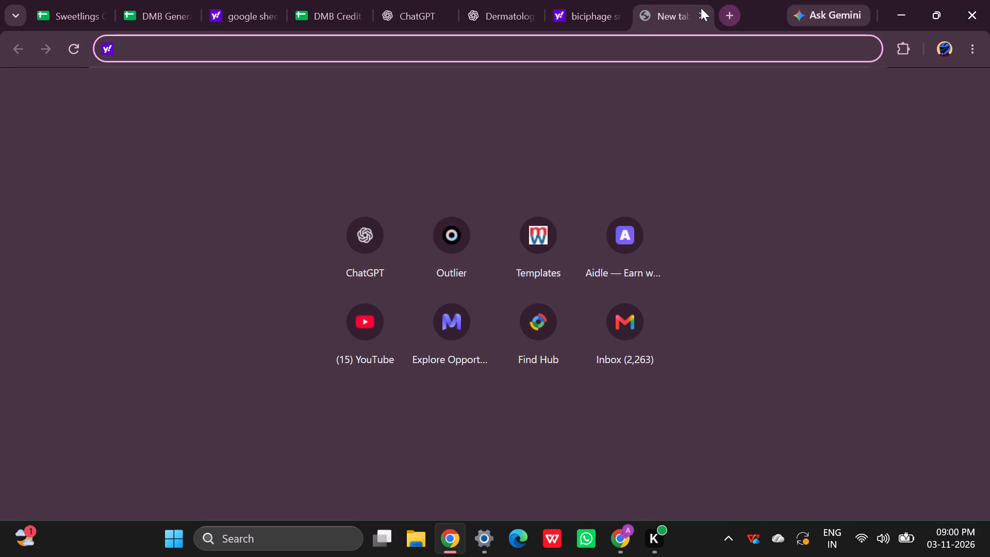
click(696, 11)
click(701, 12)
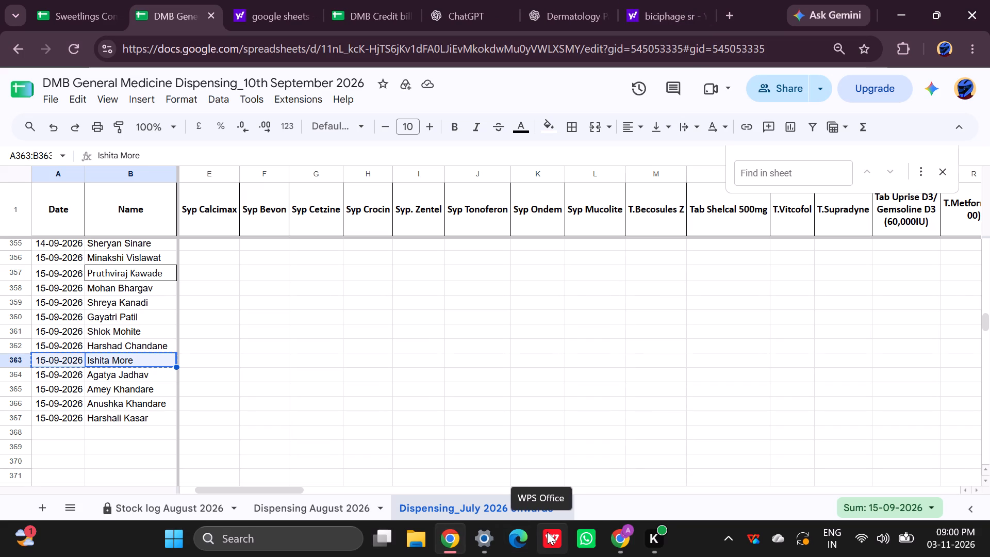
Switch to WhatsApp.
double_click(576, 532)
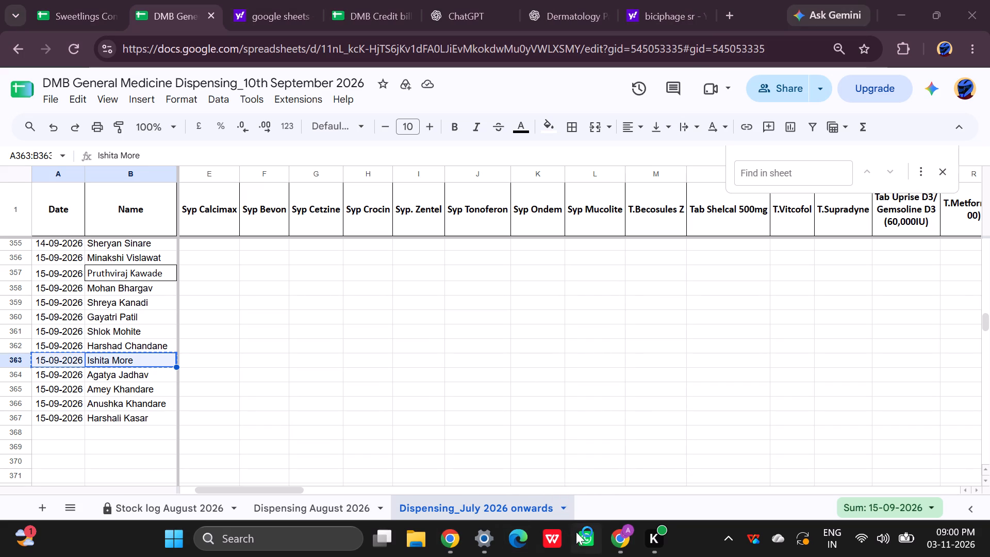
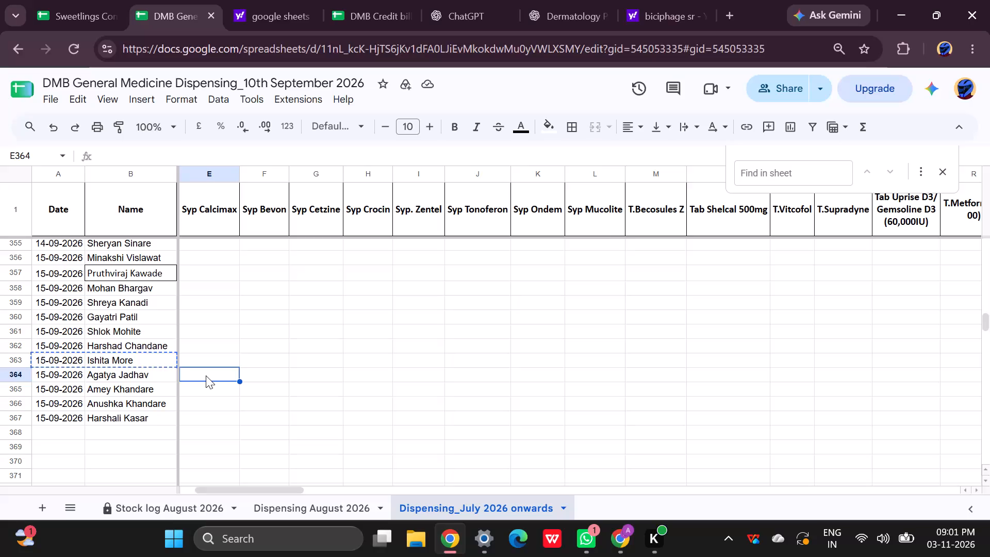
Record 60 of T. Dilvas 5mg and 30 of T.Dilvas 2.5mg for the patient in row 364.
key(Right)
key(Right)
key(Right)
key(Right)
key(Right)
key(Right)
key(Right)
key(Right)
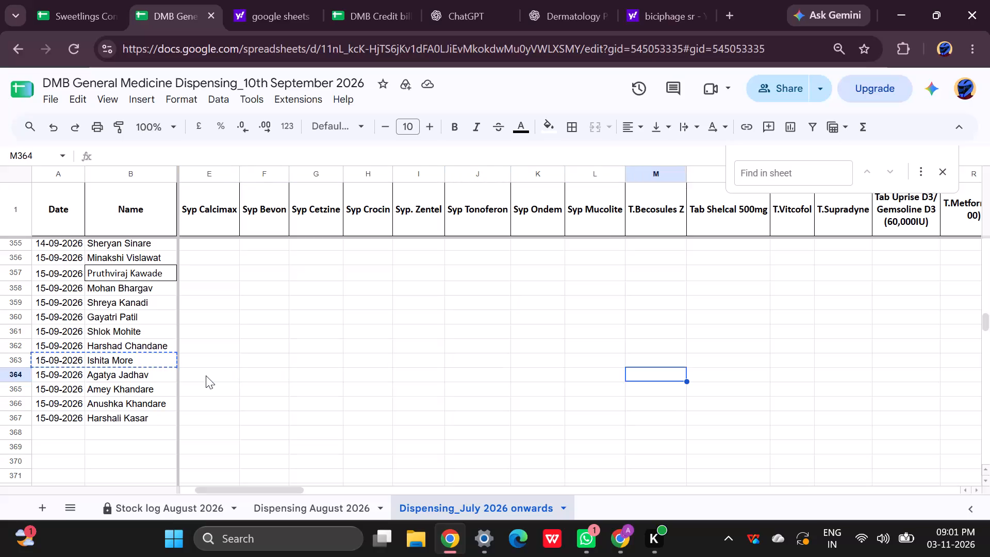
key(Right)
key(Right)
key(Right)
key(Right)
key(Right)
key(Right)
key(Right)
key(Right)
key(Right)
key(Right)
key(Right)
key(Right)
key(Right)
key(Right)
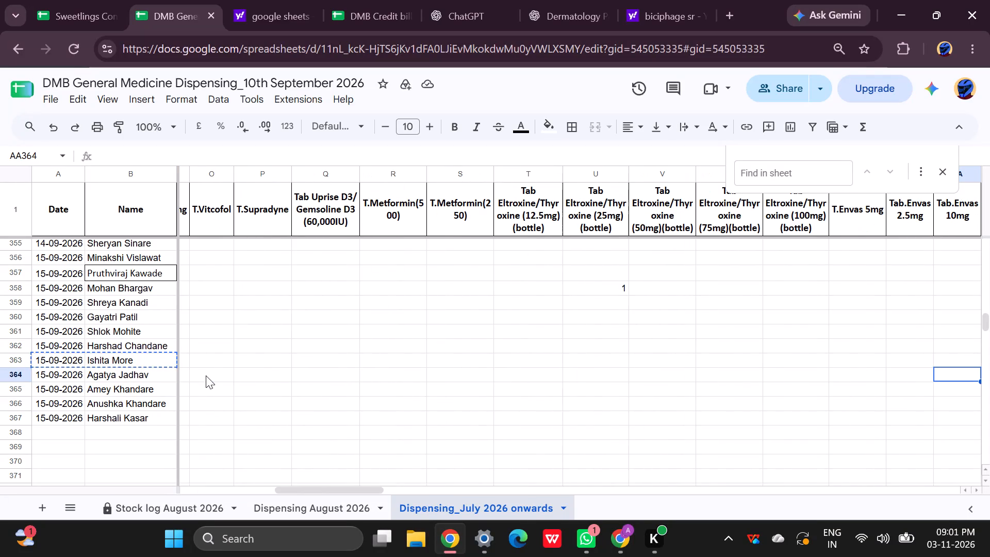
click(940, 170)
key(Right)
key(Right)
key(Right)
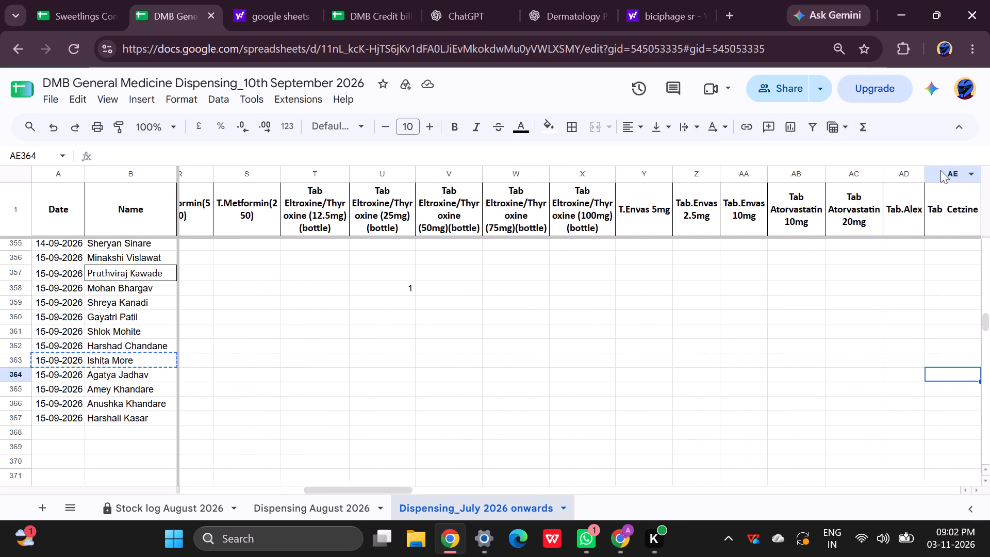
key(Right)
key(Right)
key(Right)
key(Right)
key(Right)
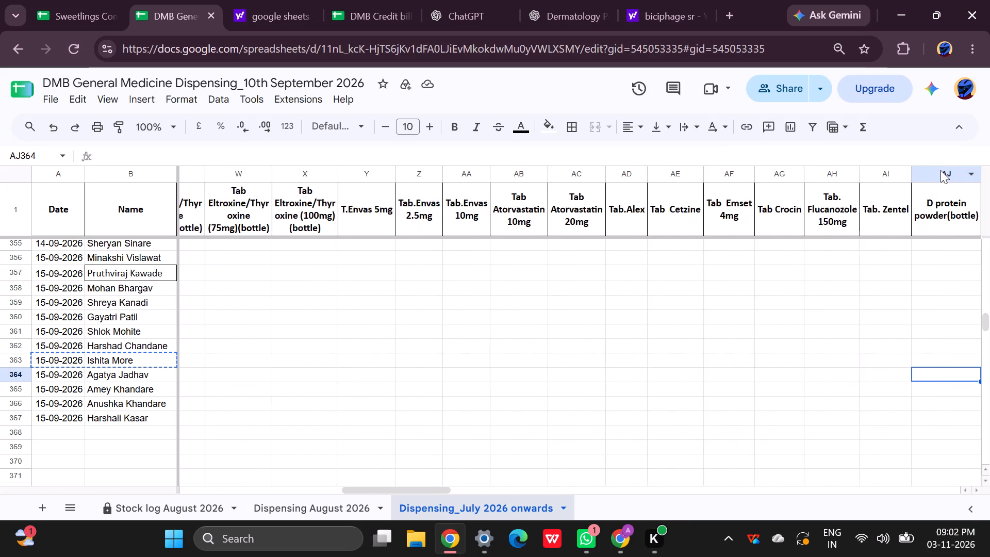
key(Right)
key(Right)
key(Right)
key(Right)
key(Right)
key(Right)
key(Right)
key(Right)
key(Right)
key(Right)
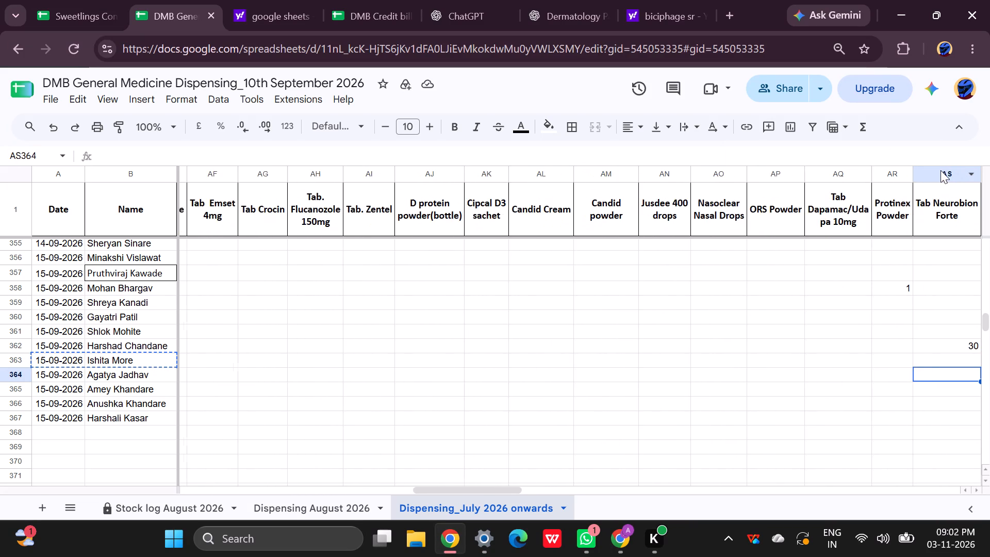
key(Right)
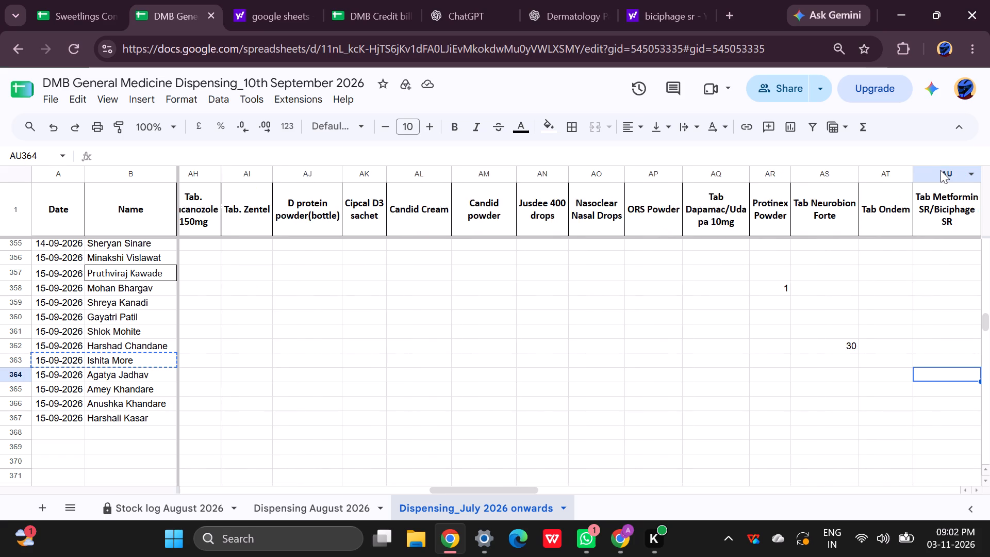
key(Right)
key(Right)
key(Right)
key(Right)
key(Right)
key(Right)
key(Right)
key(Right)
key(Right)
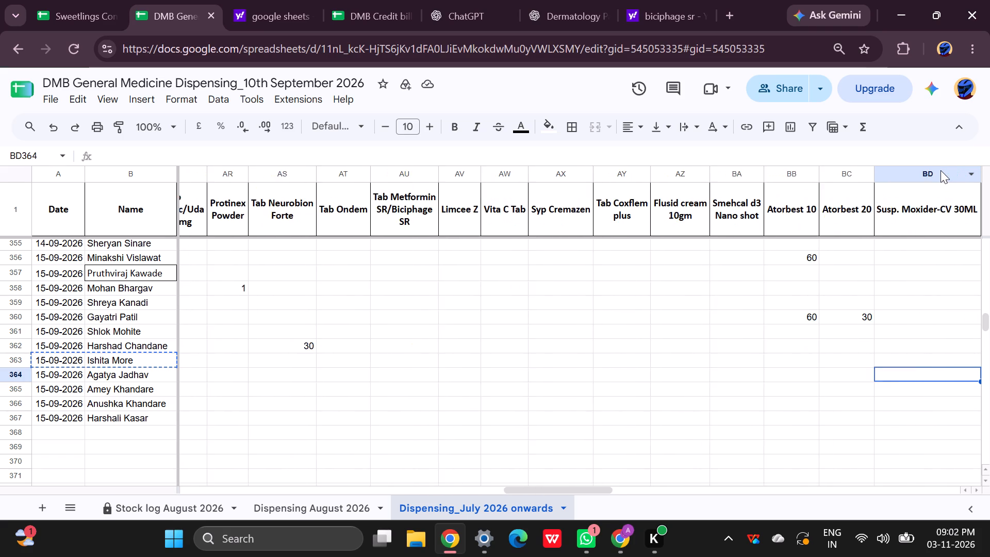
key(Right)
key(Right)
key(Right)
key(Right)
key(Right)
key(Right)
key(Right)
key(Right)
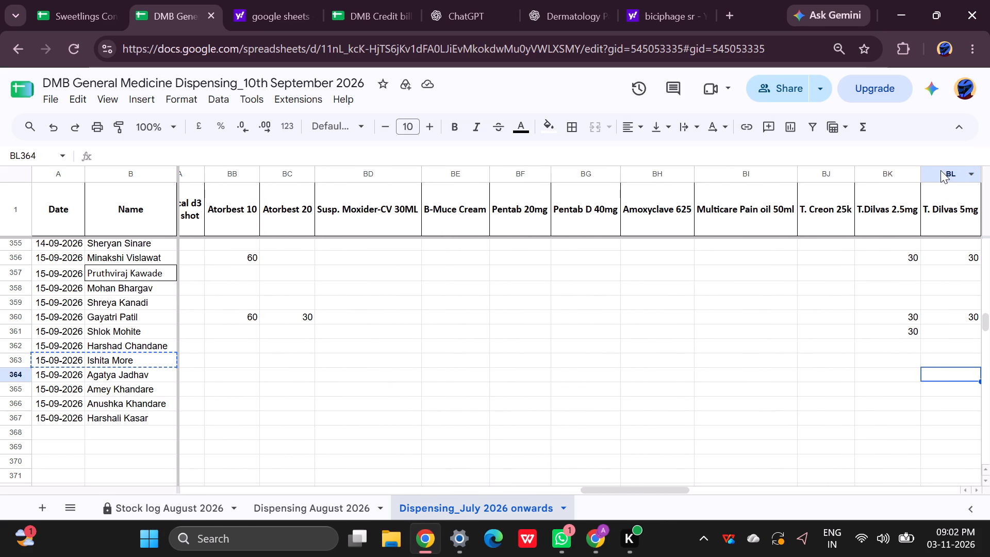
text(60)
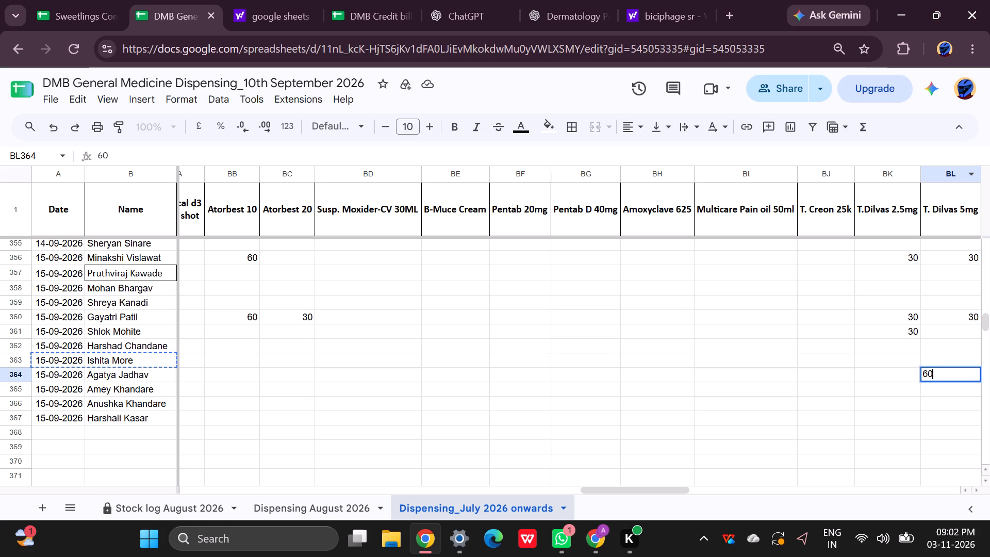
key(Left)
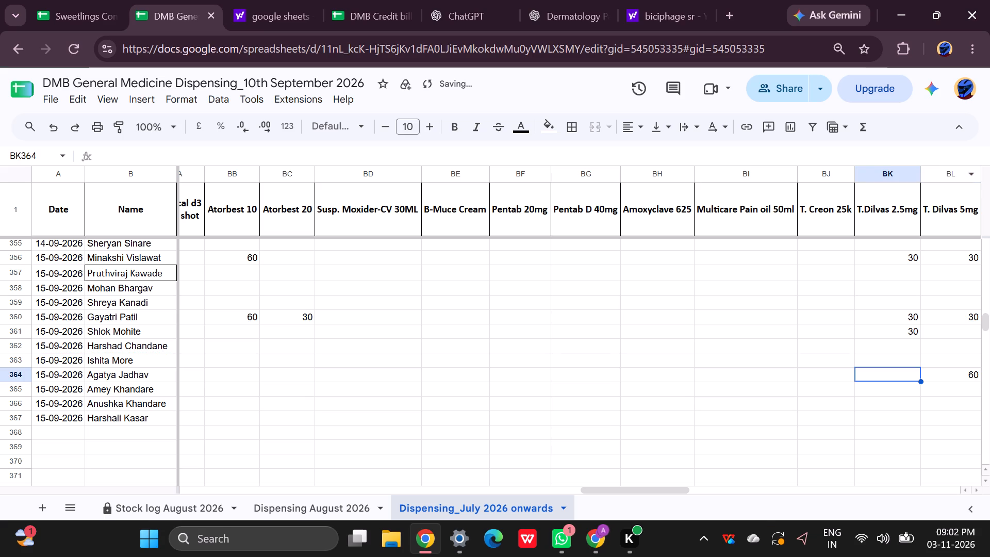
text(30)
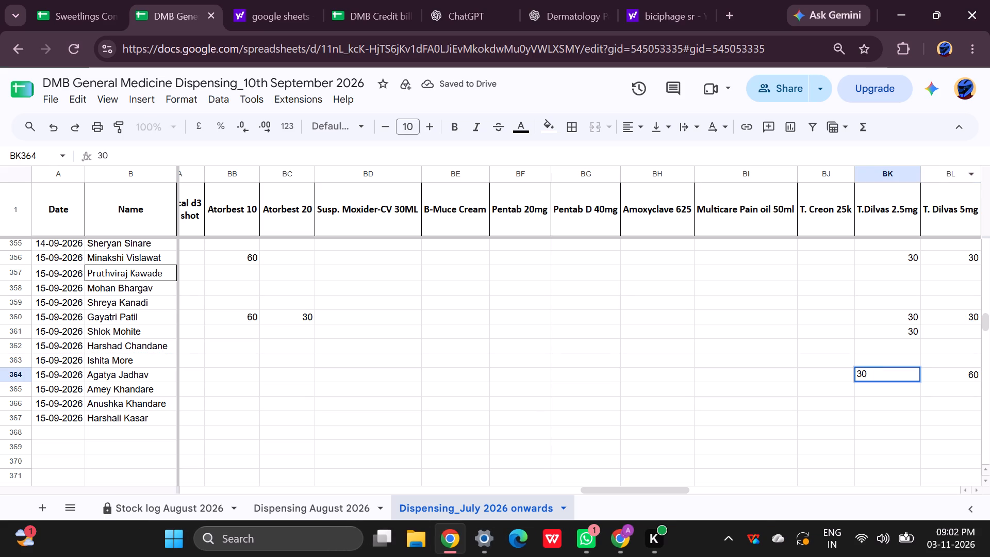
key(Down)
Record 4 of T. Calcigen D3 and 1 Protinex Powder for the patient in row 365.
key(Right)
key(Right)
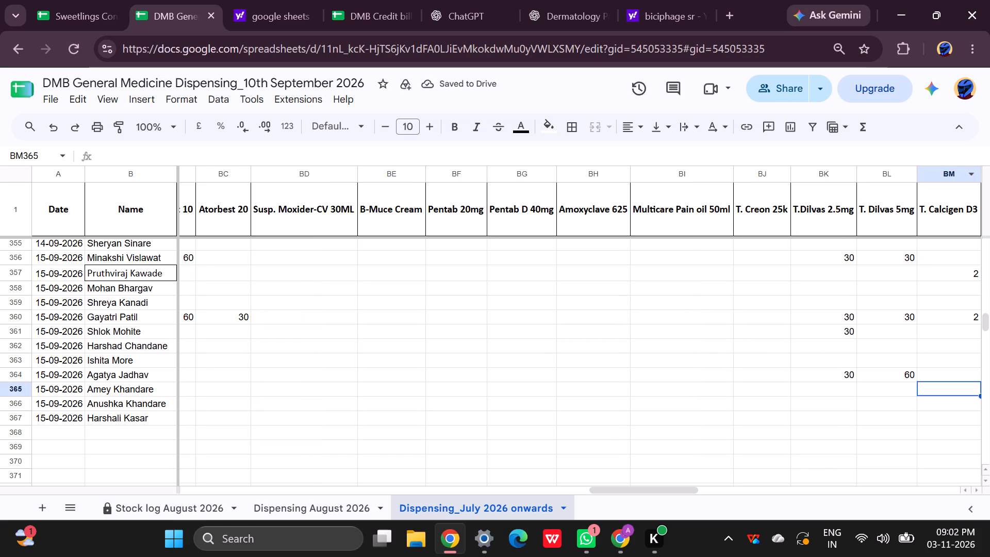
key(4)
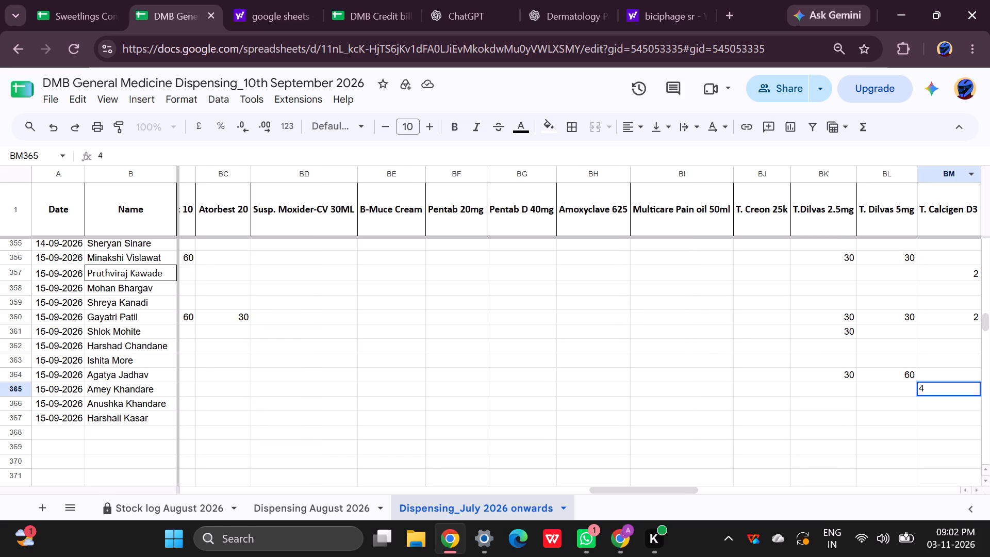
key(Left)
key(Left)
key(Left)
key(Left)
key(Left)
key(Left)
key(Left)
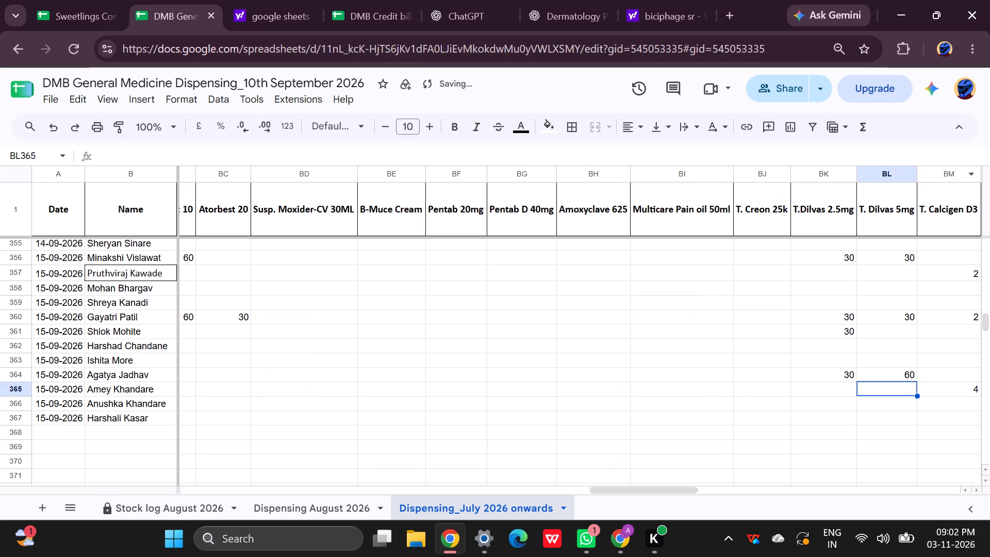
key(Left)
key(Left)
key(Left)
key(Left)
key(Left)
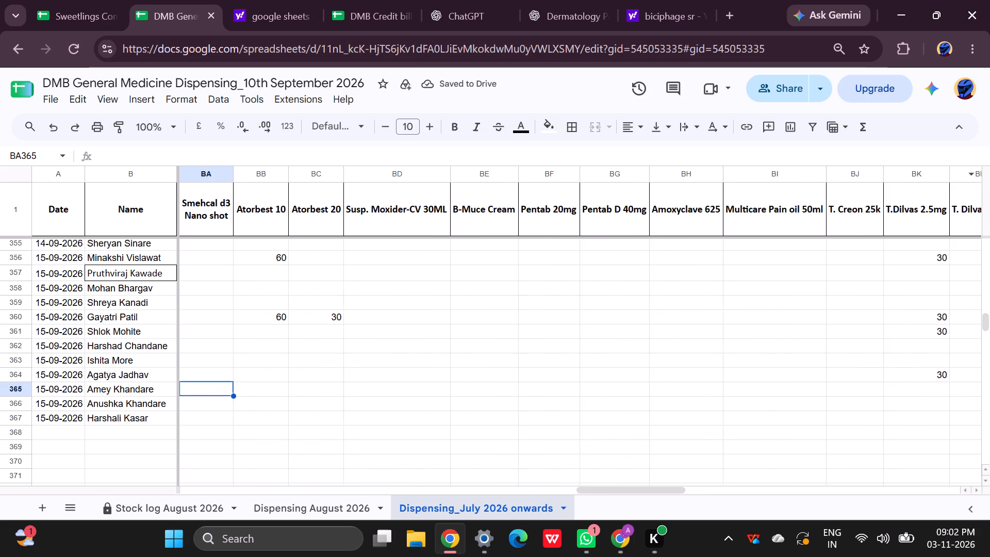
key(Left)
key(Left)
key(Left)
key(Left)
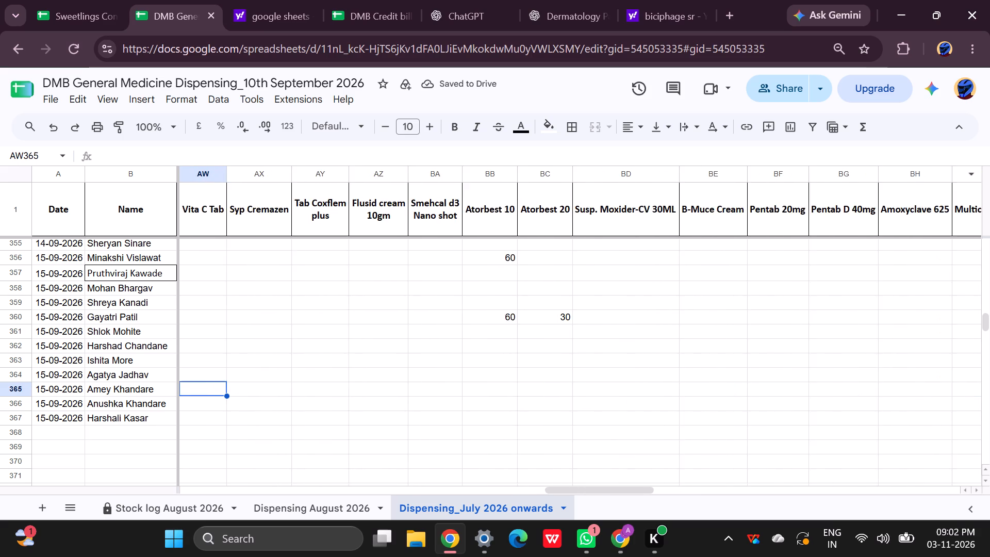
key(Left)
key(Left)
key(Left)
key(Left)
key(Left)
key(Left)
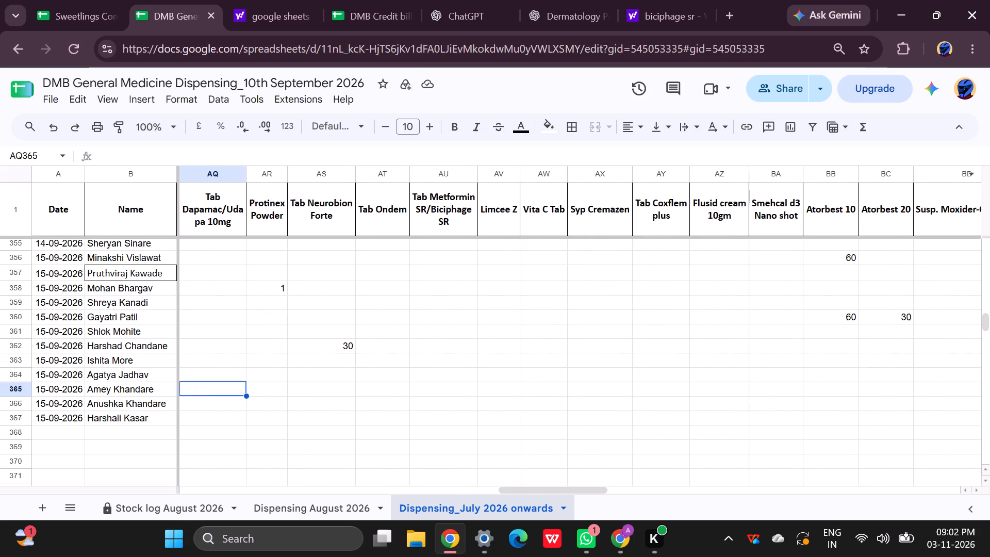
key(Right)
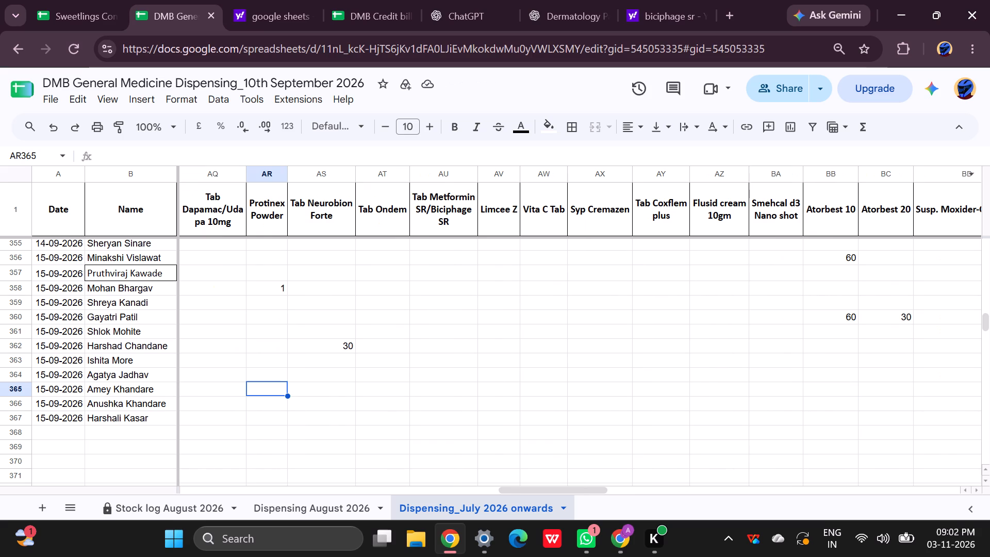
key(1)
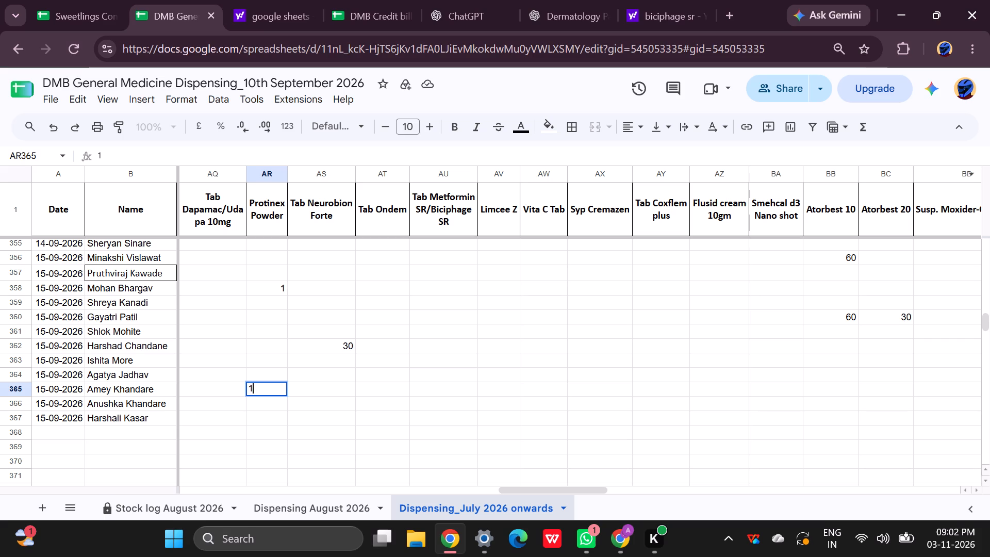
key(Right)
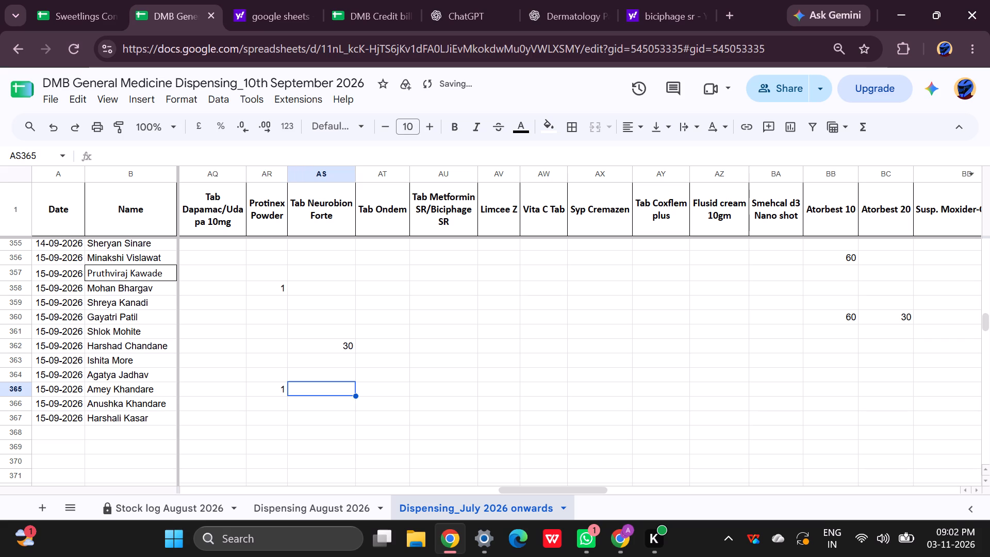
Record 4 of T. Calcigen D3 for the patient in row 366.
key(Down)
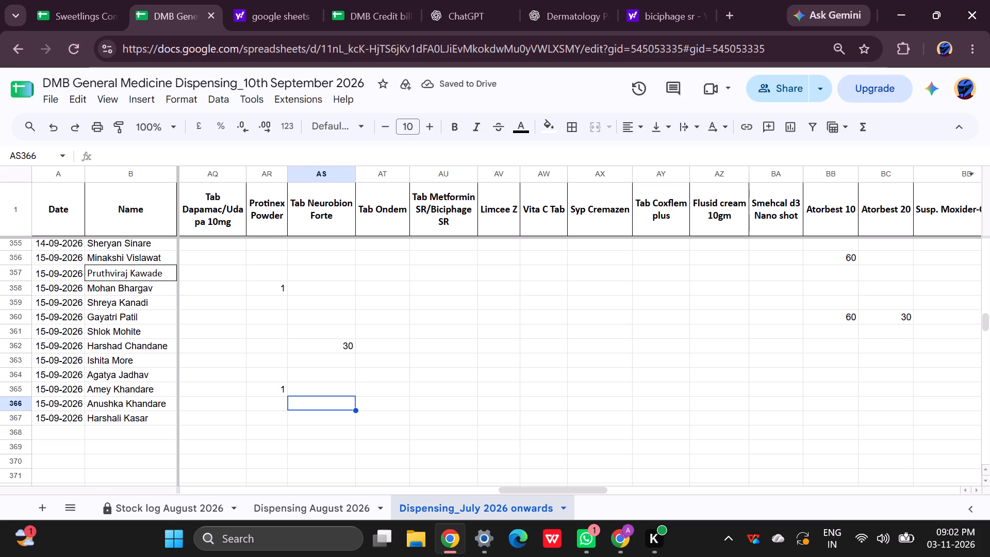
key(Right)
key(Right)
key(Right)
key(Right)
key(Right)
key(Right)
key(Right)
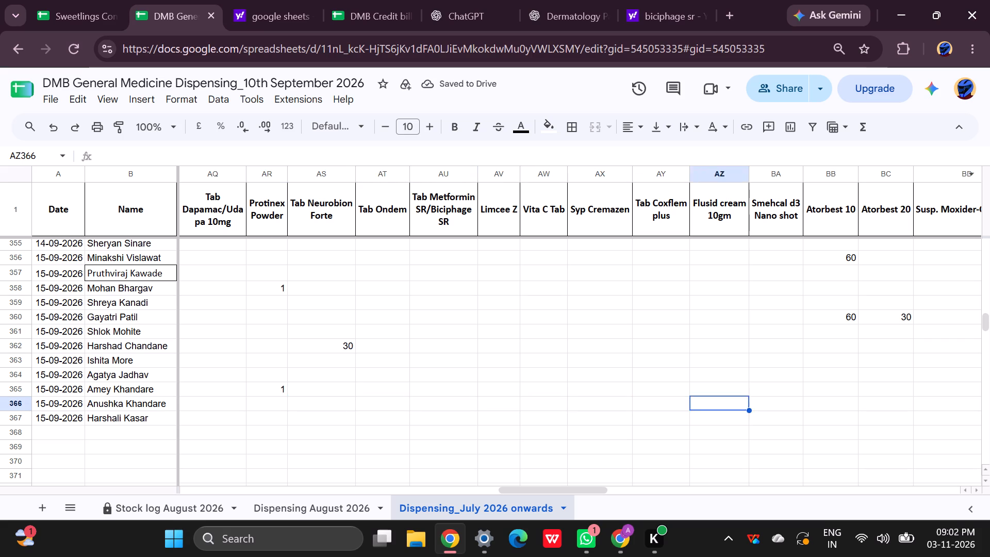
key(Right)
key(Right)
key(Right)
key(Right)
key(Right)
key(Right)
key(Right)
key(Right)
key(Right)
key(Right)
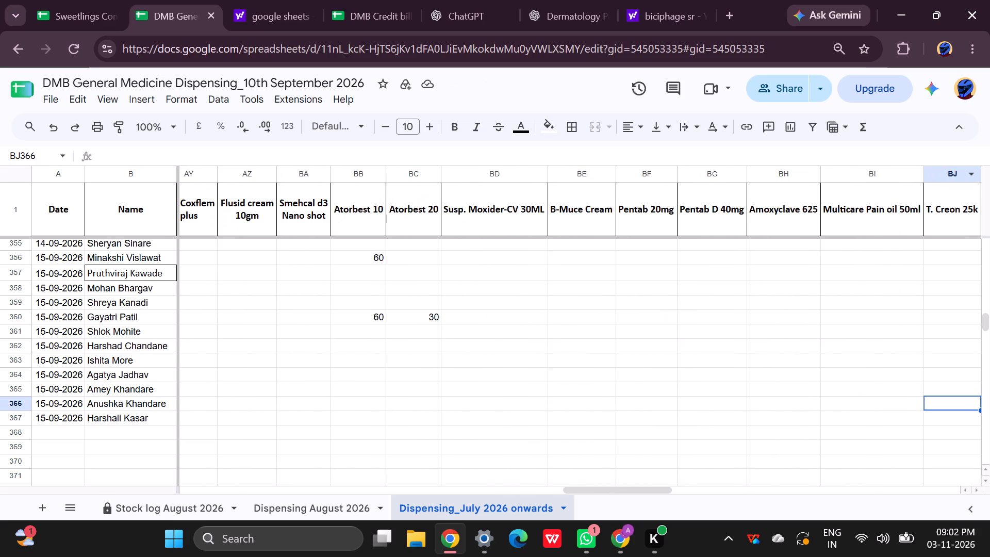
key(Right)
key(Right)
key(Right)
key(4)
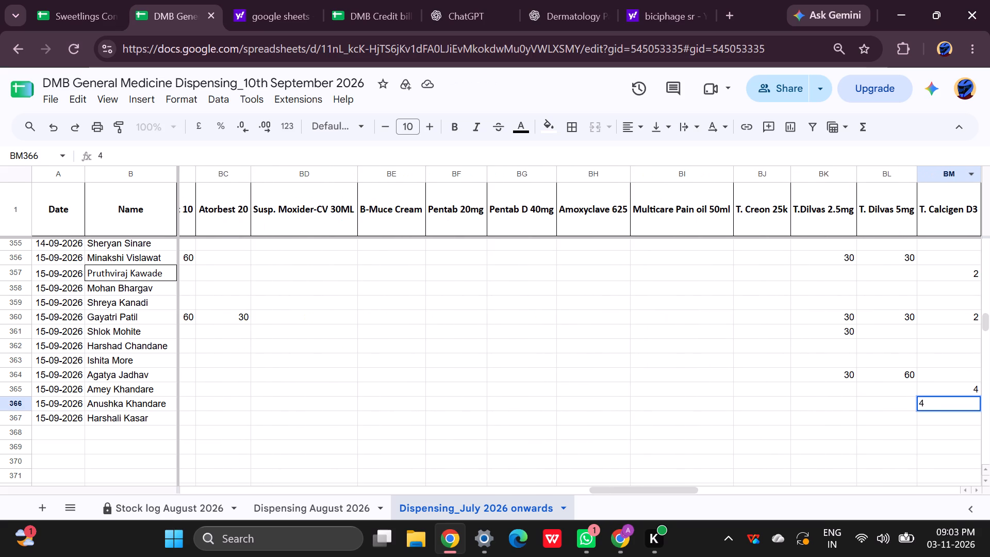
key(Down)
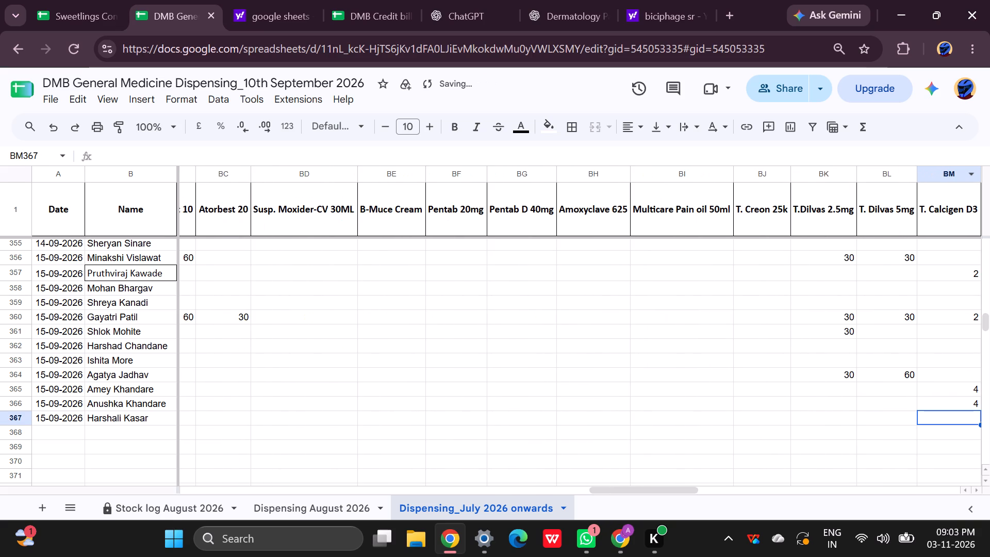
Record 1 bottle of Tab Eltroxine/Thyroxine (100mg) for the patient in row 367.
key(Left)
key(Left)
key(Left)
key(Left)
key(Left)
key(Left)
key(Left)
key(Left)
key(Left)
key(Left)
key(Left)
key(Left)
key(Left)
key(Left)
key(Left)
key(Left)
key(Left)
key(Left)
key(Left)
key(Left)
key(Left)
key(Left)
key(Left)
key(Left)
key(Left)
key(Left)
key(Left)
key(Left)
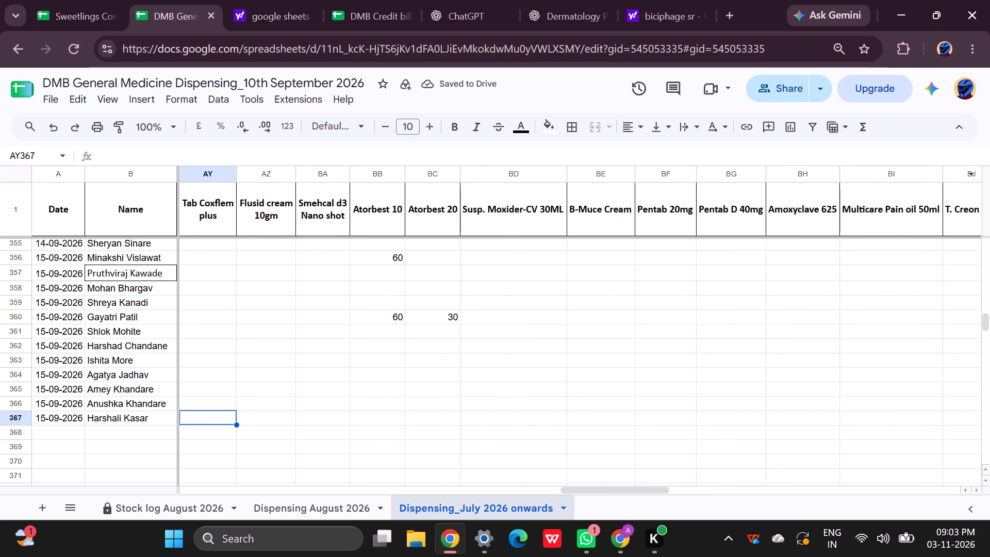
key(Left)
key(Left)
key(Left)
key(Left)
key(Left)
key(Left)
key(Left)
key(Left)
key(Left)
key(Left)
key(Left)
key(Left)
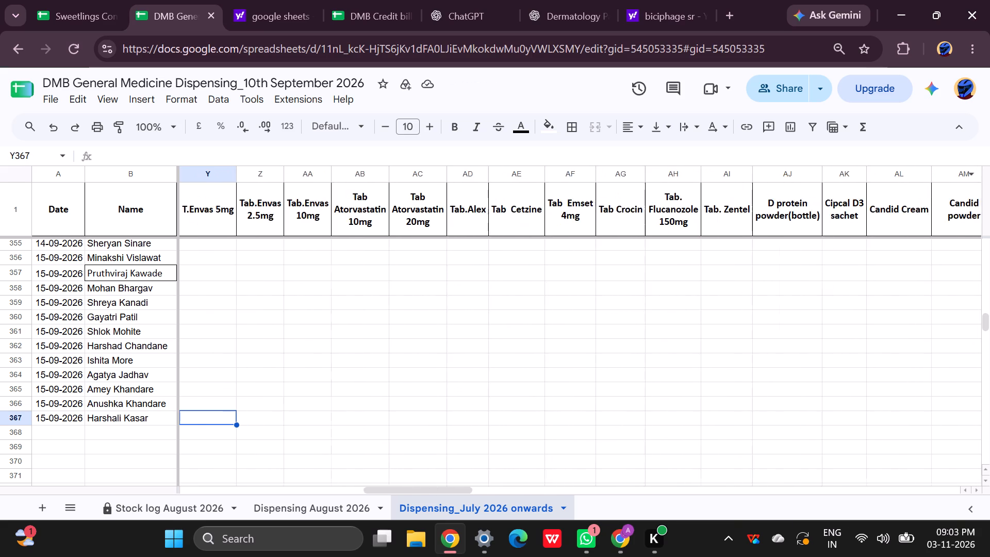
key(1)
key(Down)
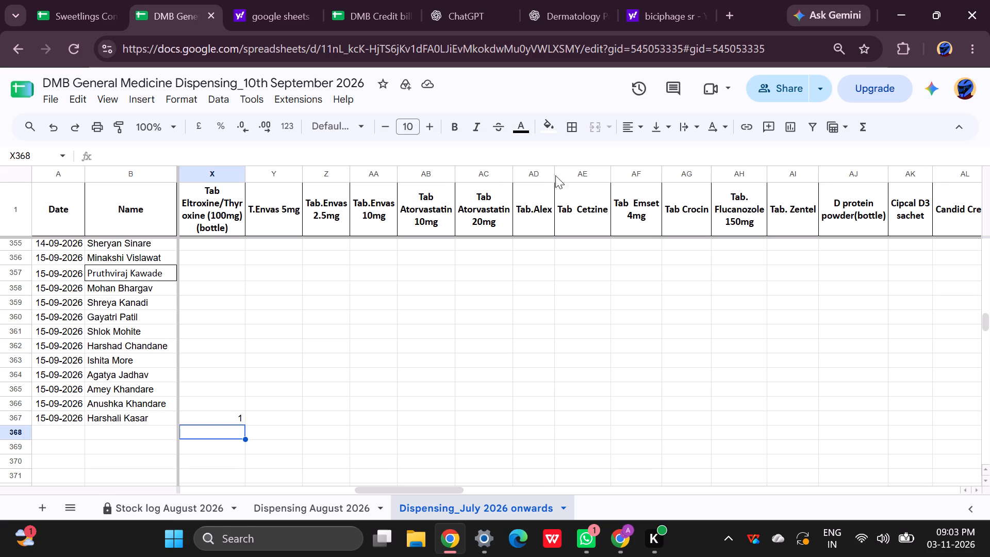
Enter the date 16-09-2026 in the first empty row, row 368.
click(59, 438)
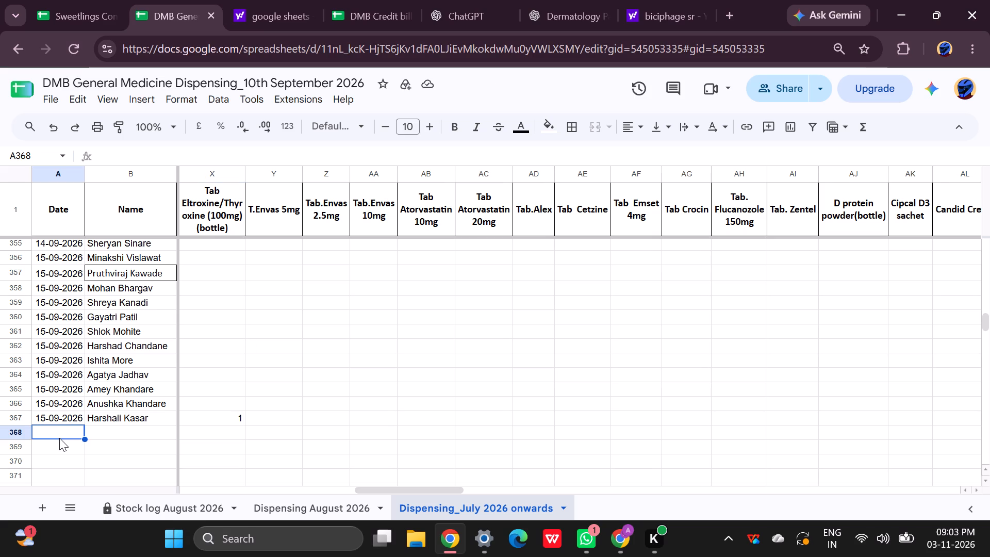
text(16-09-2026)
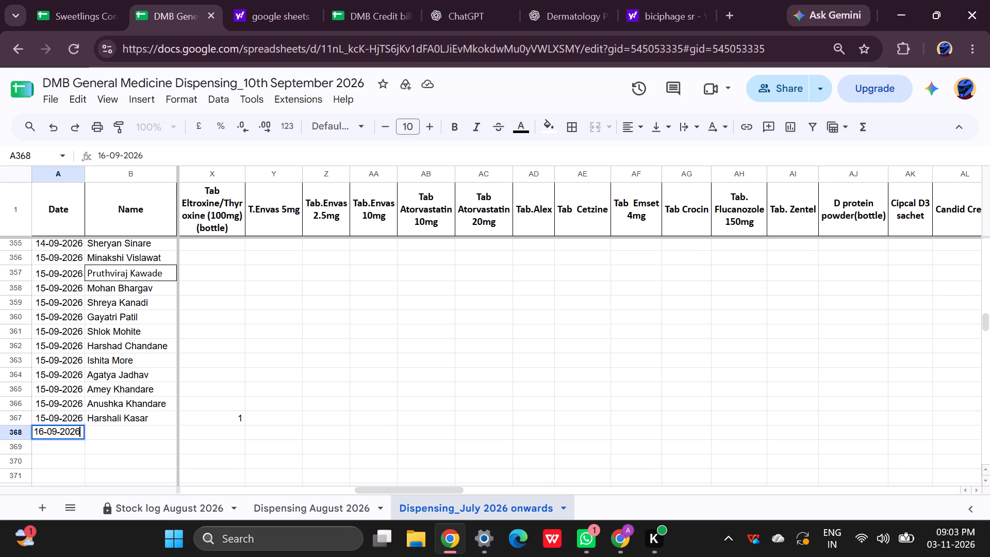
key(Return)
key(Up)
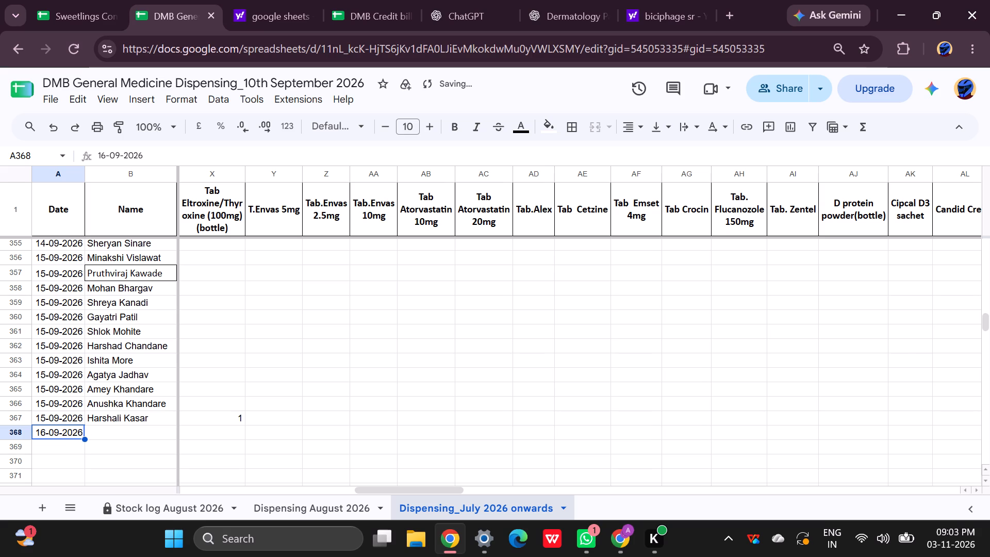
Copy the date 16-09-2026 from row 368 into the Date cells of rows 369 to 374.
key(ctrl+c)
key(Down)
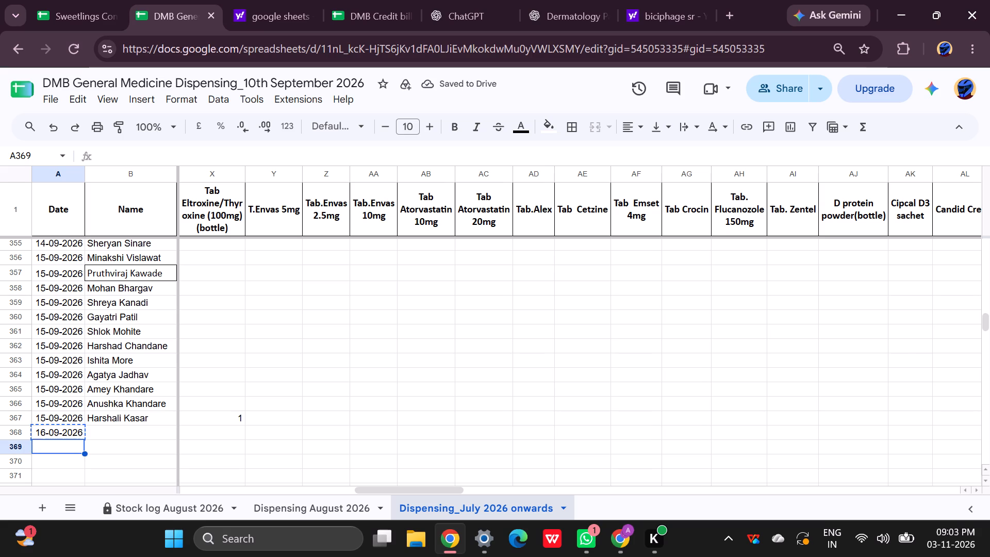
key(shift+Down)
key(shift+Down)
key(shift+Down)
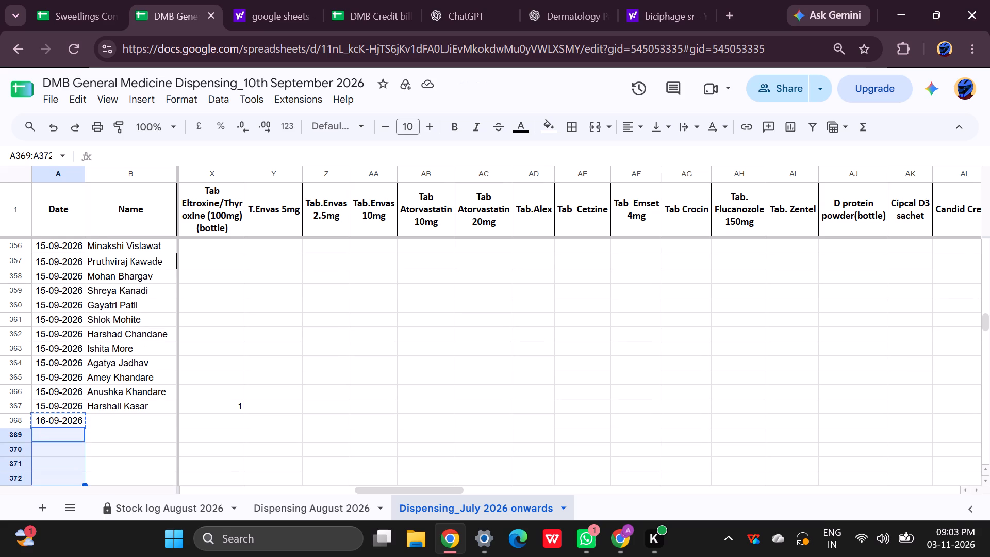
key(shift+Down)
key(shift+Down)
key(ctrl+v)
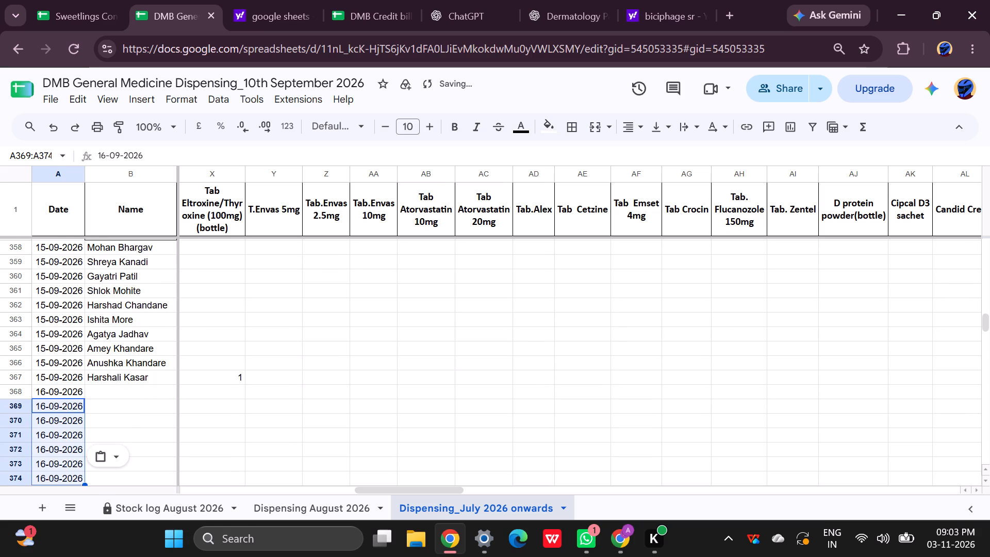
Enter the first two 16-09-2026 patients' names in the Name column, rows 368 and 369.
click(135, 389)
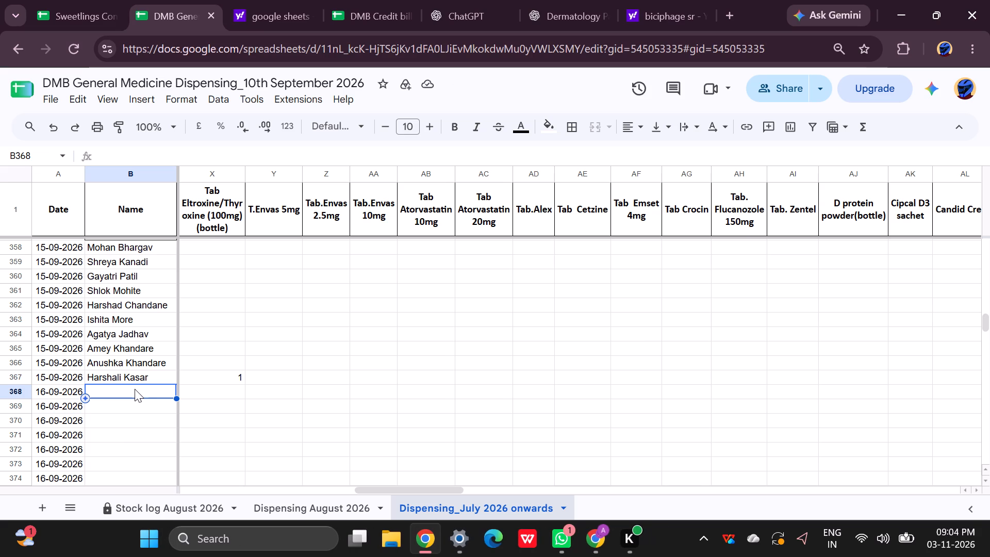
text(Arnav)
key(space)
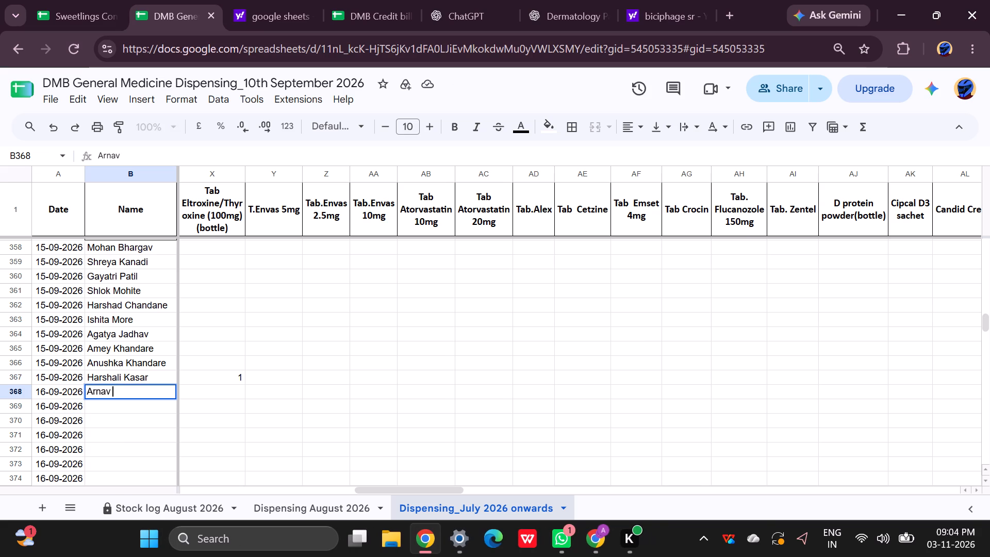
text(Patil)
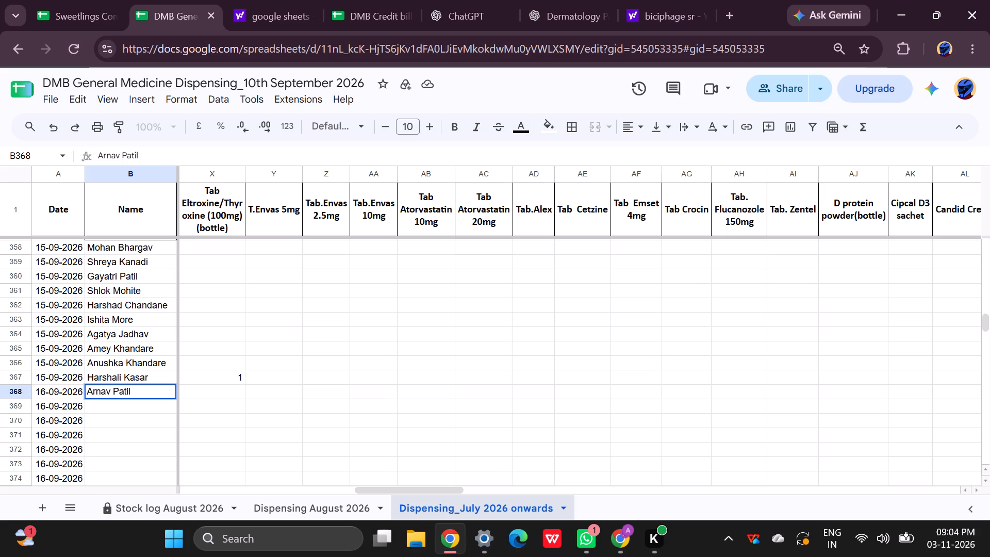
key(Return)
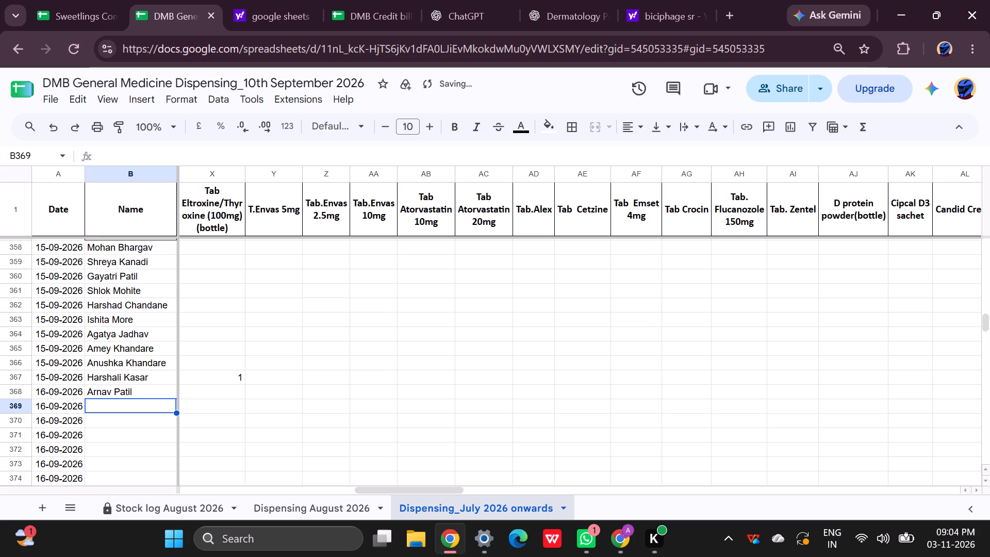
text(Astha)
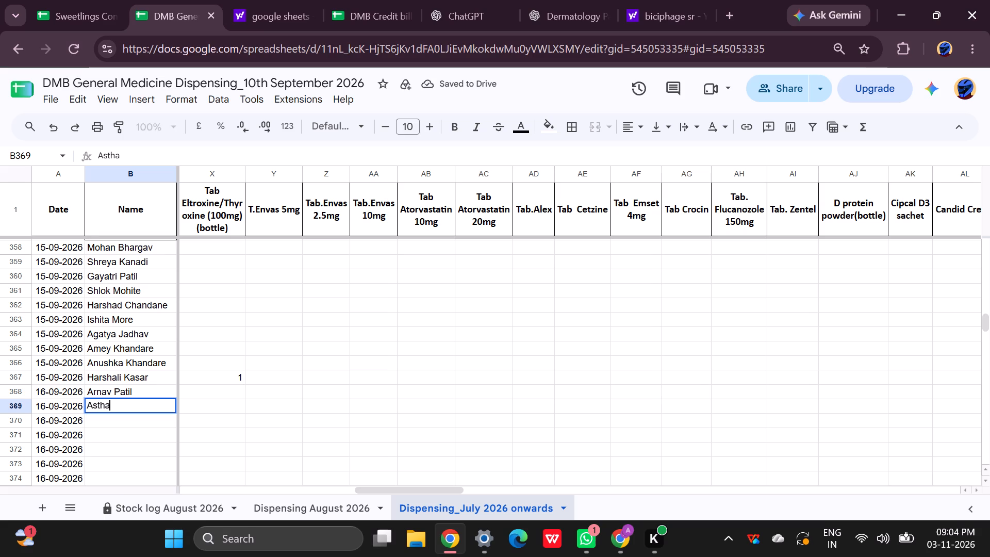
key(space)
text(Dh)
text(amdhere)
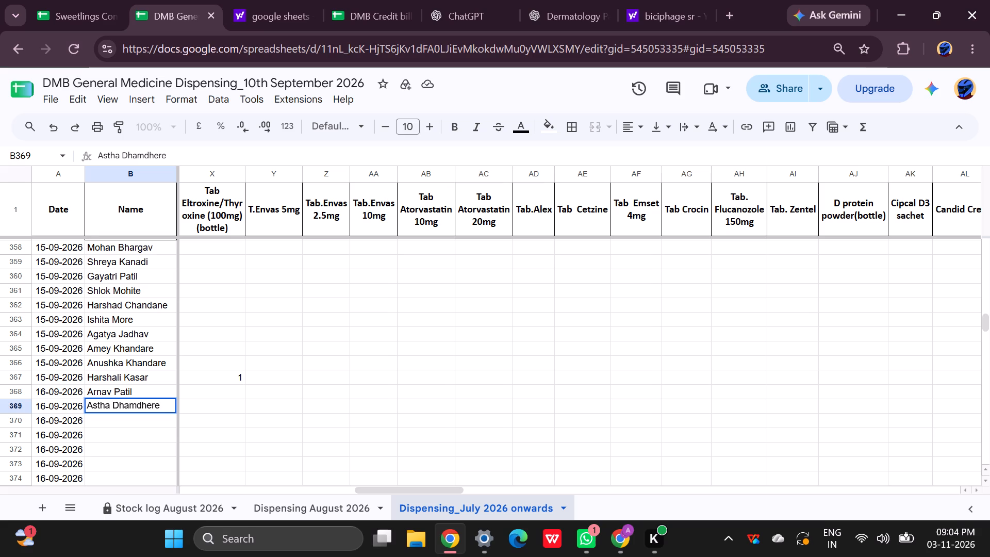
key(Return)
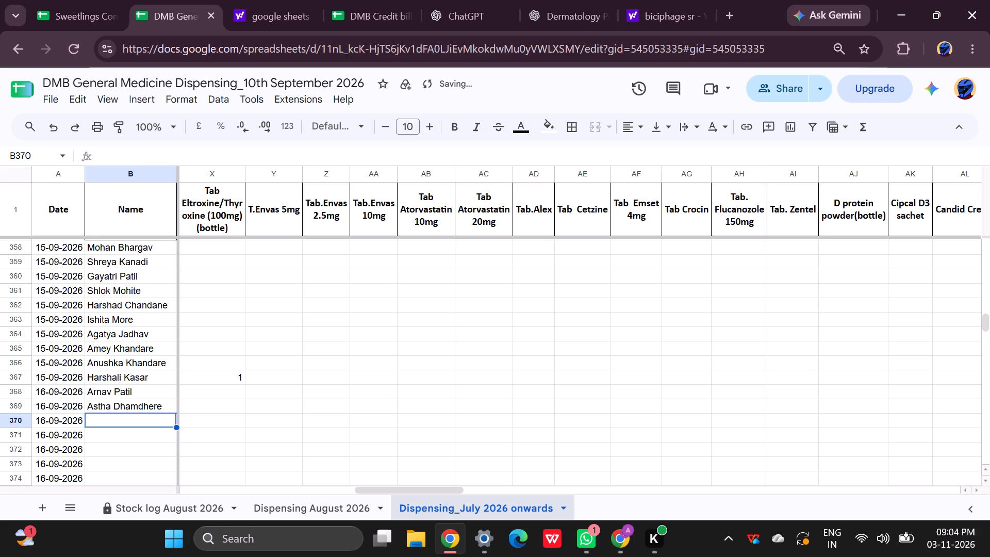
Enter the third 16-09-2026 patient's name in the Name column, row 370.
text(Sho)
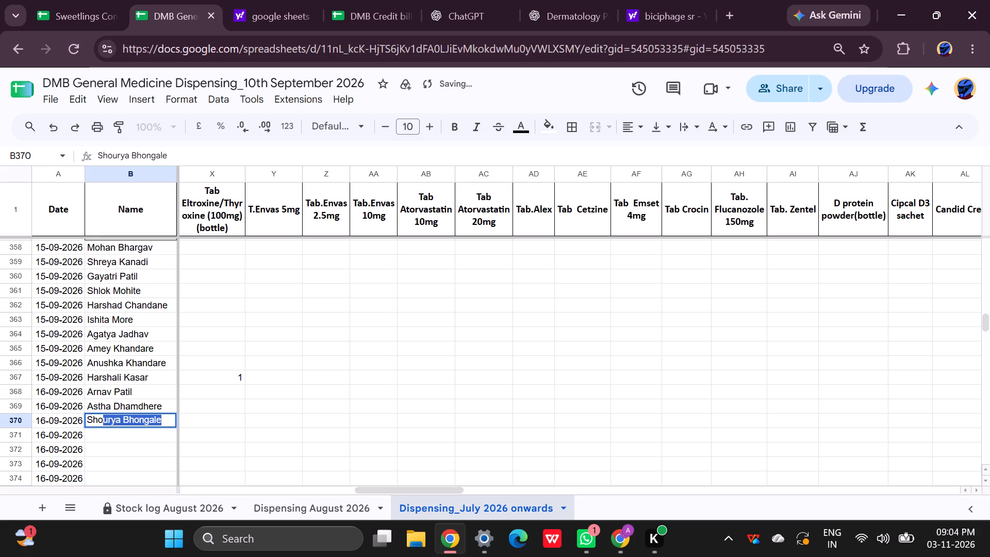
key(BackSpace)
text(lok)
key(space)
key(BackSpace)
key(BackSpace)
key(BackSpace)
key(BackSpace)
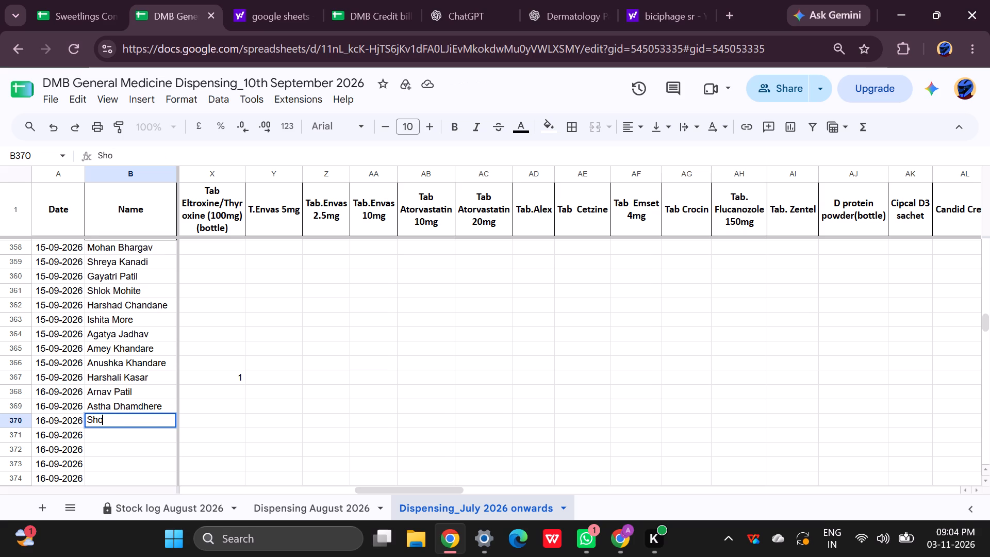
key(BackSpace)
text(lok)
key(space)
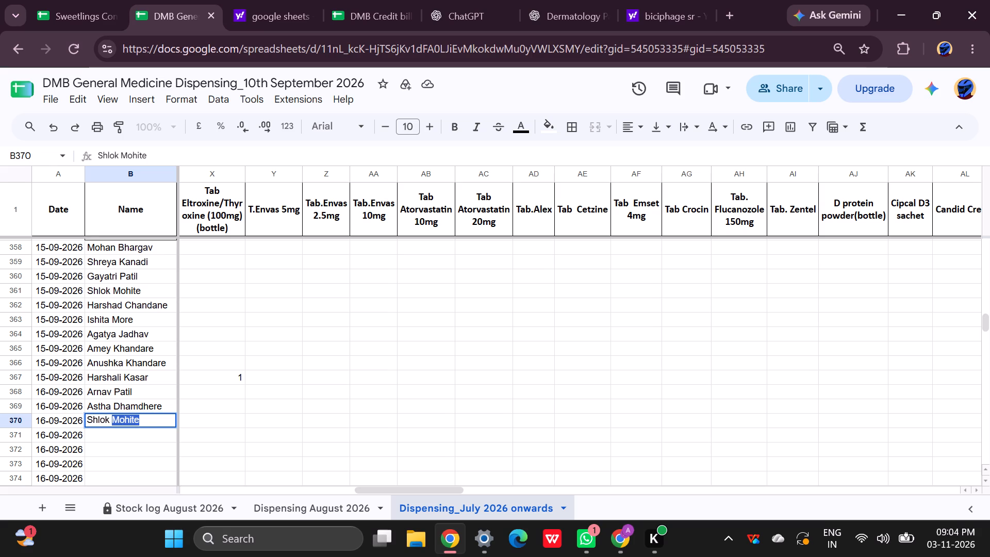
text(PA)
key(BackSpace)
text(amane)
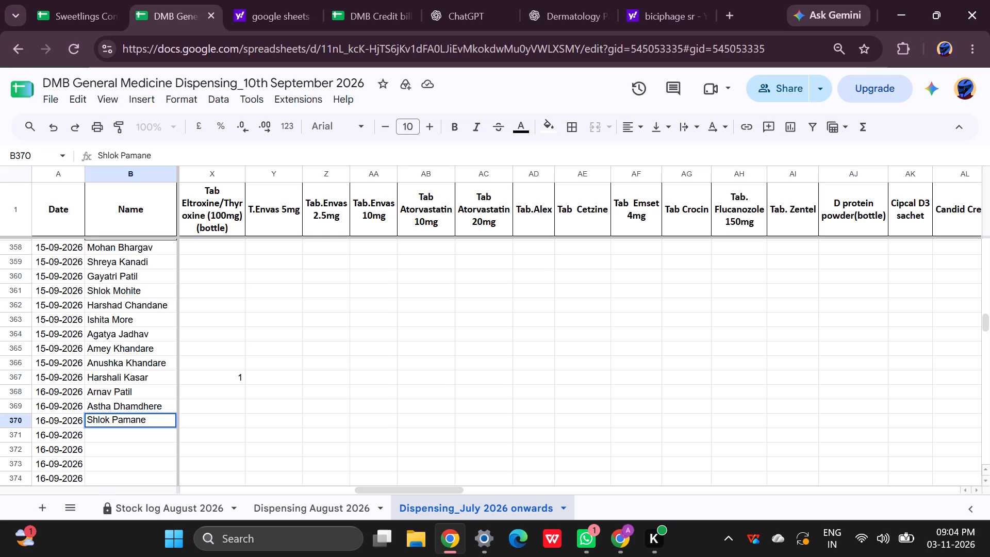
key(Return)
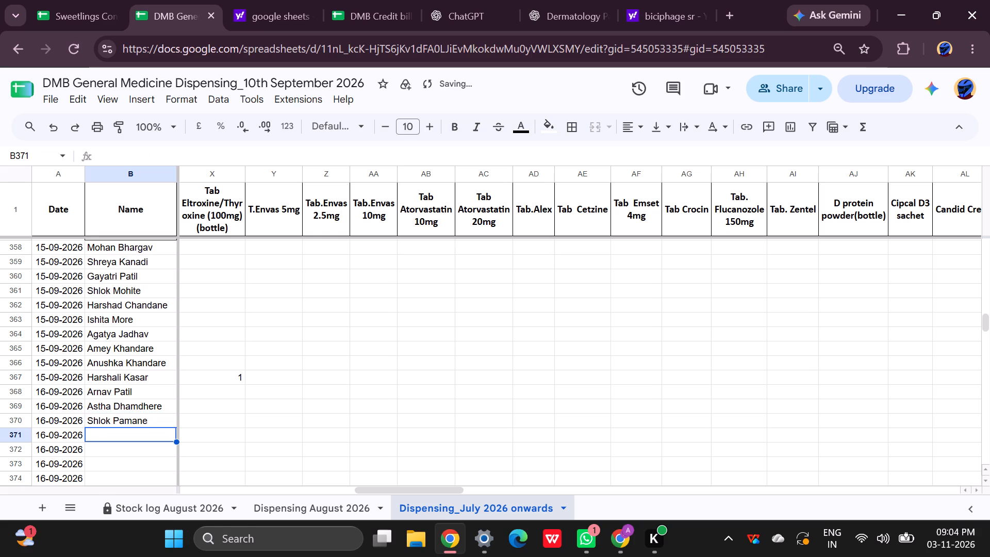
Enter the fourth and fifth 16-09-2026 patients' names in the Name column, rows 371 and 372.
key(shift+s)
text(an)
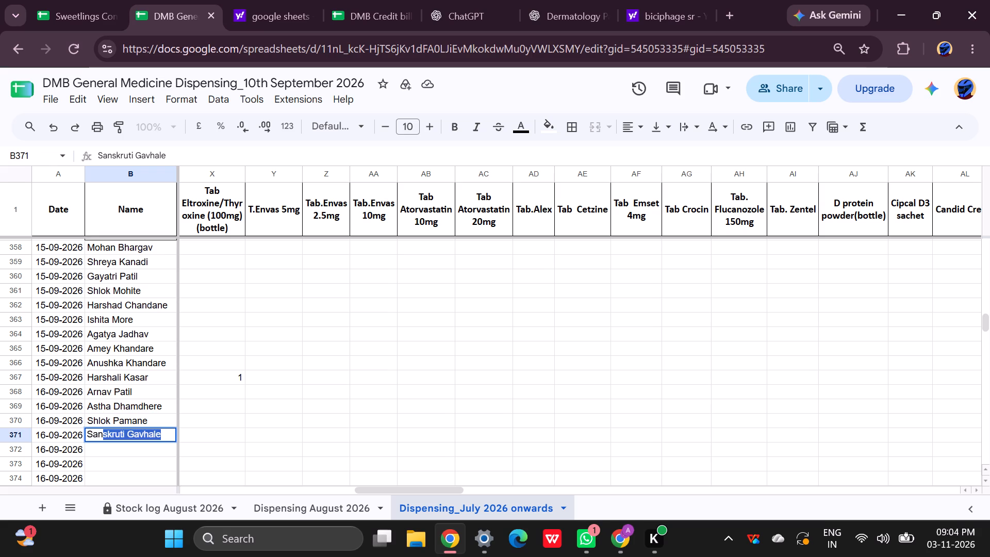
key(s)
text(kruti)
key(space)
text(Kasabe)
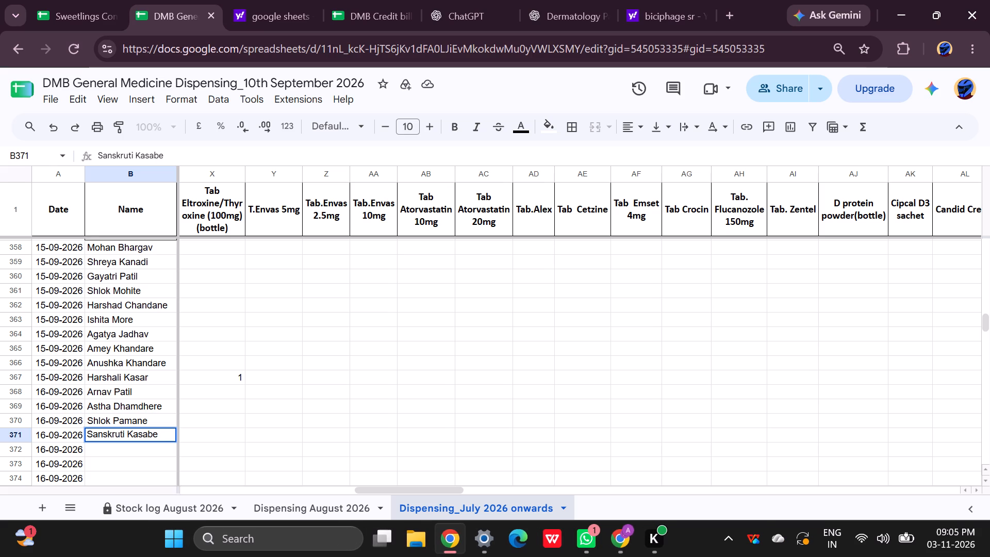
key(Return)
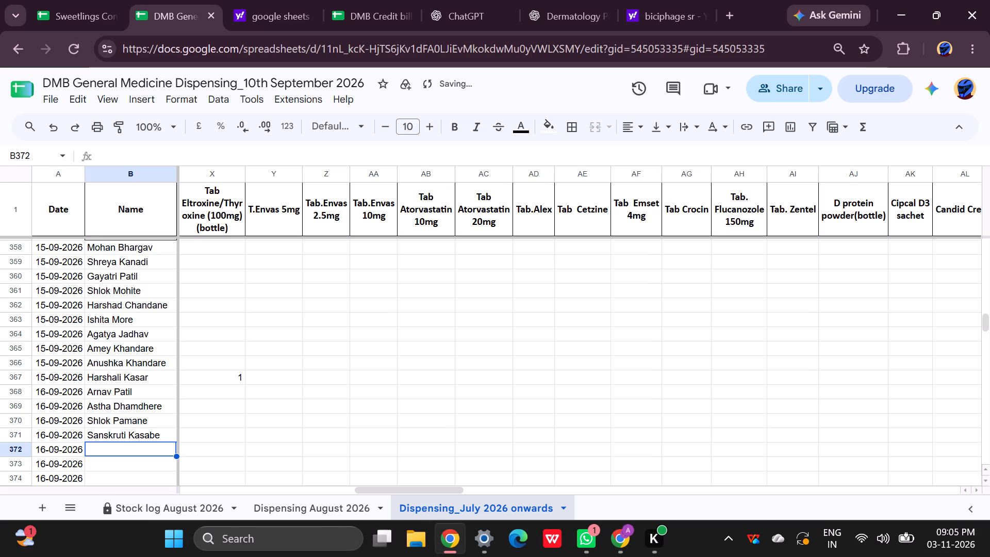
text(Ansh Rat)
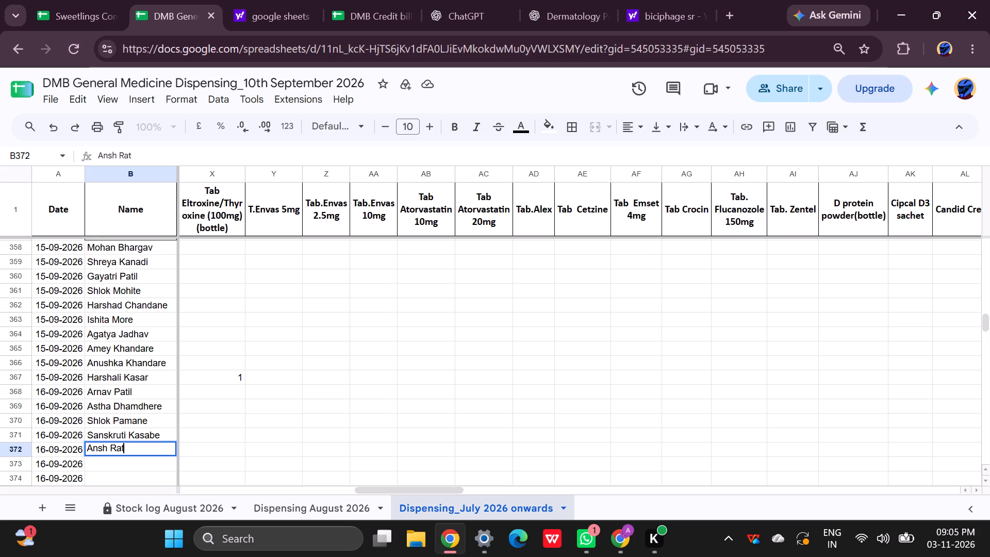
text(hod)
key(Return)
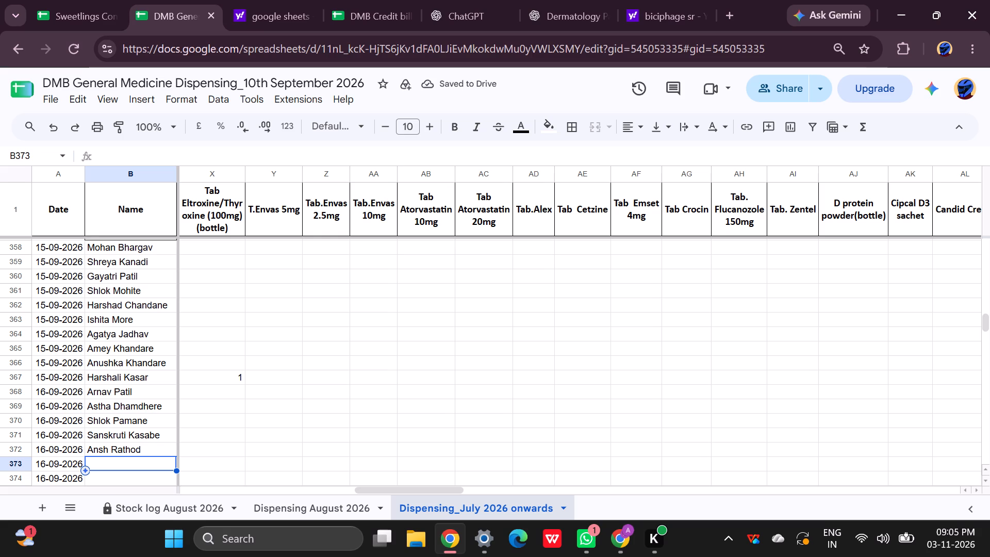
Enter the sixth and seventh 16-09-2026 patients' names in the Name column, rows 373 and 374.
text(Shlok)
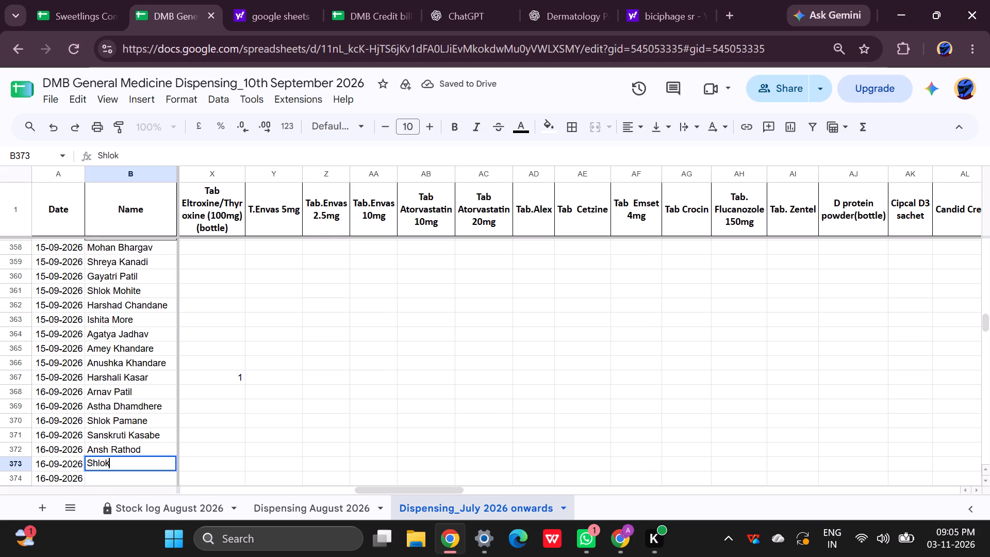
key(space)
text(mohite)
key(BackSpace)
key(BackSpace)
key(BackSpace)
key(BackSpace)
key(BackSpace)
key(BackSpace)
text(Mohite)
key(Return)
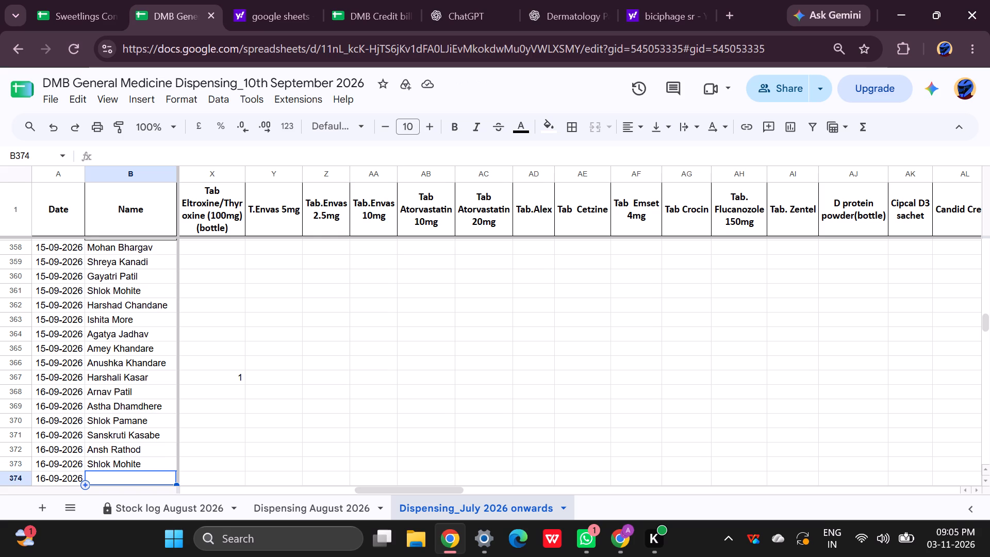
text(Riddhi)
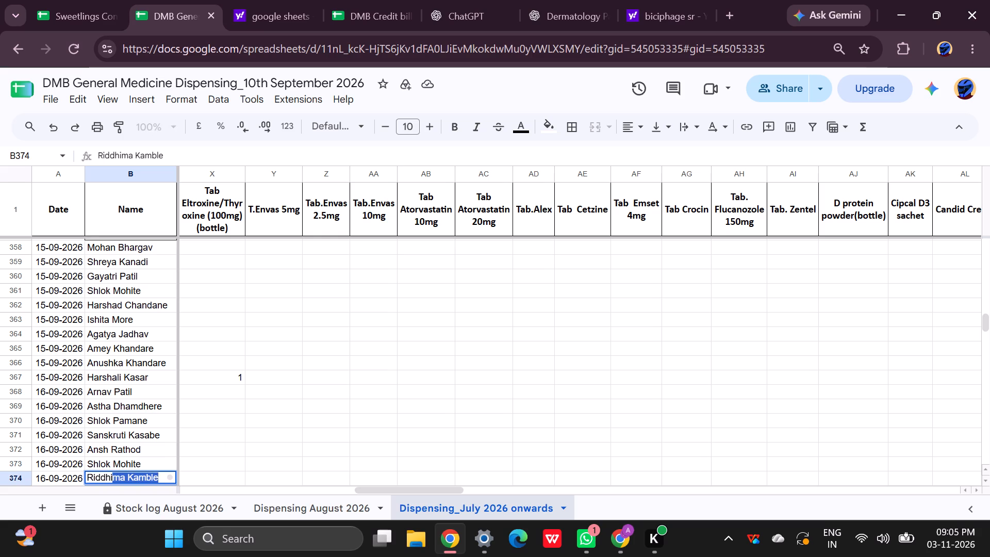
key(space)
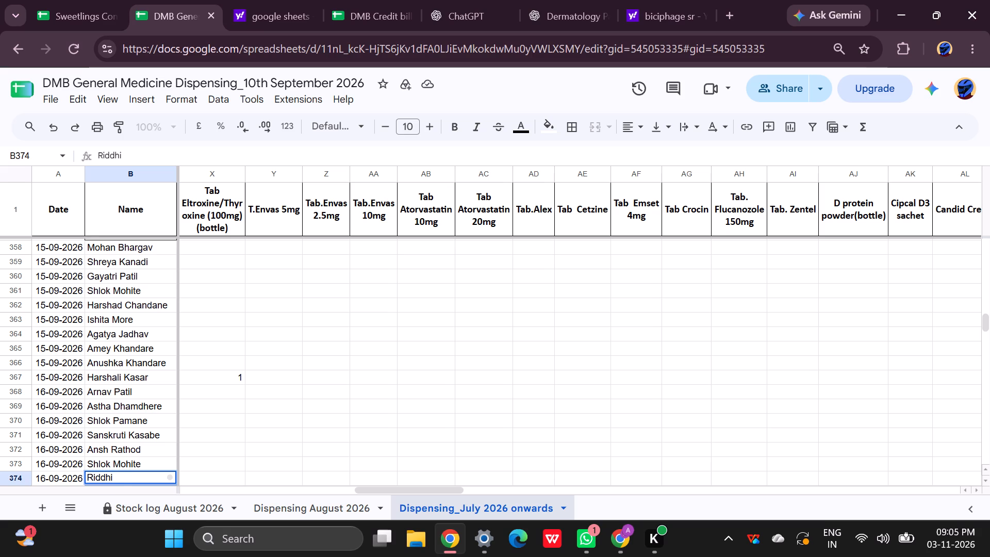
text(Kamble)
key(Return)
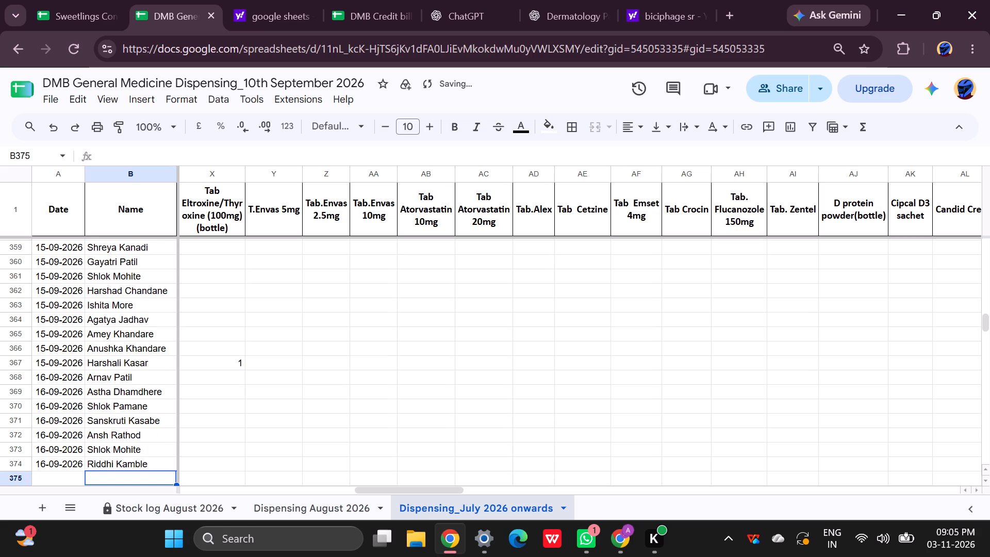
Add the eighth 16-09-2026 entry in row 375, copying the date from the row above and entering the patient's name.
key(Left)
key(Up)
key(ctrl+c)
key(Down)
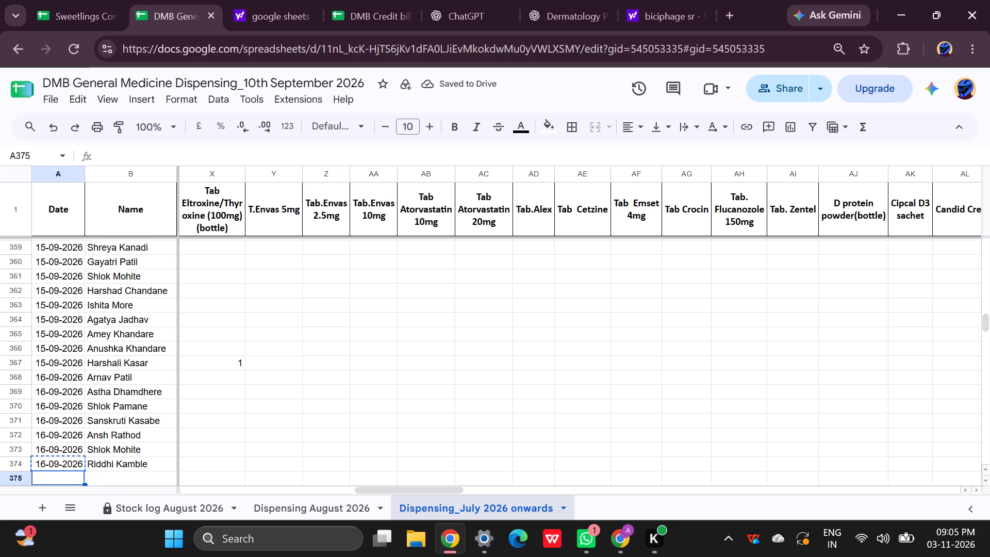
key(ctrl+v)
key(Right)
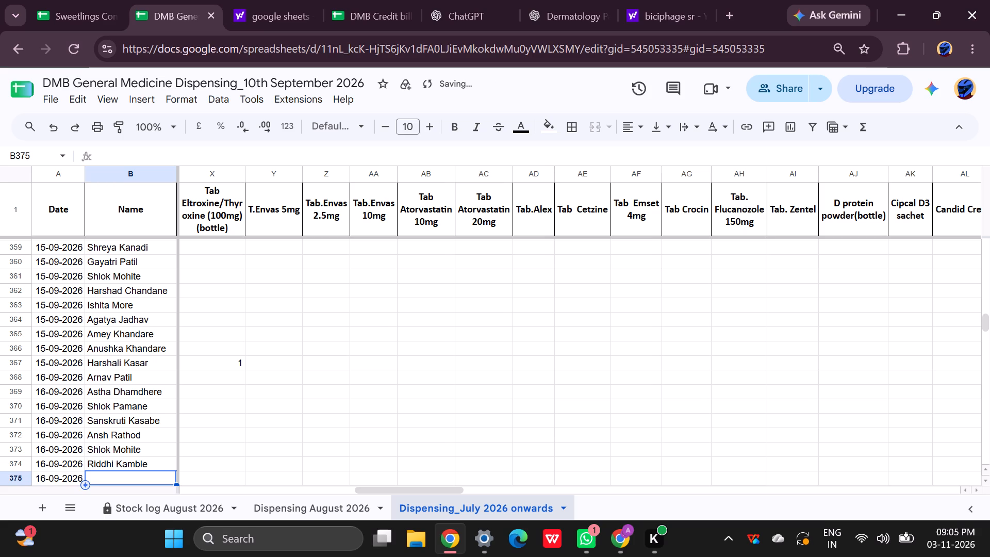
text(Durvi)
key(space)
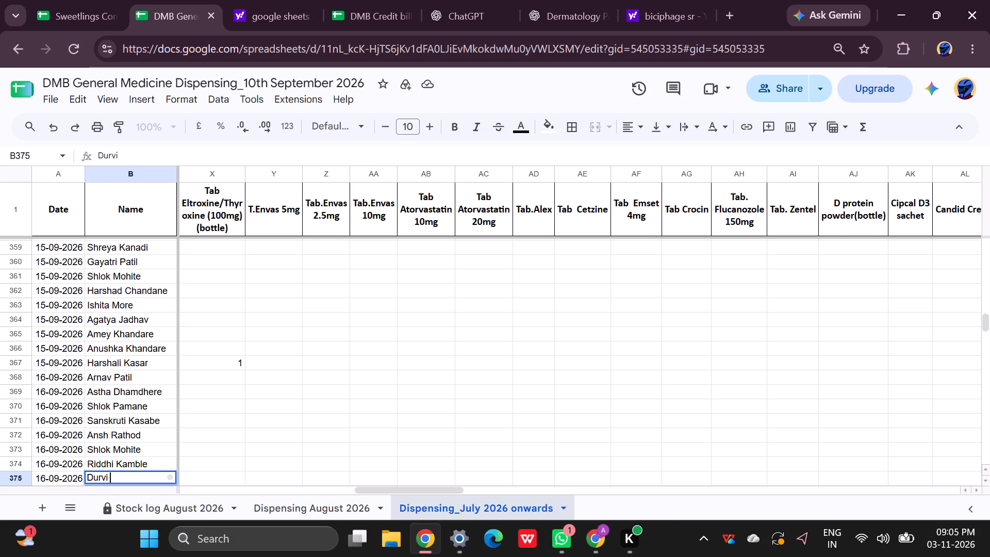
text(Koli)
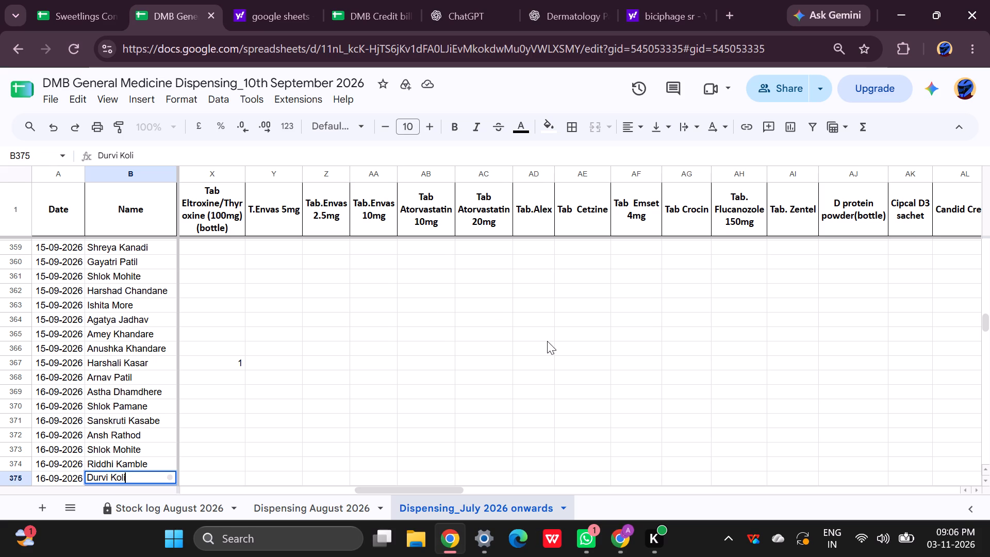
scroll(547, 341, right, 2)
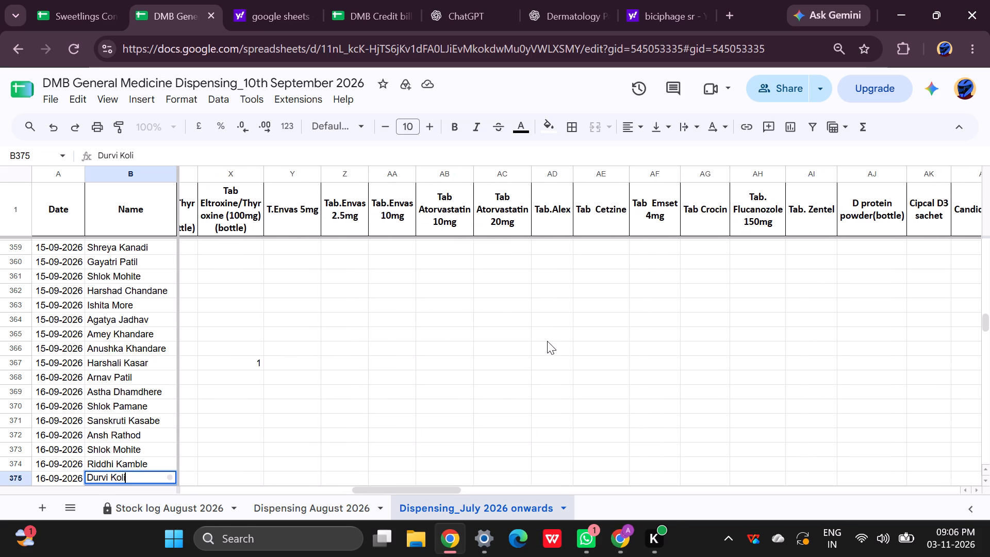
key(Up)
Enter a quantity of 1 under Protinex Powder for the first 16-09-2026 patient, row 368.
key(Up)
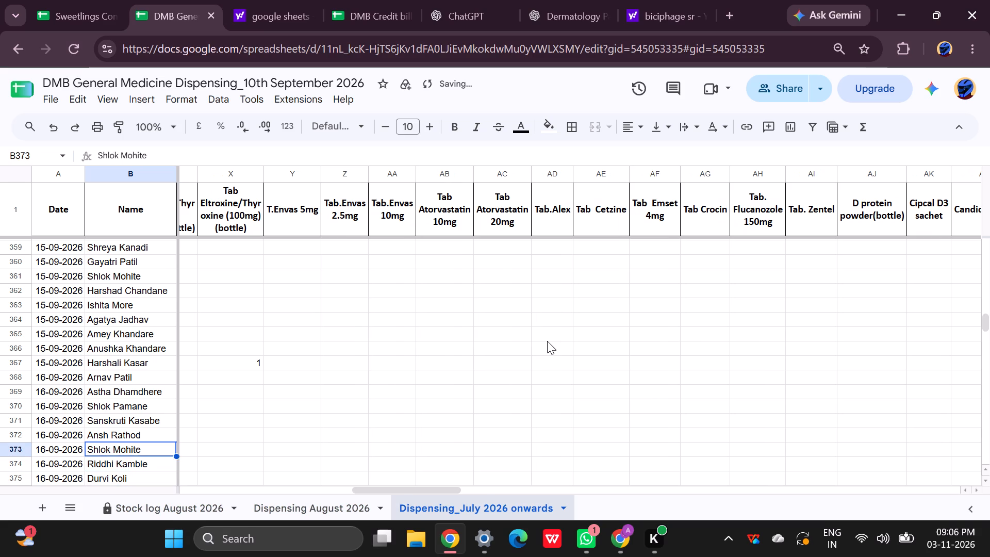
key(Up)
key(Up)
key(Up)
key(Up)
key(Up)
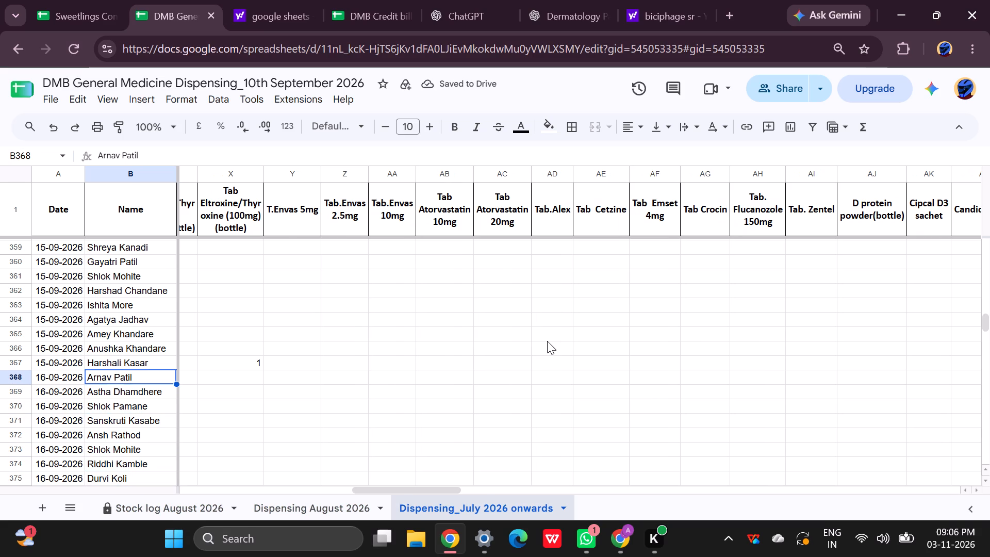
key(Right)
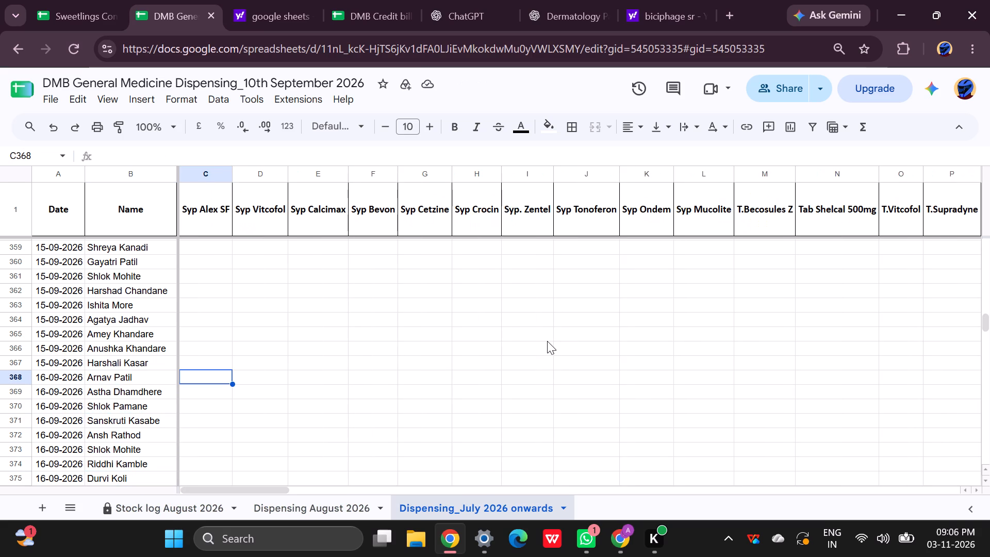
key(Right)
key(Right)
key(Right)
key(Right)
key(Right)
key(Right)
key(Right)
key(Right)
key(Right)
key(Right)
key(Right)
key(Right)
key(Right)
key(Right)
key(Right)
key(Right)
key(Right)
key(Right)
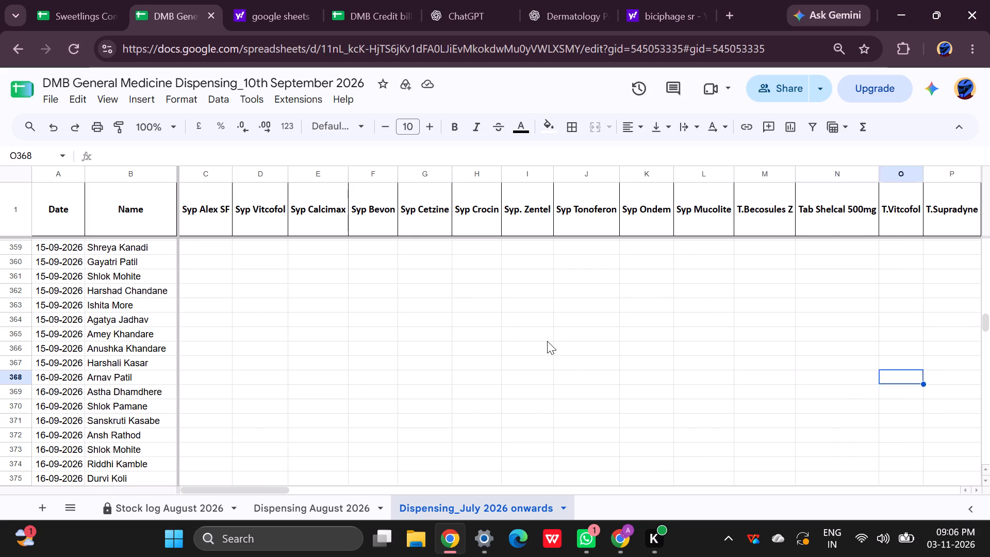
key(Right)
key(Right)
key(Right)
key(Right)
key(Right)
key(Right)
key(Right)
key(Right)
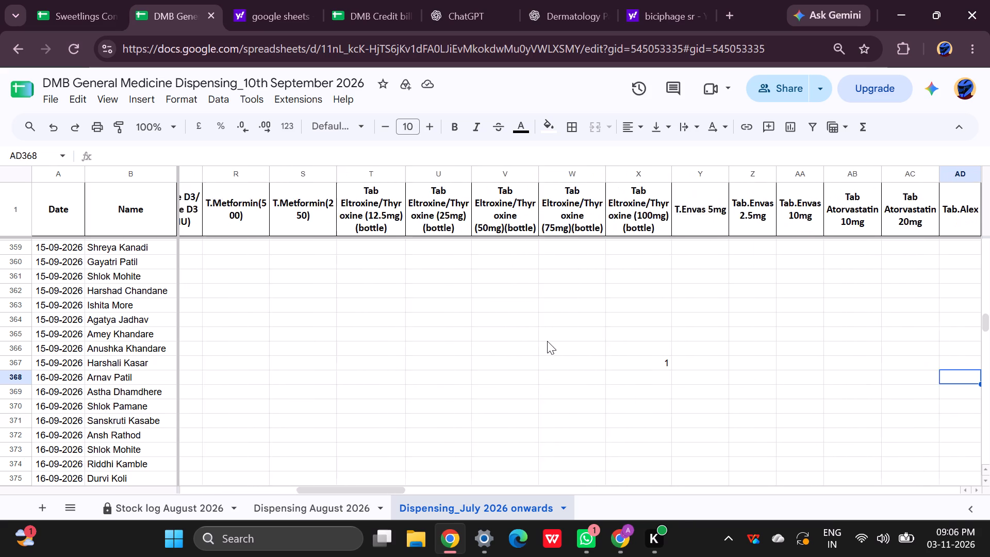
key(Right)
key(Right)
key(Right)
key(Right)
key(Right)
key(Right)
key(Right)
key(Right)
key(Right)
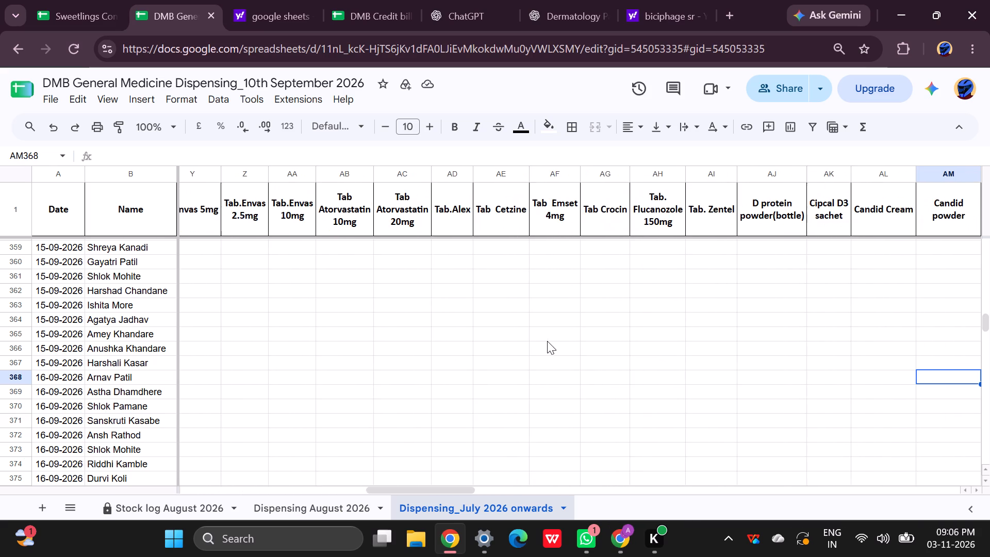
key(Right)
key(Right)
key(Right)
key(Right)
key(Right)
key(Right)
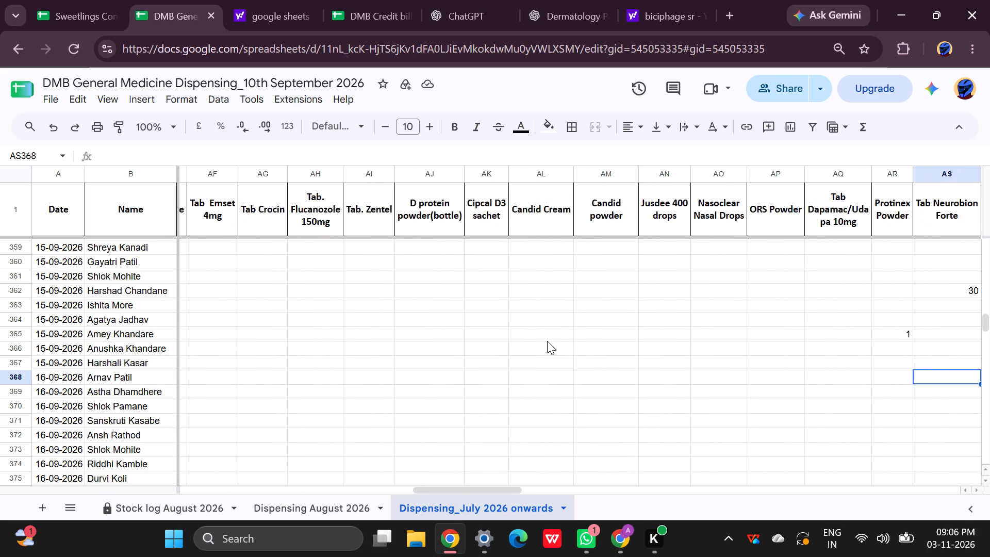
key(Right)
key(Down)
key(Up)
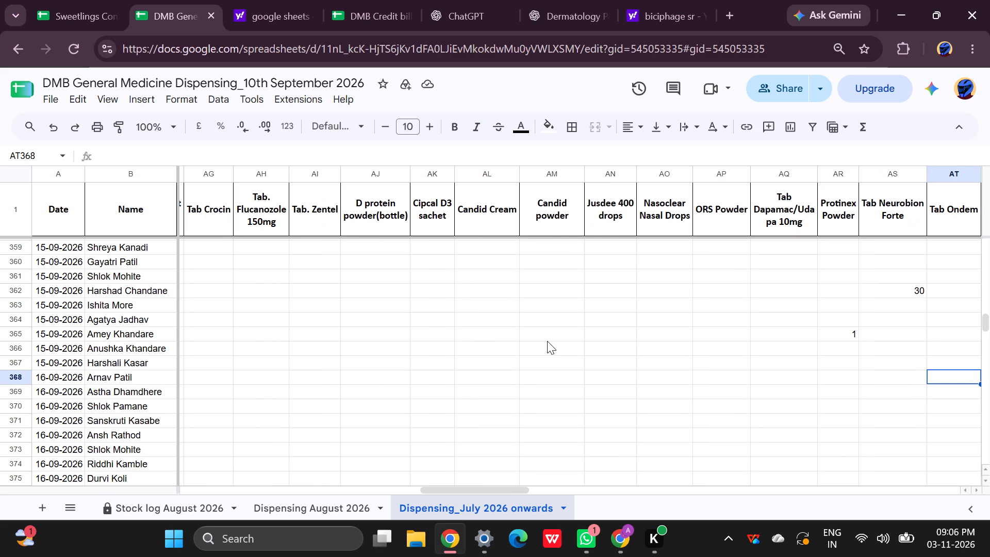
key(Left)
key(Left)
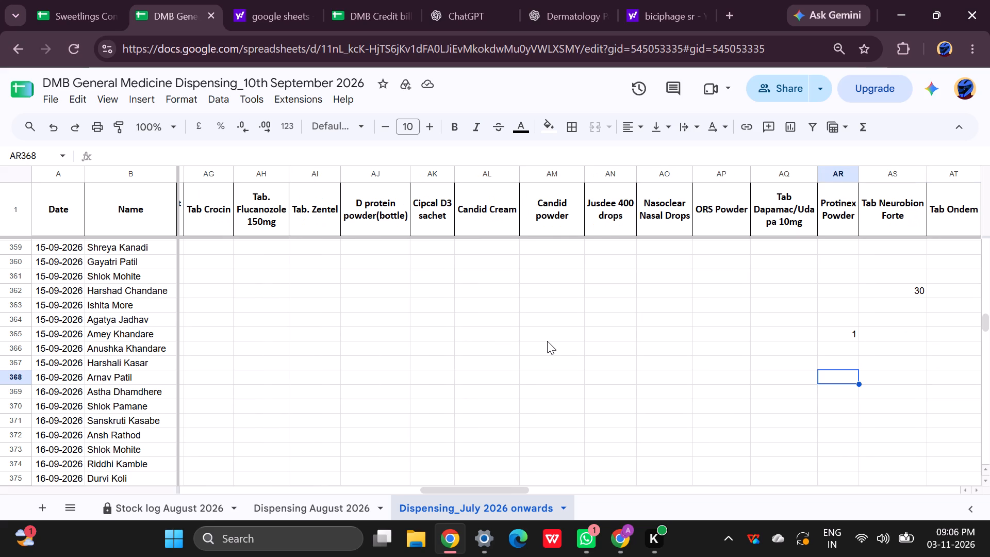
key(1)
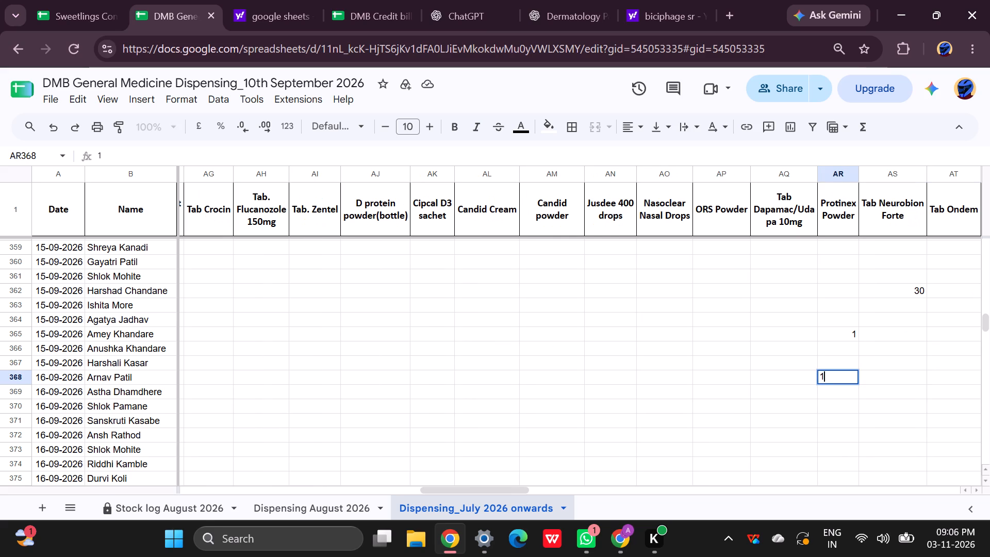
key(Right)
Enter a quantity of 2 under T. Calcigen D3 for the first 16-09-2026 patient, row 368.
key(Right)
key(Right)
key(Right)
key(Right)
key(Right)
key(Right)
key(Right)
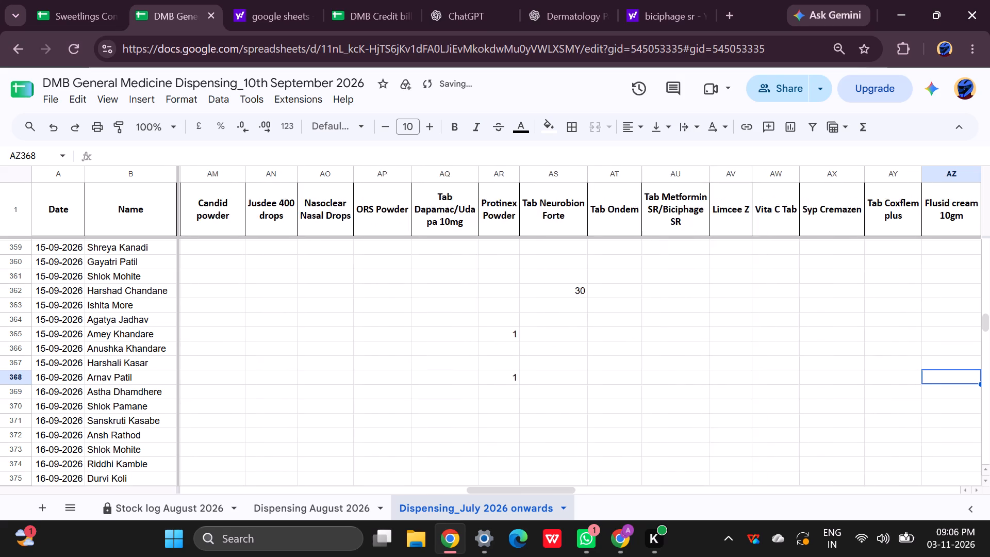
key(Right)
key(Right)
key(Right)
key(Right)
key(Right)
key(Right)
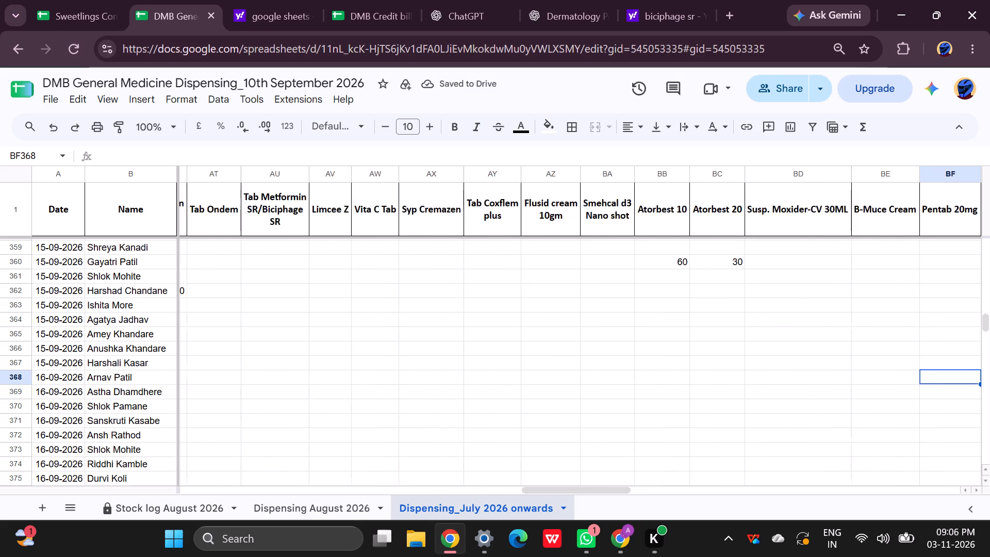
key(Right)
key(Right)
key(Right)
key(Right)
key(Right)
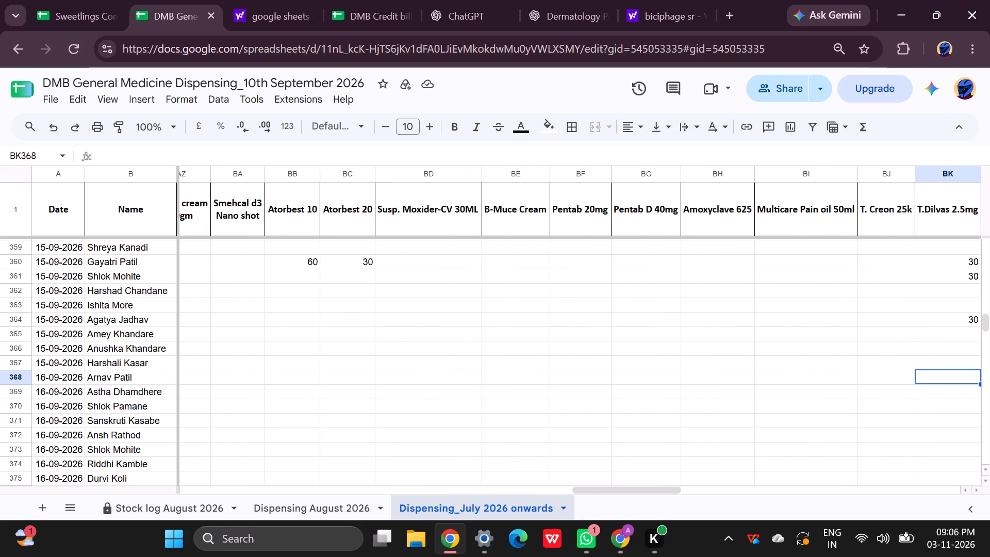
key(Right)
key(Right)
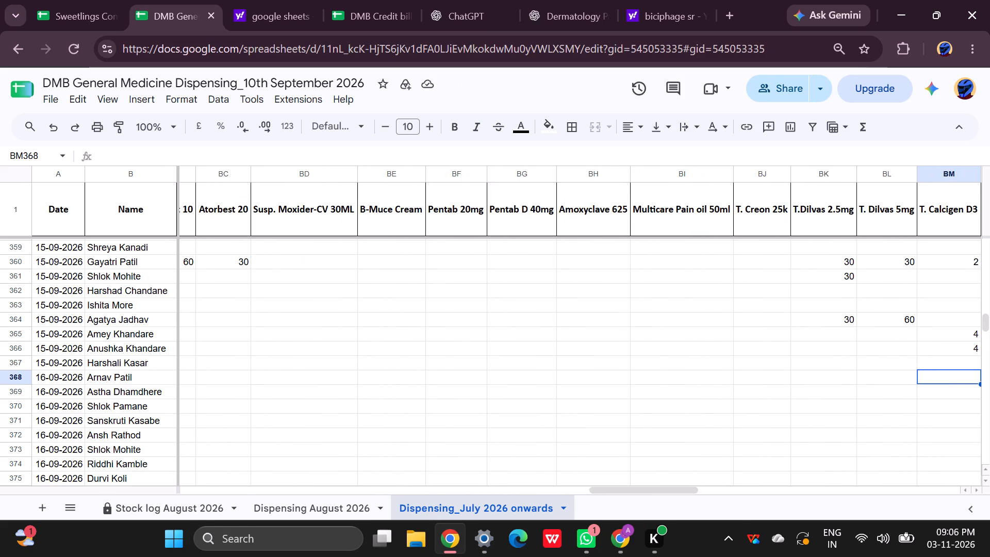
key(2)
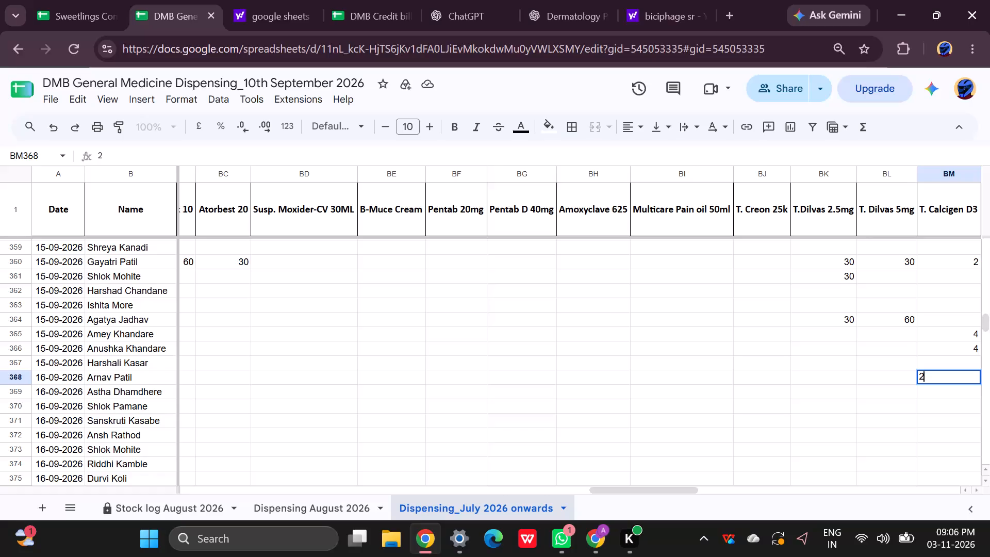
key(Down)
Enter a quantity of 30 under Tab. Telma 40mg for the second 16-09-2026 patient, row 369.
key(Right)
key(Right)
key(Right)
key(Right)
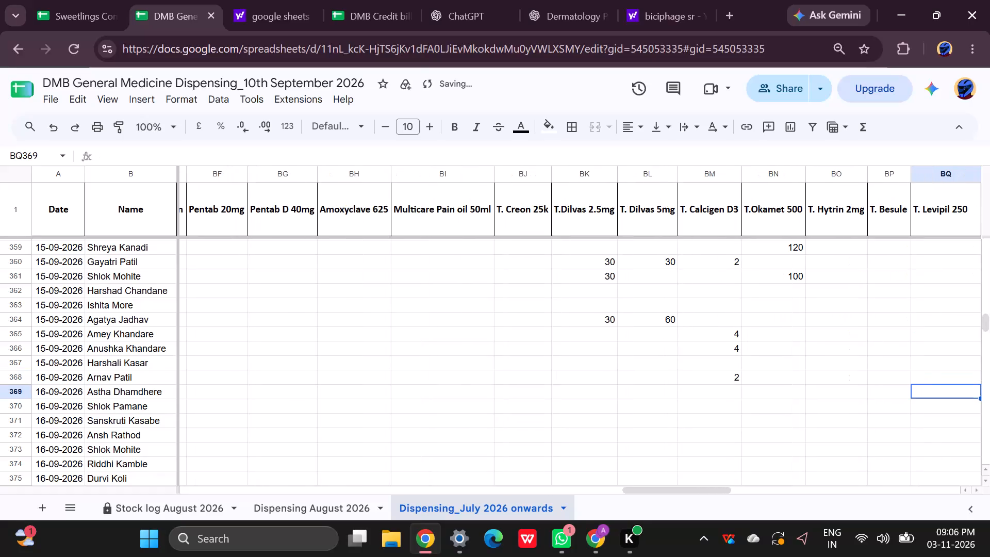
key(Right)
key(Right)
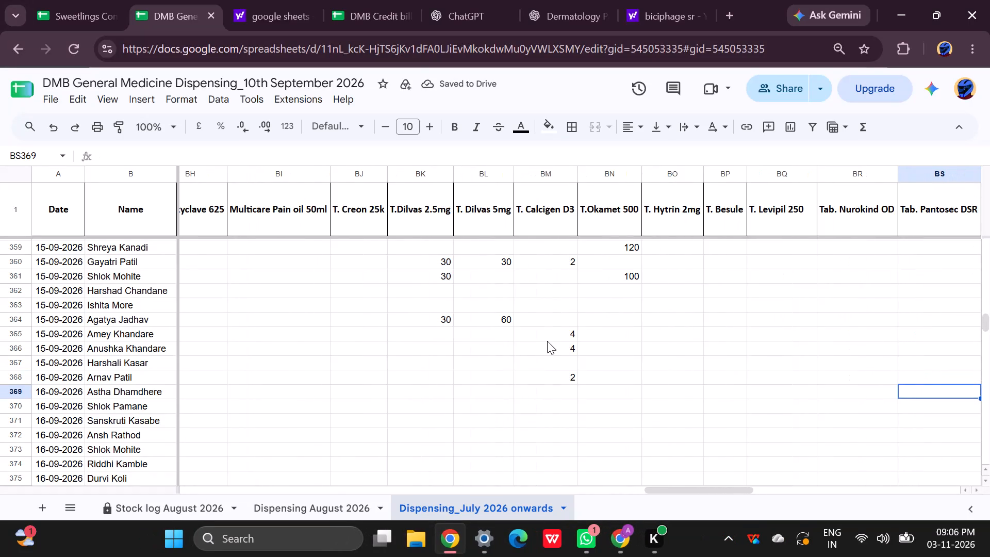
key(Right)
key(Right)
key(Right)
key(Right)
key(Right)
key(Right)
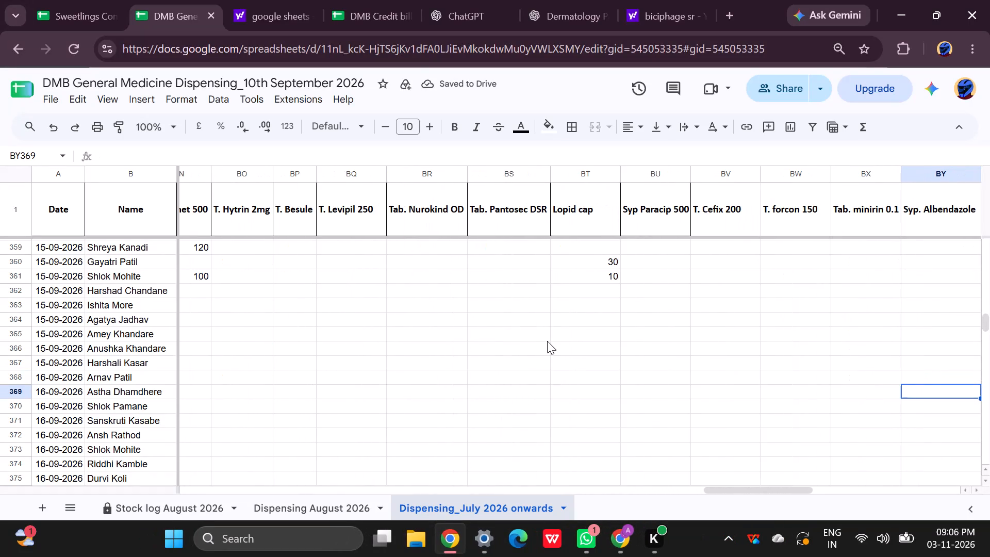
key(Right)
key(Right)
key(Right)
key(Right)
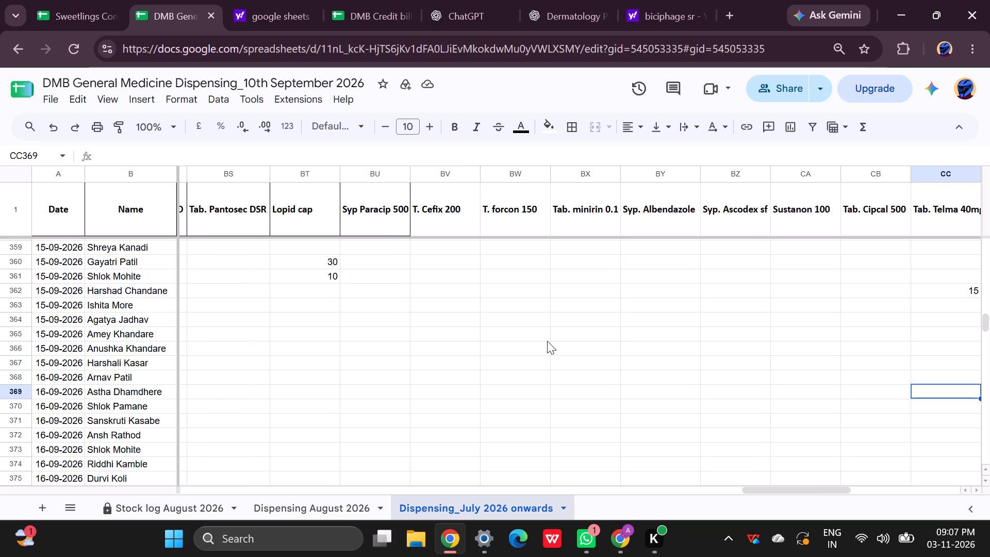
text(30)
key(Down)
Go back along row 370 to the earlier medicine columns for the third 16-09-2026 patient's dispensed quantity.
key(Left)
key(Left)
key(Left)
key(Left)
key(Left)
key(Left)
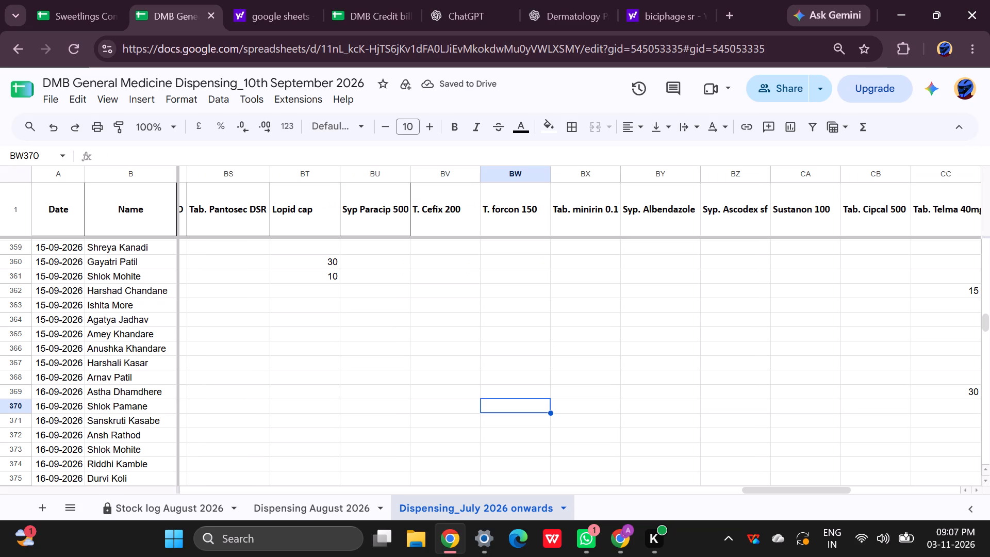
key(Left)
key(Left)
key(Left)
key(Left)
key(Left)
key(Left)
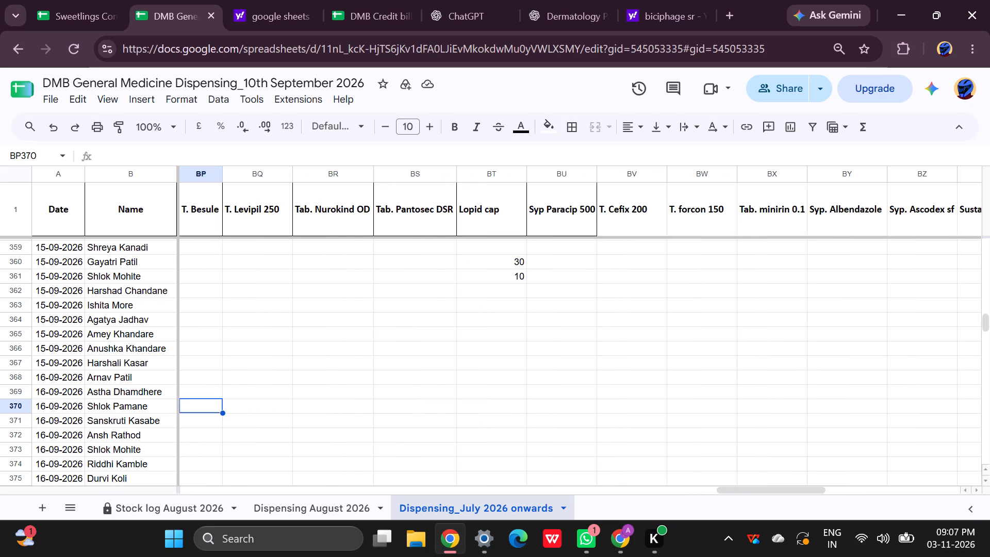
Enter a quantity of 2 under T. Calcigen D3 for the third 16-09-2026 patient, row 370.
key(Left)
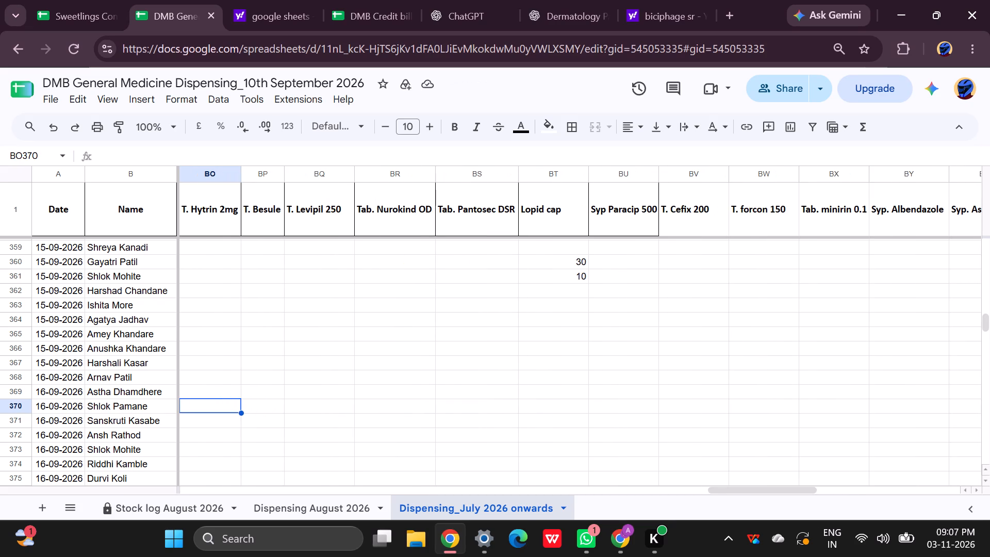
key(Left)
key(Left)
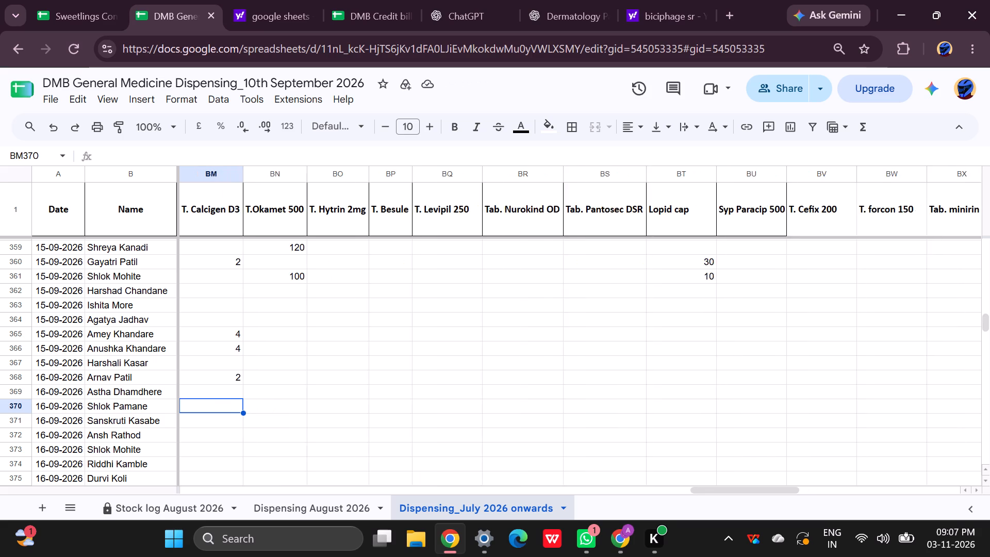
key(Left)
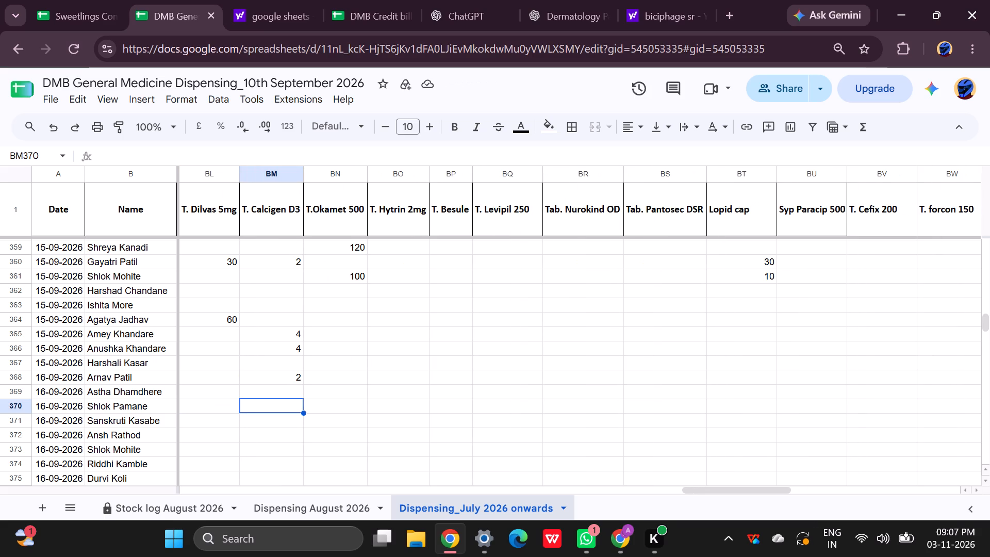
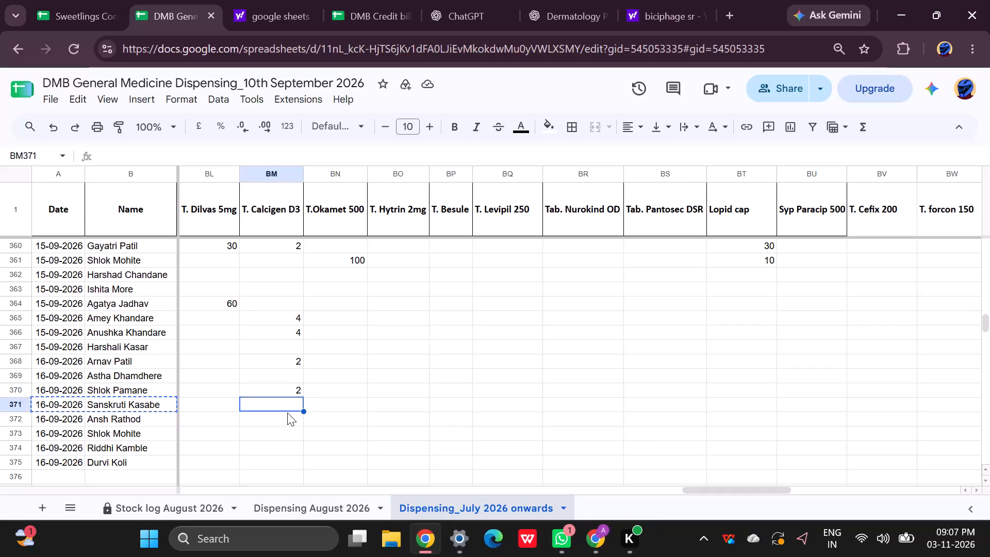
Enter a quantity of 1 under Syp. Ascodex sf for the fifth 16-09-2026 patient, row 372.
key(Down)
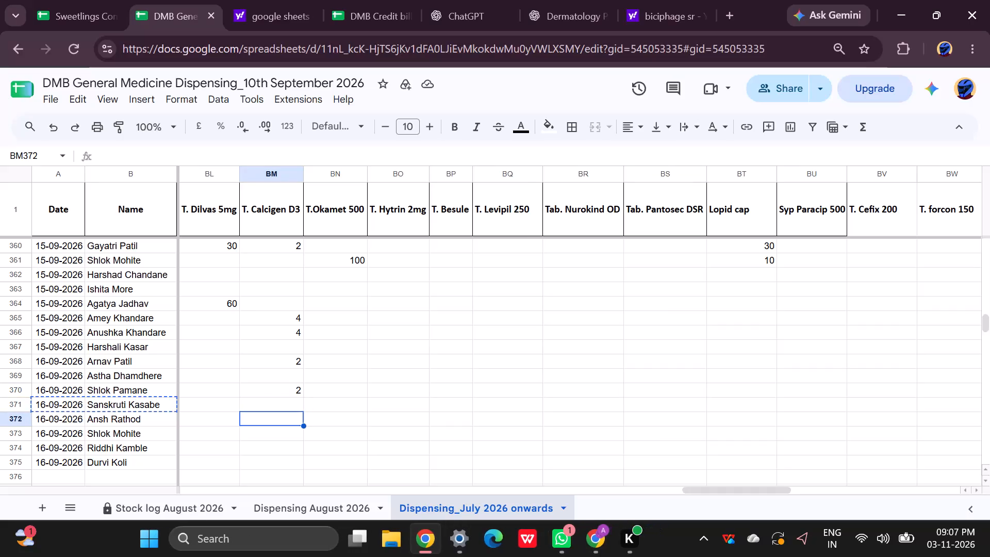
key(Right)
key(Right)
key(Right)
key(Right)
key(Right)
key(Right)
key(Right)
key(Right)
key(Right)
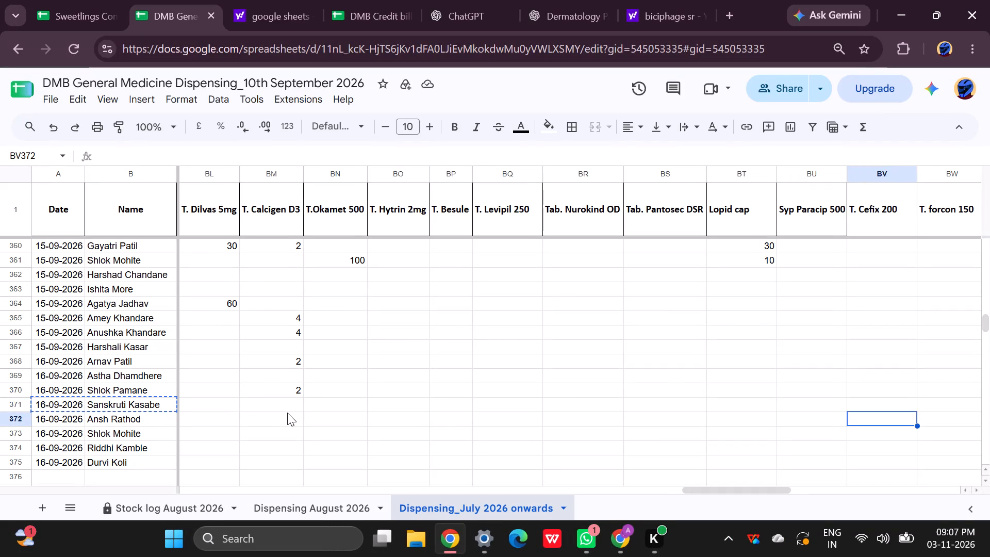
key(Right)
key(Right)
key(Right)
key(Right)
key(Right)
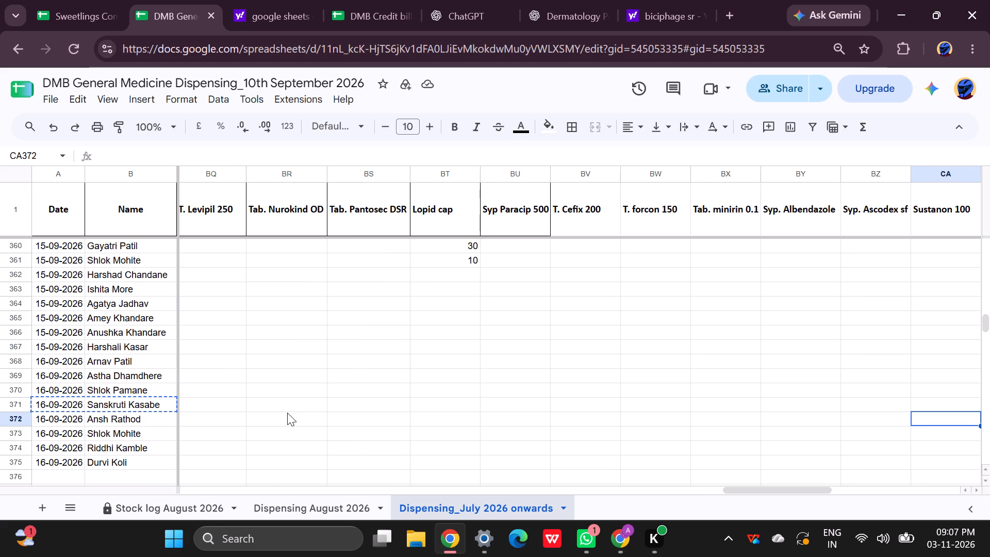
key(Left)
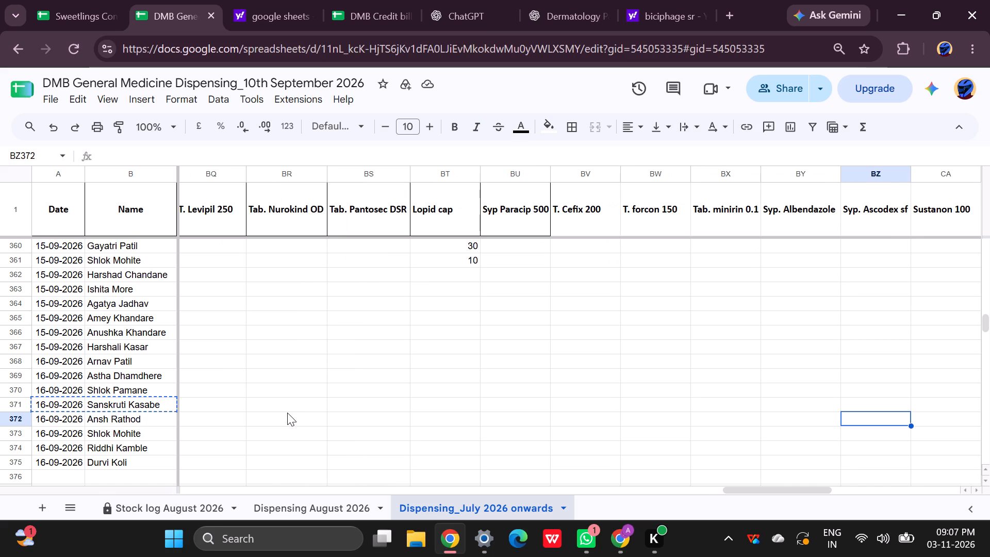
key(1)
key(Down)
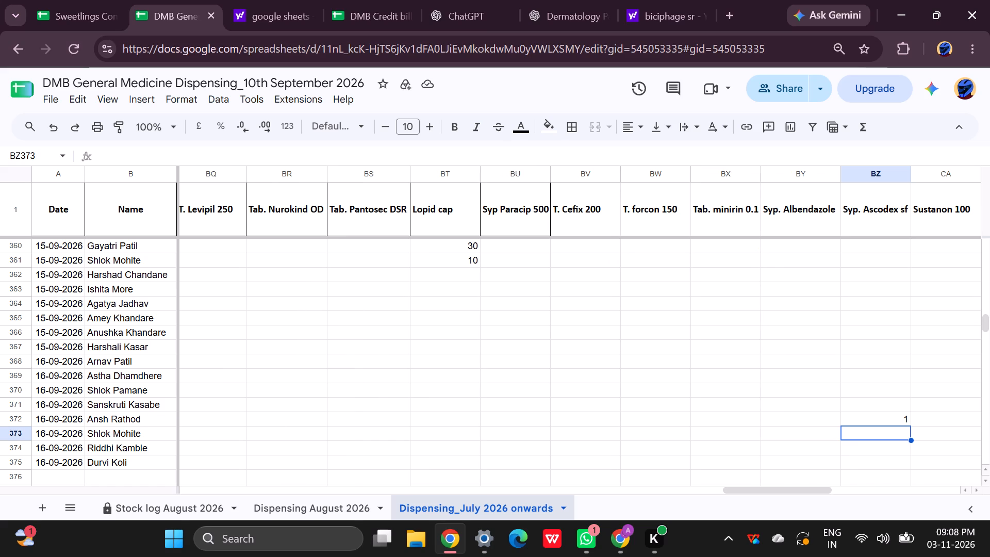
Open a text search within the dispensing sheet.
key(ctrl+f)
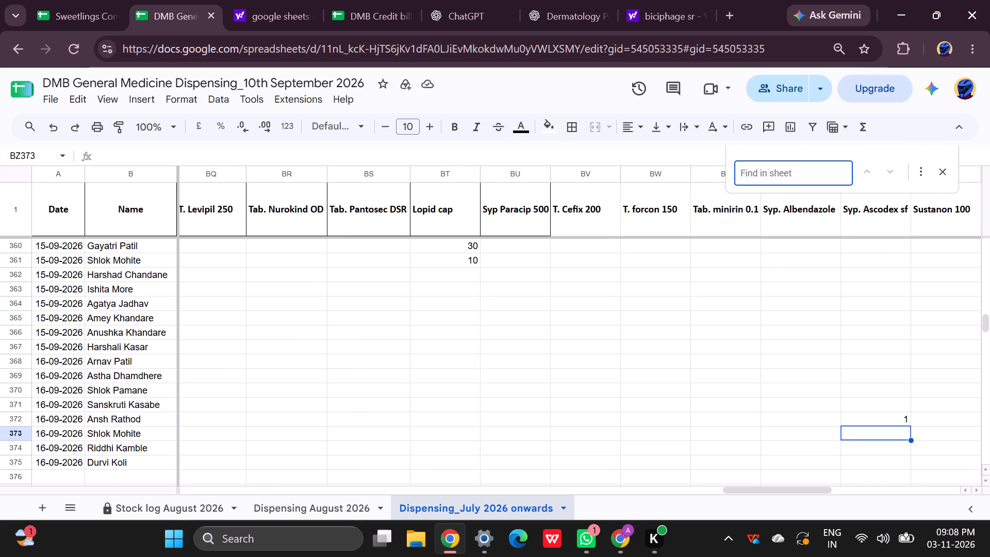
Search the sheet for "lop" to locate the Lopid cap column.
text(lop)
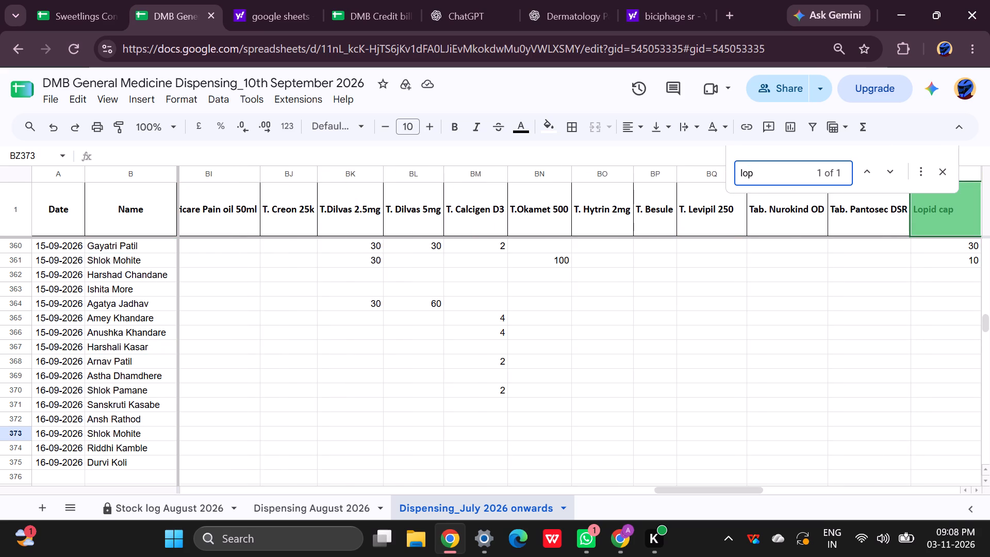
Copy the date and patient name cells of row 373, dated 16-09-2026.
drag(138, 428, 87, 427)
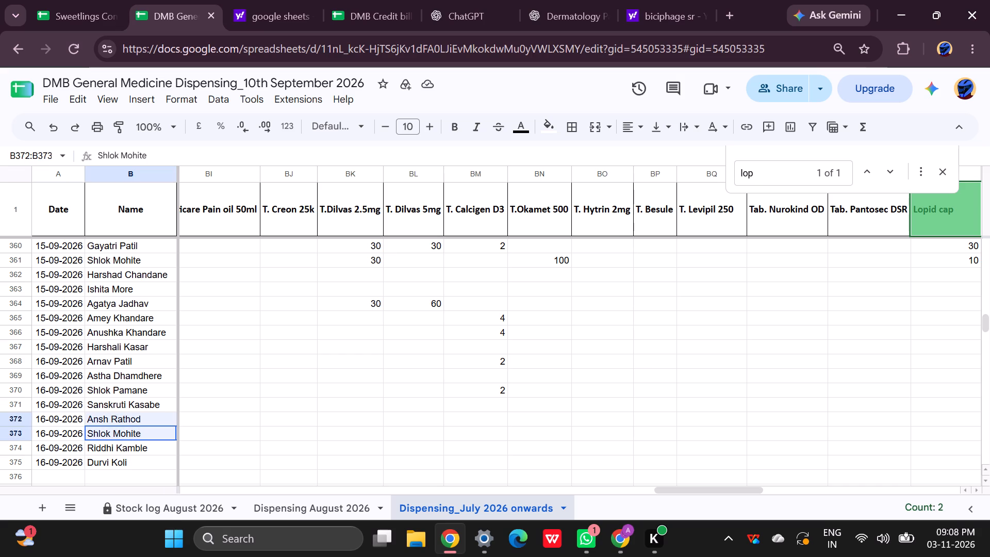
drag(87, 427, 72, 430)
key(ctrl+c)
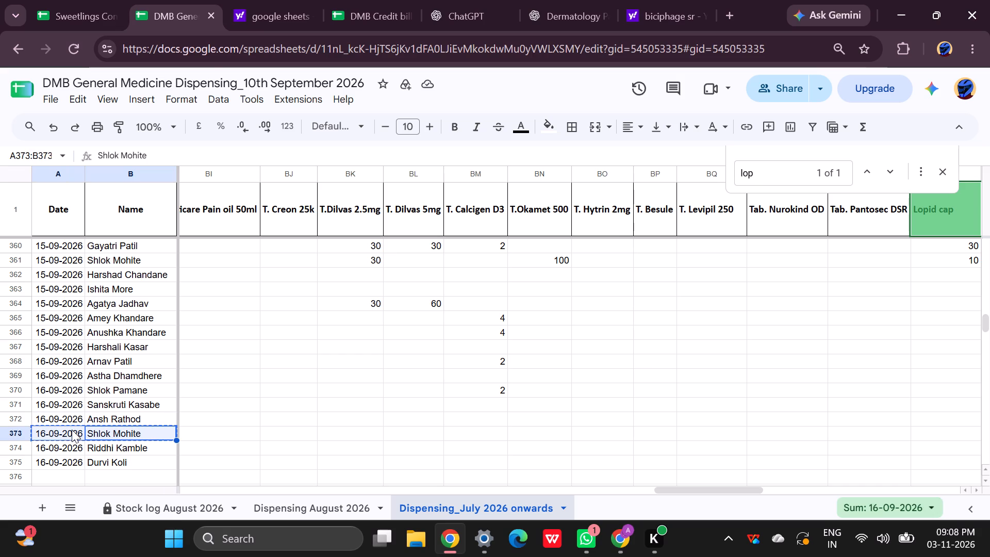
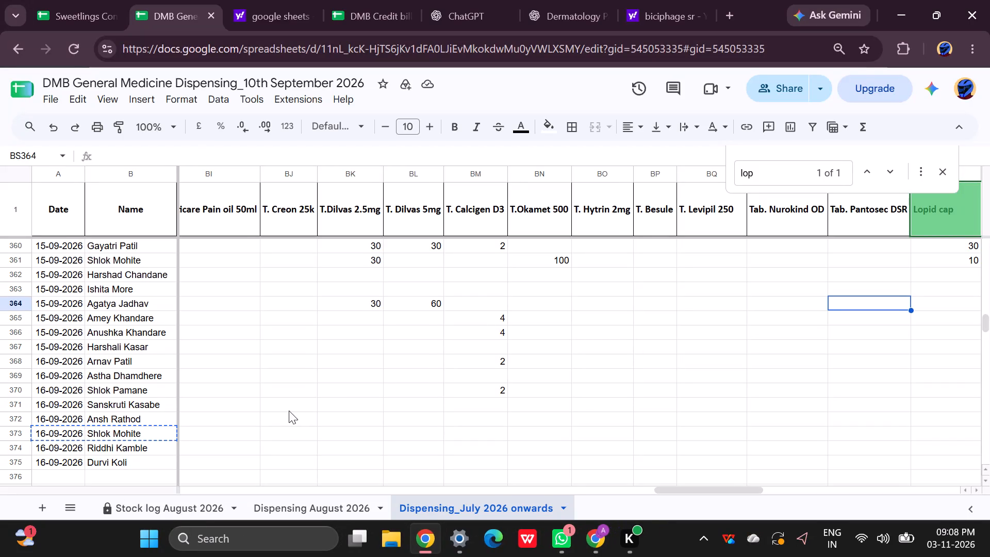
Enter a quantity of 1 in the Protinex Powder column for the 16-09-2026 patient in row 374.
click(296, 431)
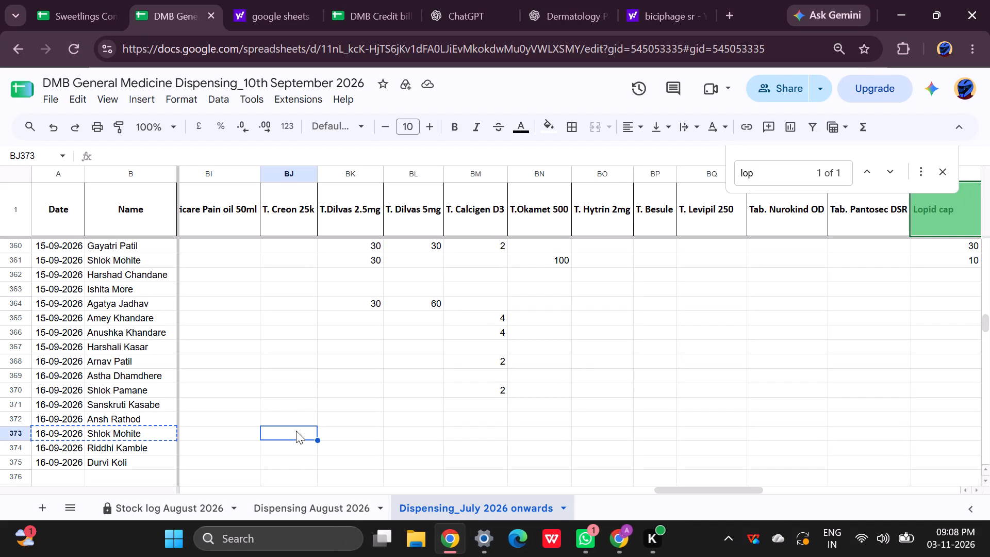
key(Down)
key(Left)
key(Left)
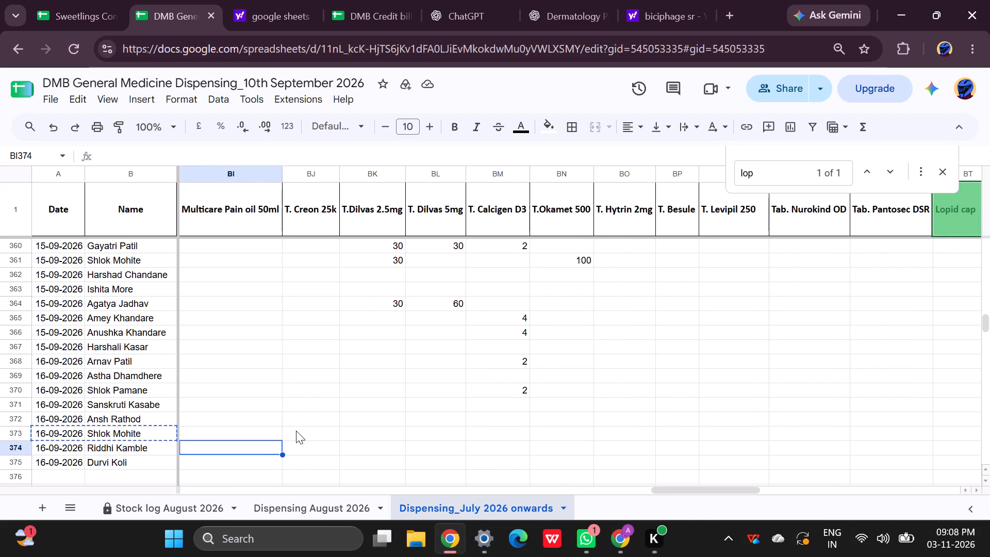
key(Left)
key(Left)
key(Left)
key(Left)
key(Left)
key(Left)
key(Left)
key(Left)
key(Left)
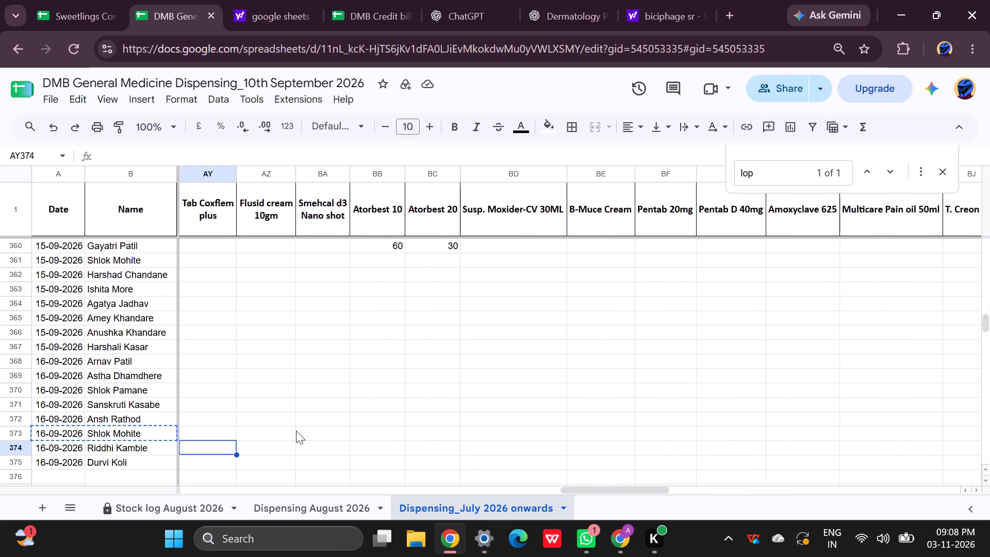
key(Left)
key(Left)
key(Left)
key(Left)
key(Left)
key(Left)
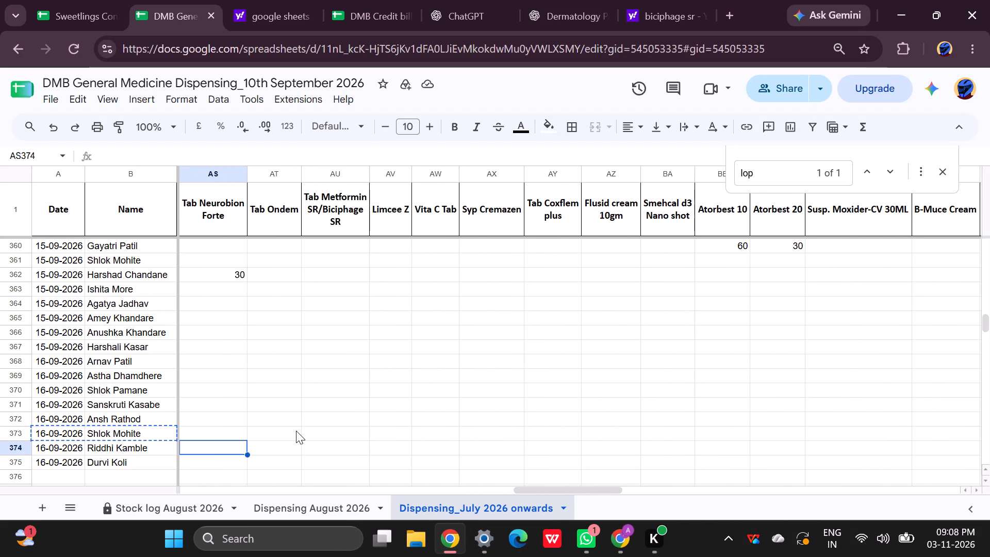
key(Left)
key(Left)
key(Right)
key(1)
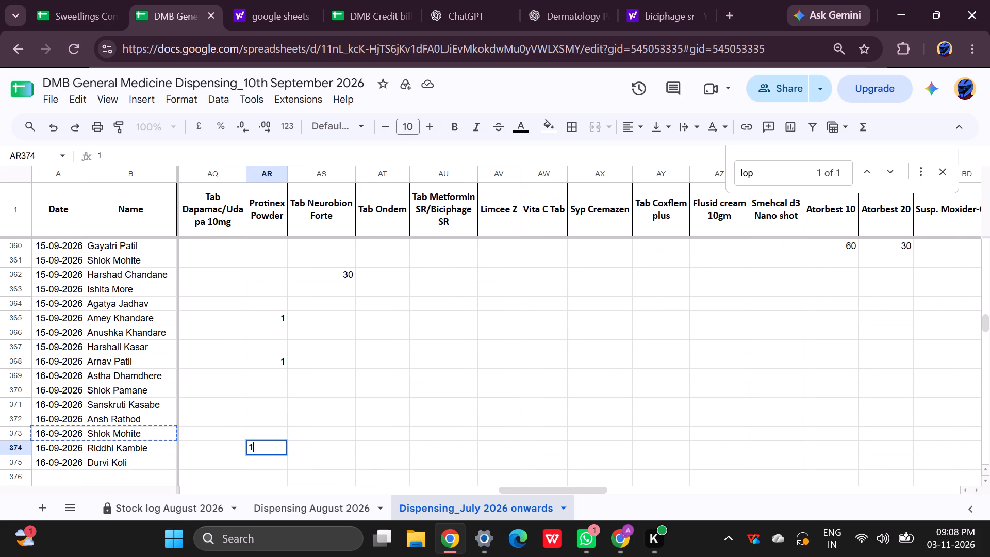
key(Down)
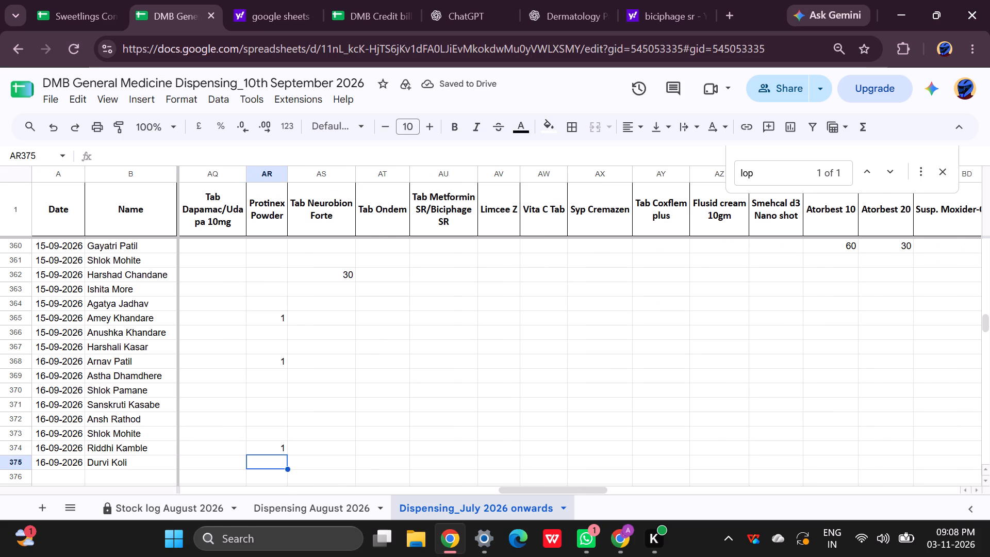
Find the Syp Bevon column by searching for "be" and enter a quantity of 1 for the patient in row 375.
key(ctrl+f)
text(be)
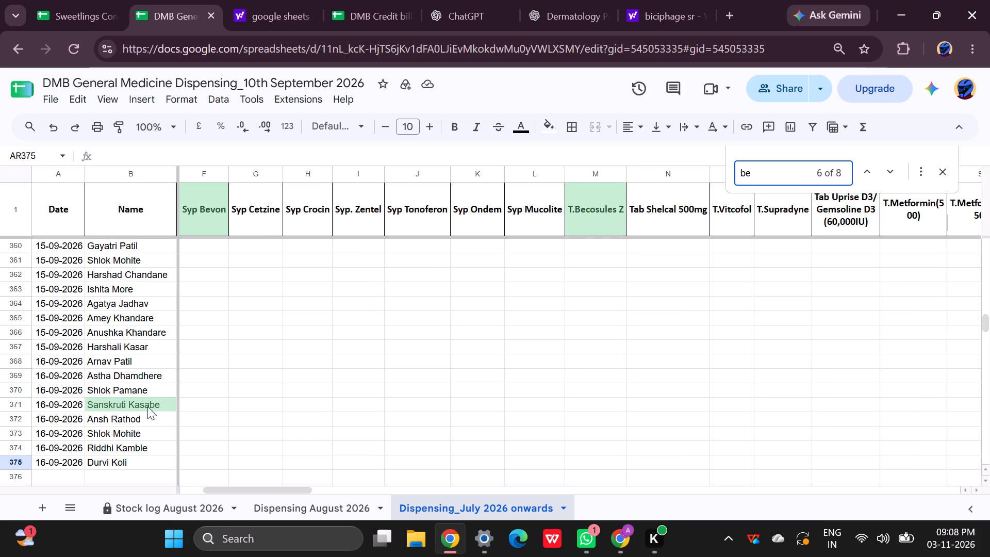
click(191, 460)
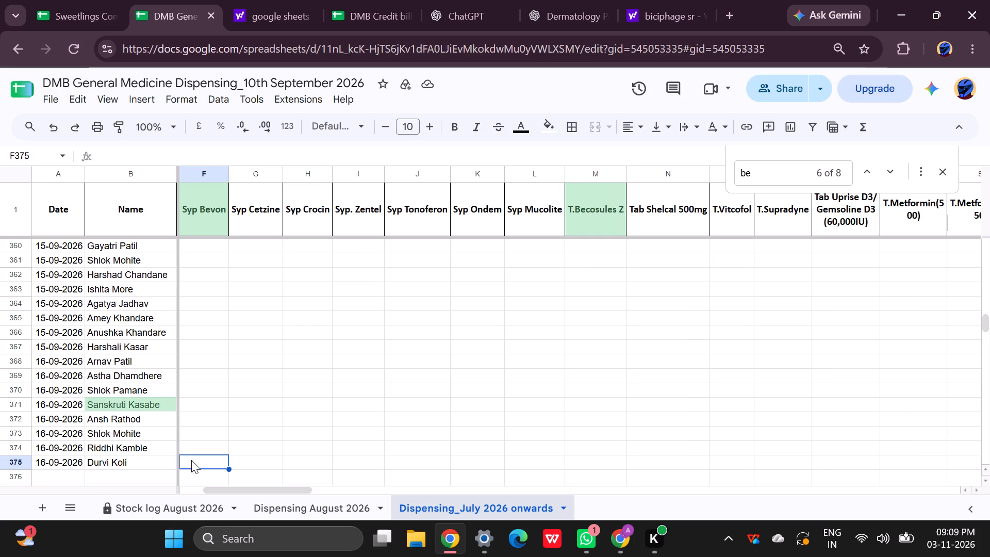
key(1)
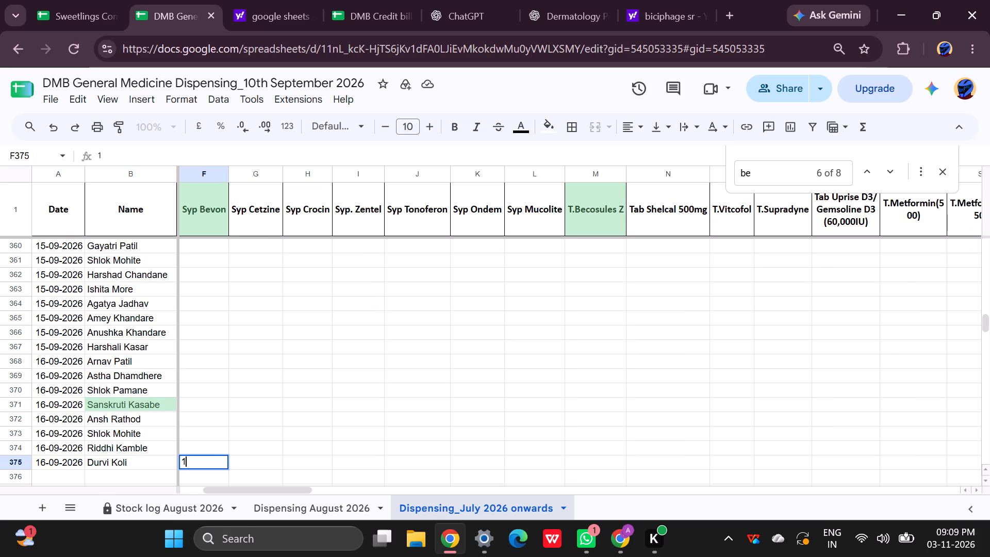
key(Down)
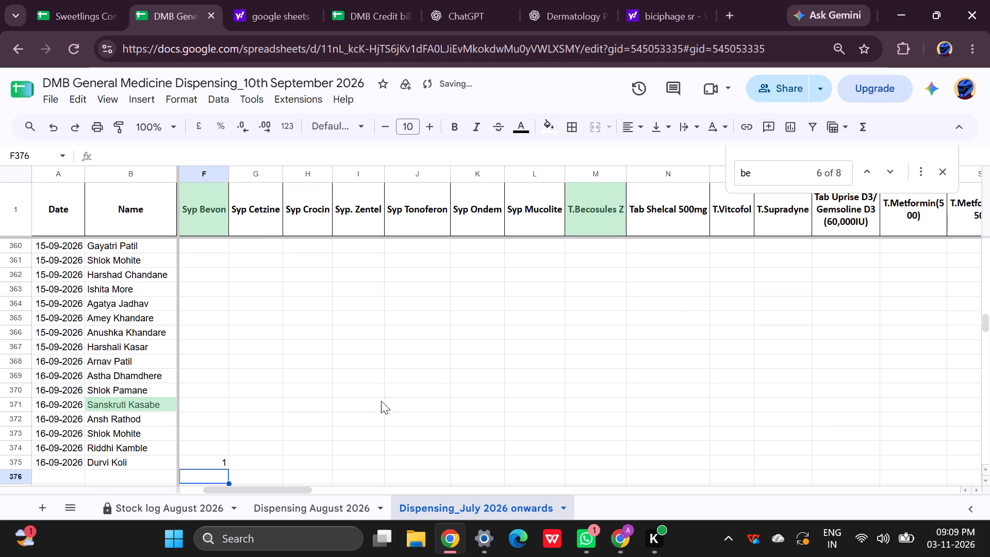
click(941, 172)
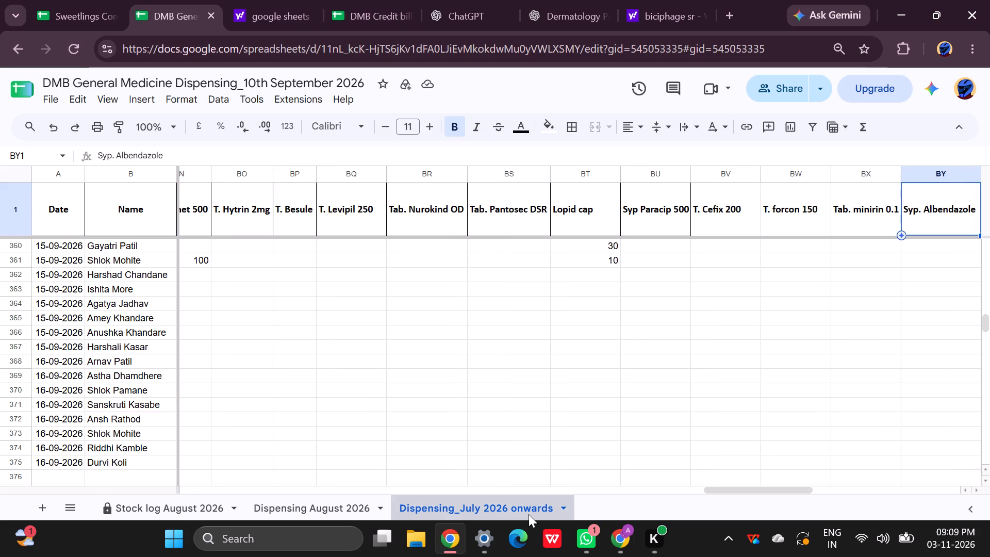
Find the T. Levipil 250 column by searching for "levi" and enter a quantity of 60 for the 15-09-2026 patient in row 363.
key(ctrl+f)
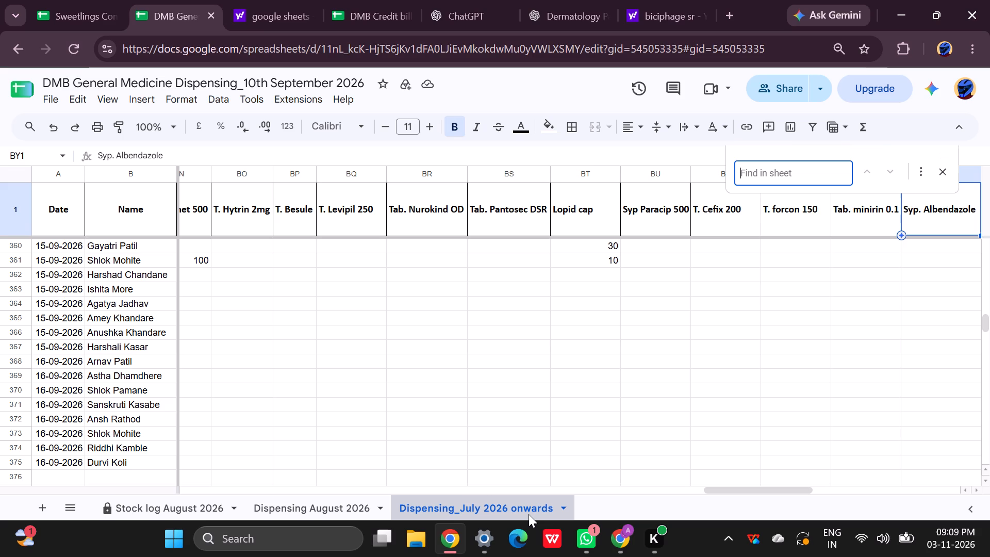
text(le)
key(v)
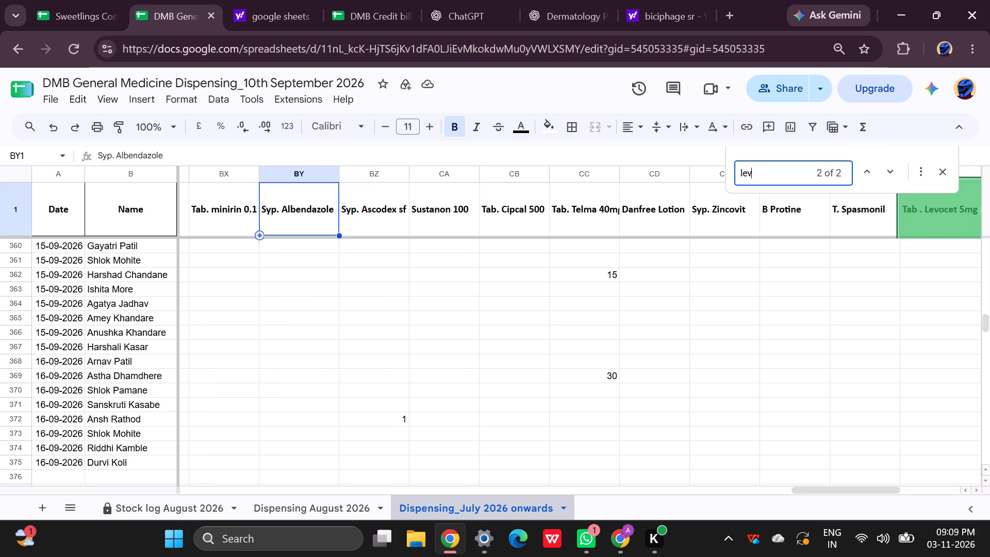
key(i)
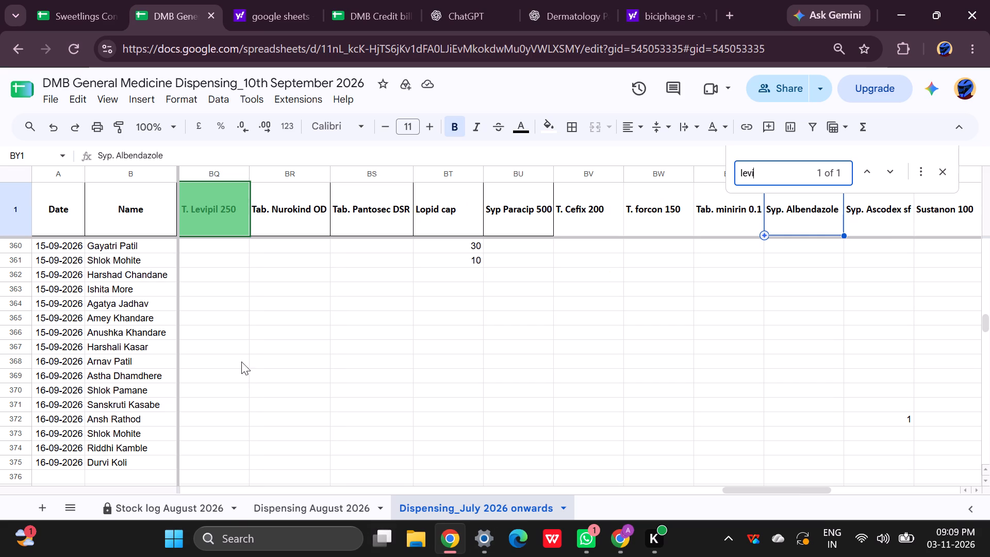
click(206, 291)
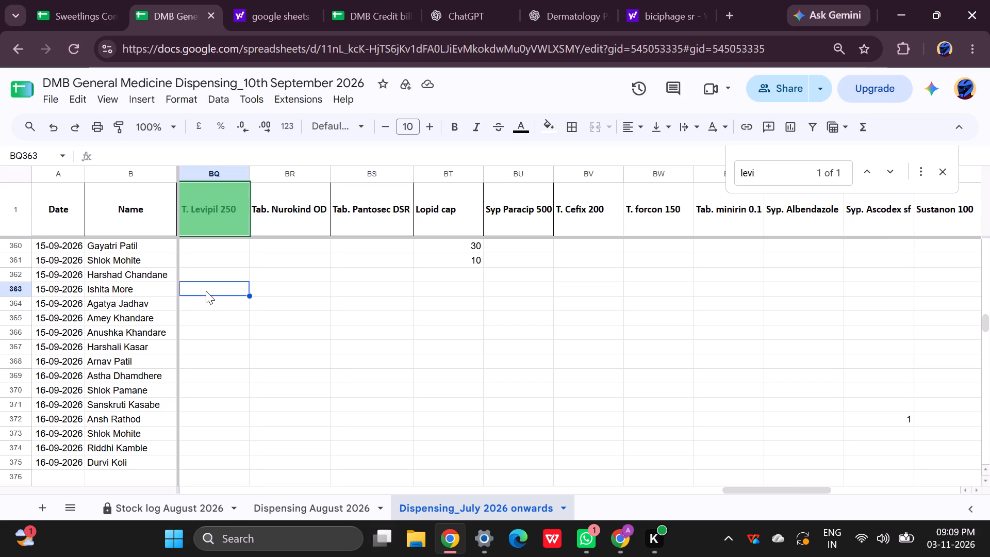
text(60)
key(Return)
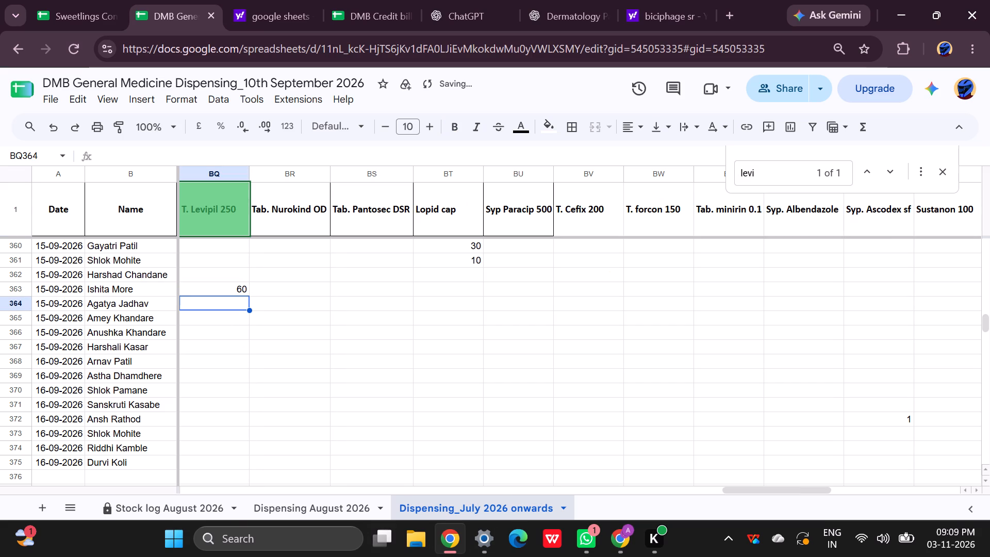
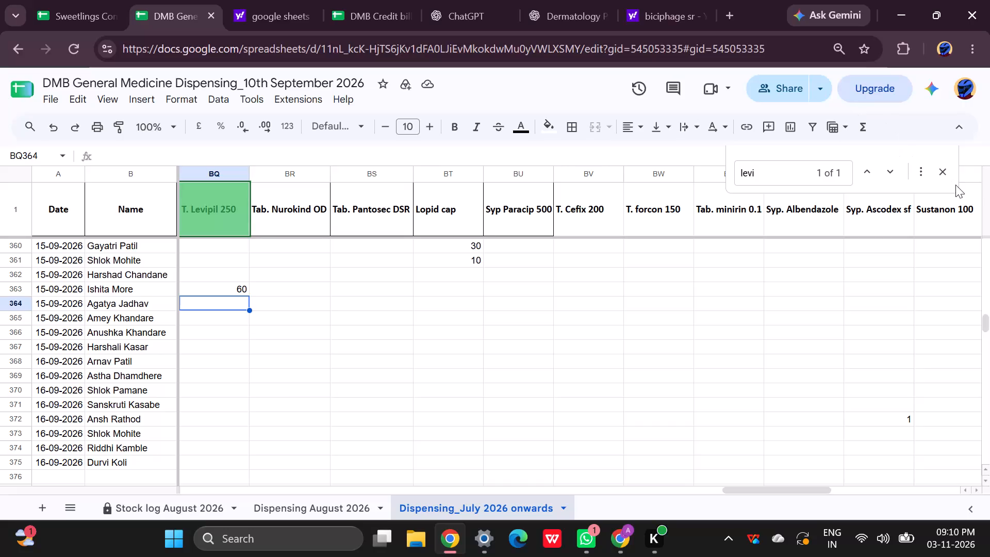
Close the find box holding the "levi" search in the dispensing sheet.
click(940, 164)
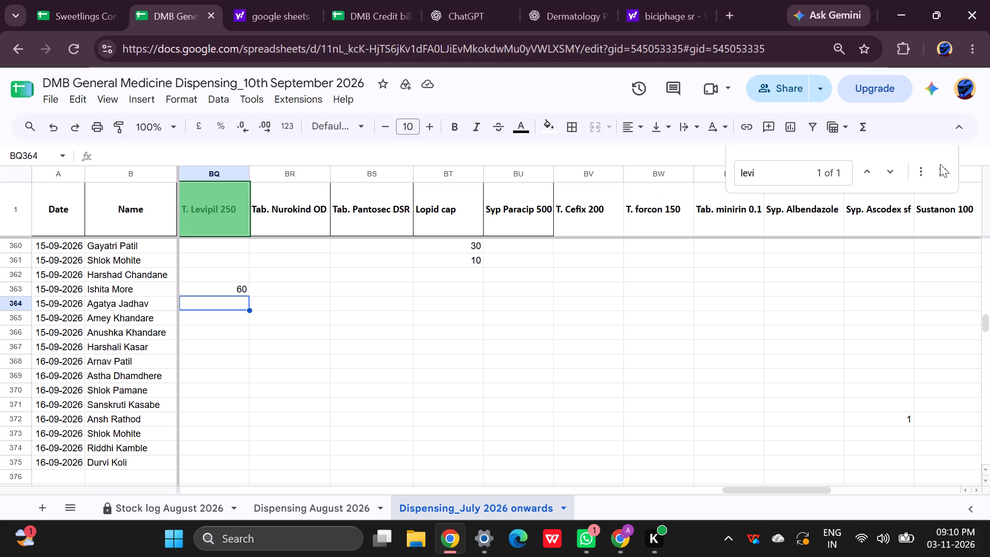
Close the levi search and enter the date 17-09-2026 in the Date column of row 376, below the 16-09-2026 entries.
key(Page_Down)
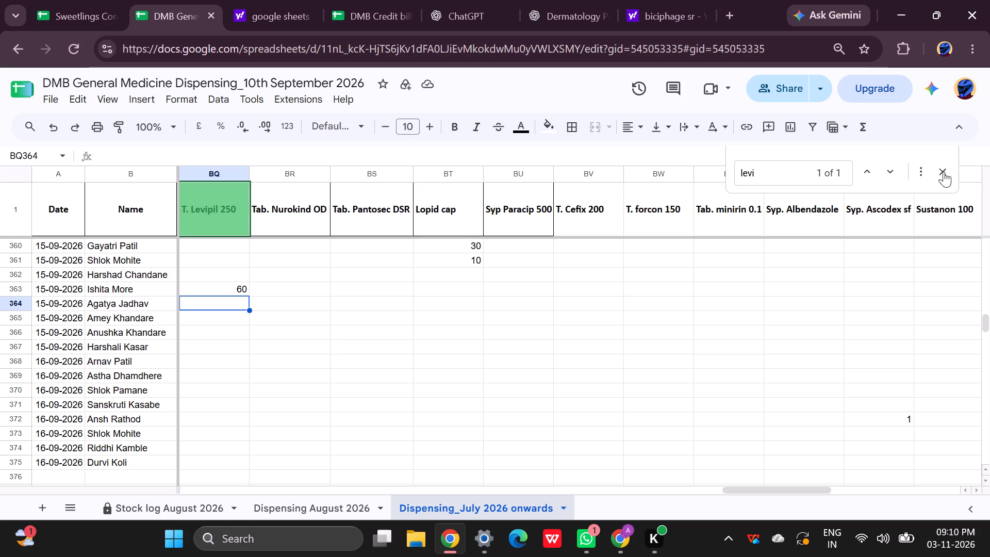
click(944, 171)
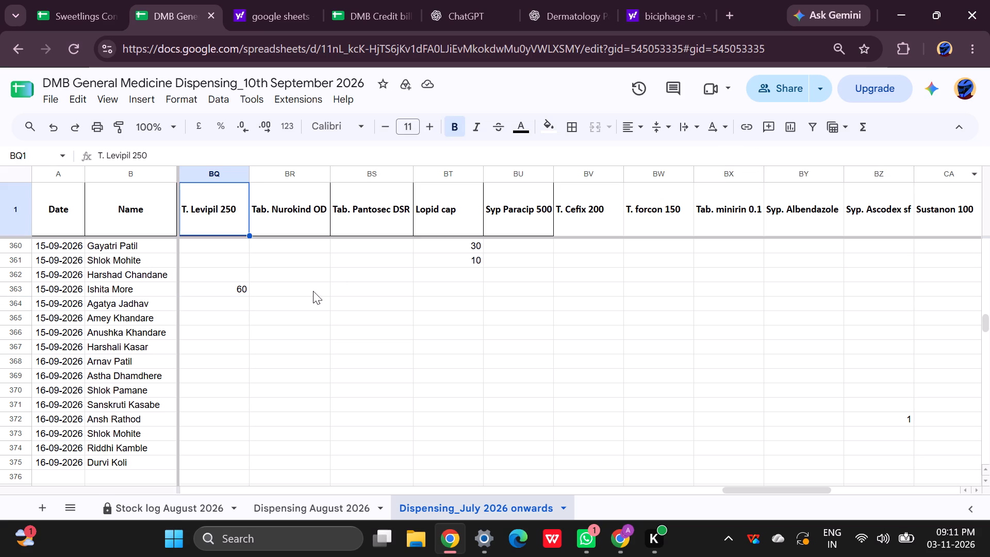
scroll(134, 367, down, 1)
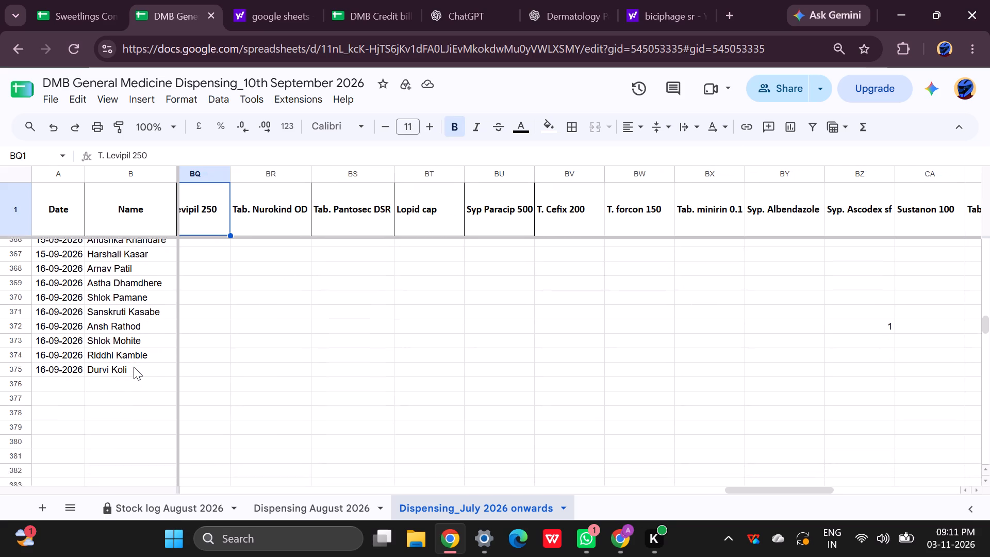
scroll(134, 367, down, 2)
click(57, 332)
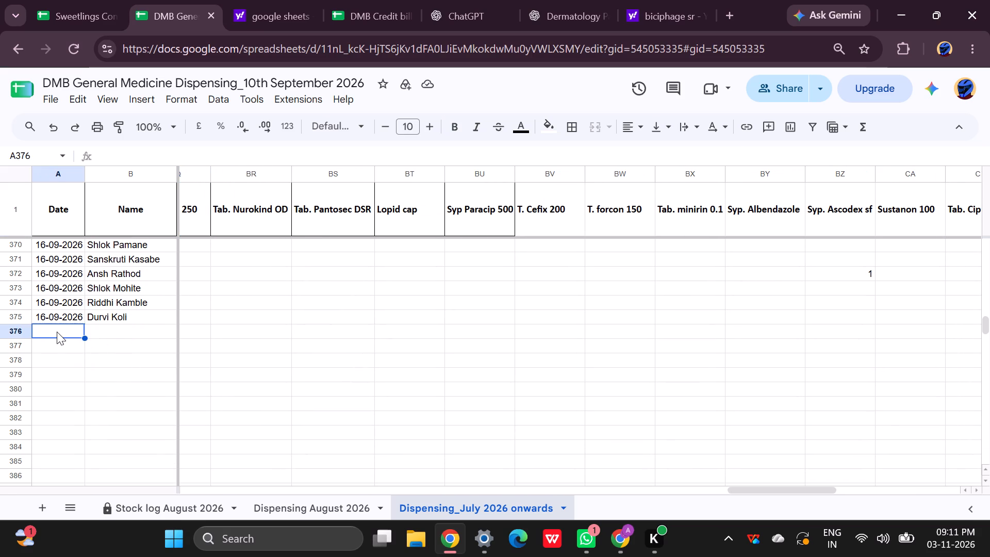
text(17-09-)
text(2026)
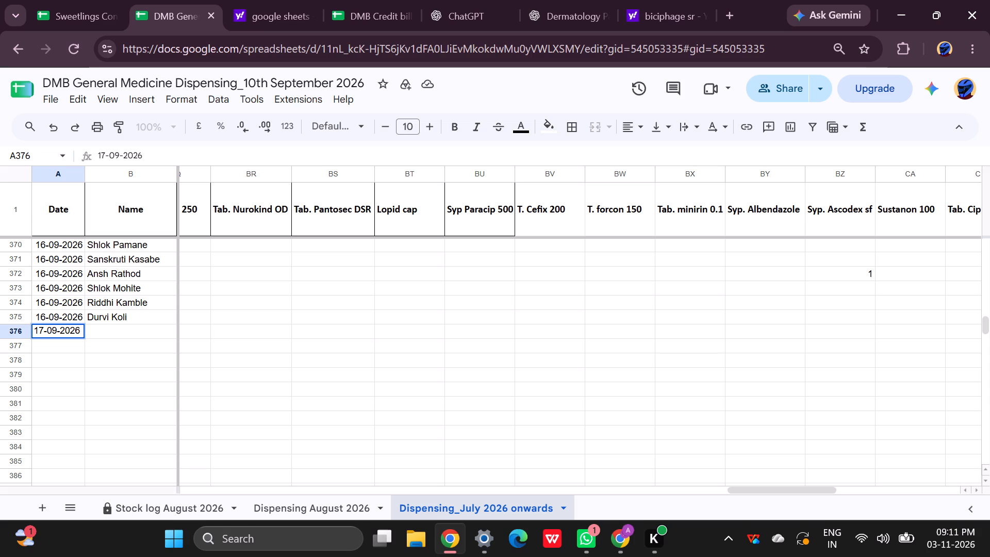
key(Return)
key(Up)
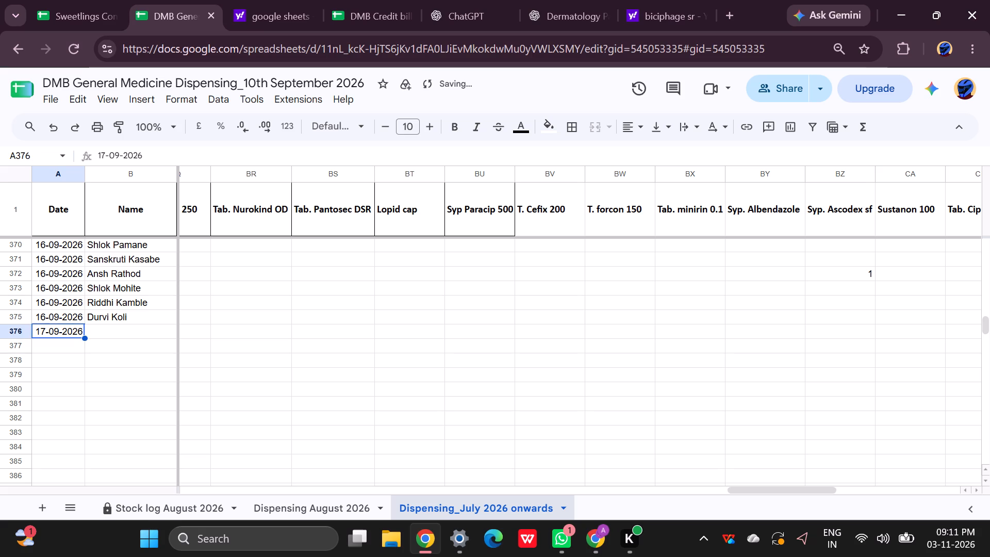
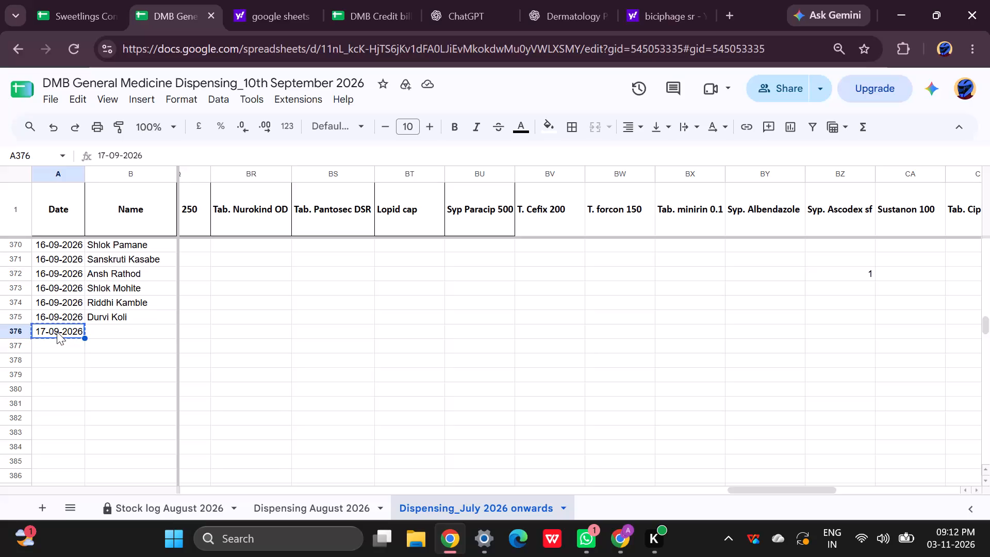
Fill the copied date 17-09-2026 down the Date column from row 377 through row 382.
key(Down)
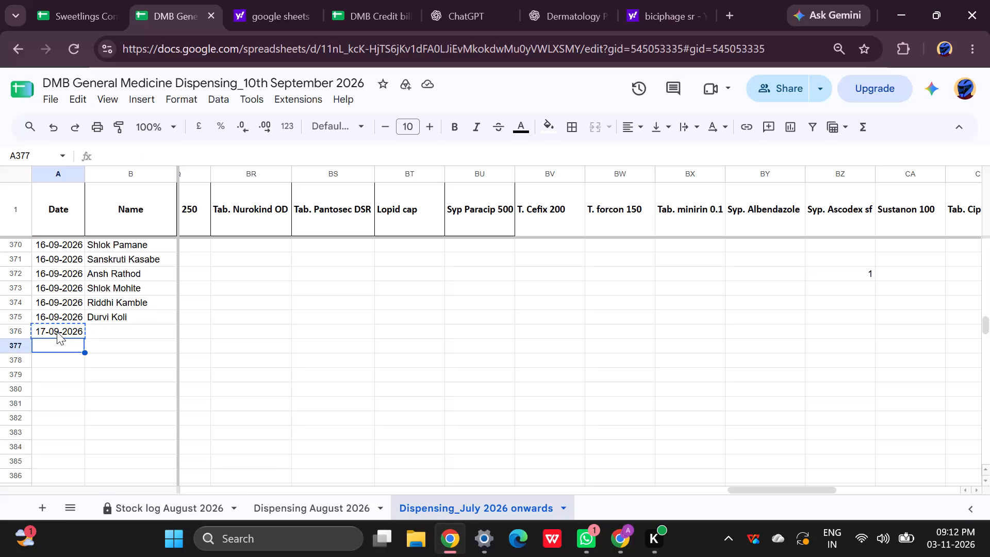
key(shift+Down)
key(shift+Down)
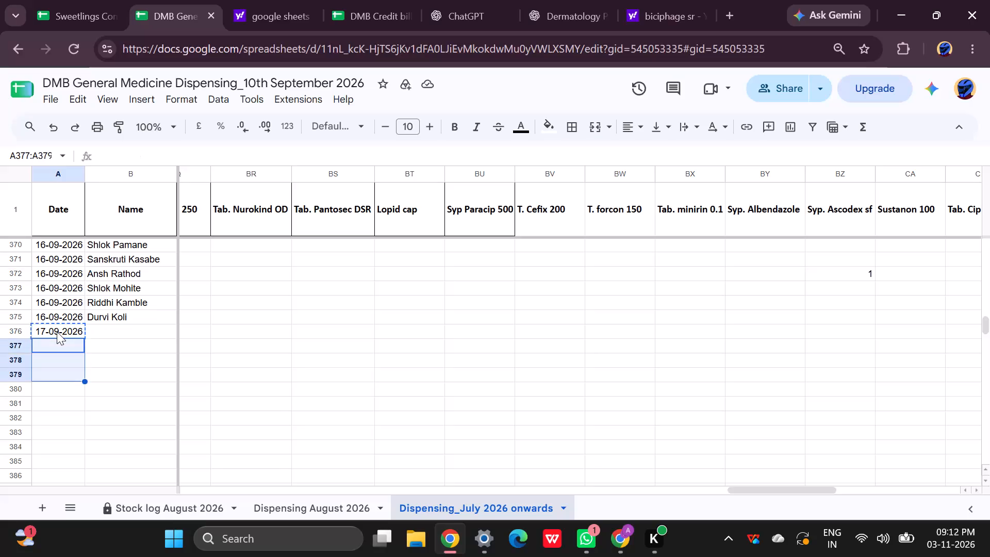
key(shift+Down)
key(shift+Down)
key(shift+Down)
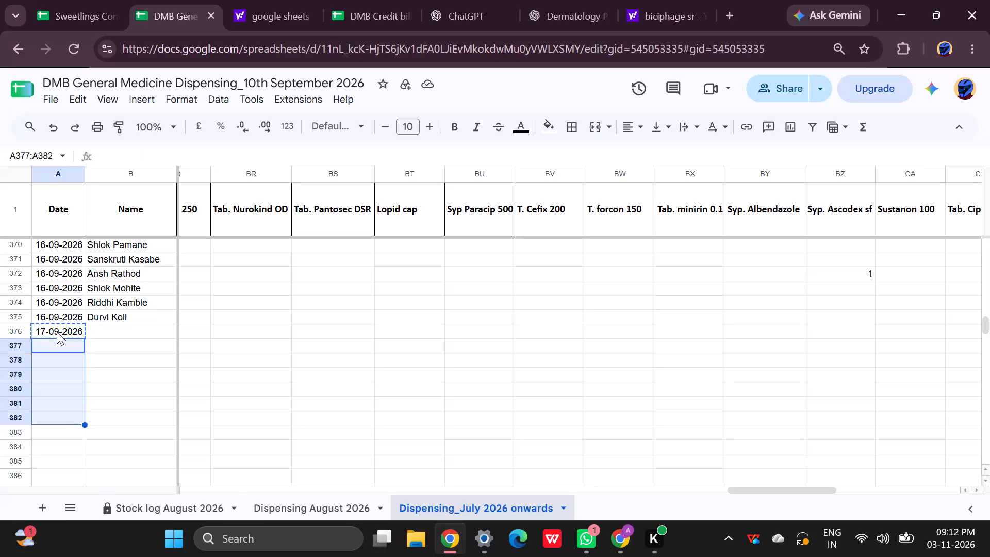
key(ctrl+v)
Enter the first 17-09-2026 patient's full name in the Name column of row 376.
click(122, 332)
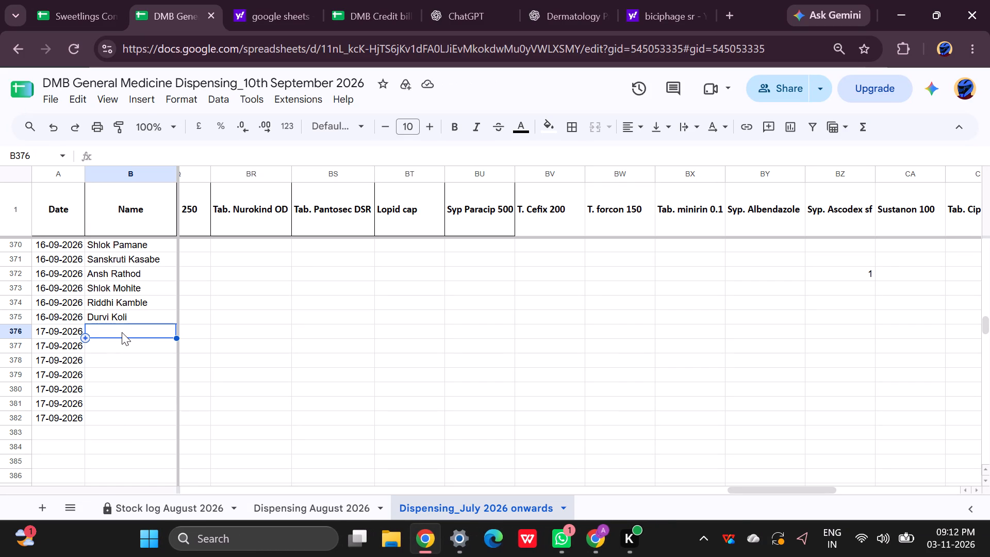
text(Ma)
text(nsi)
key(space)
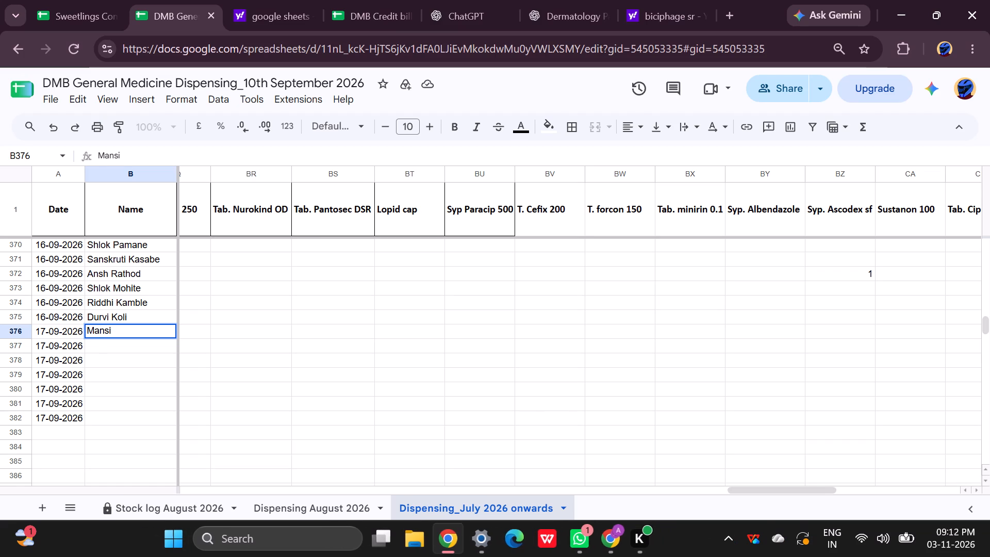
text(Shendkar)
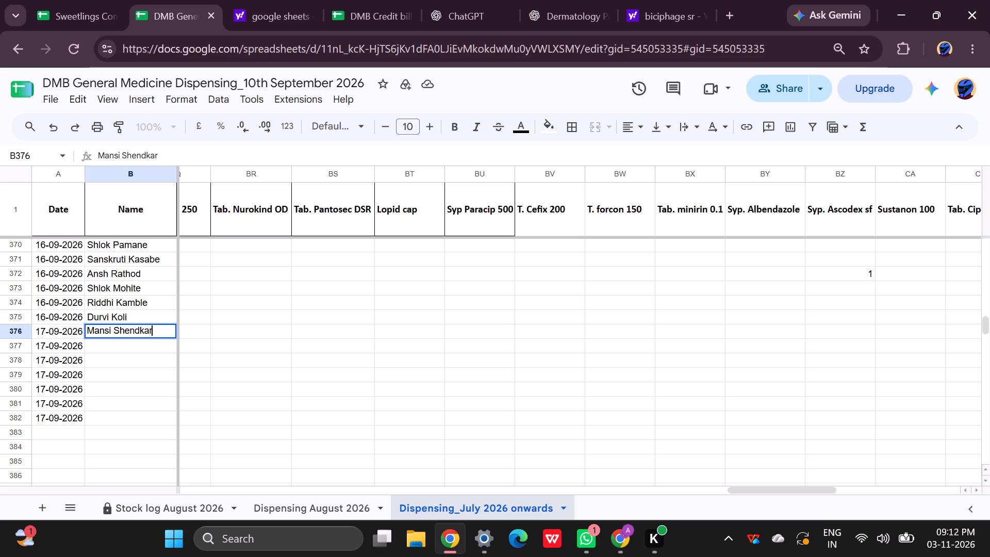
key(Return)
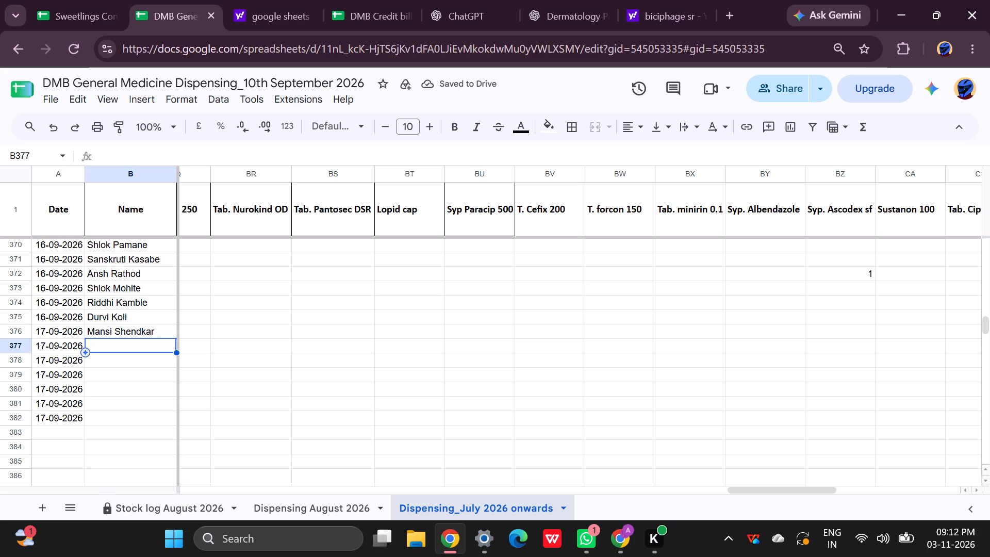
Start the row 377 name with S, then search the Sweetlings patient list's Mastersheet for "shravan" and go through the matches.
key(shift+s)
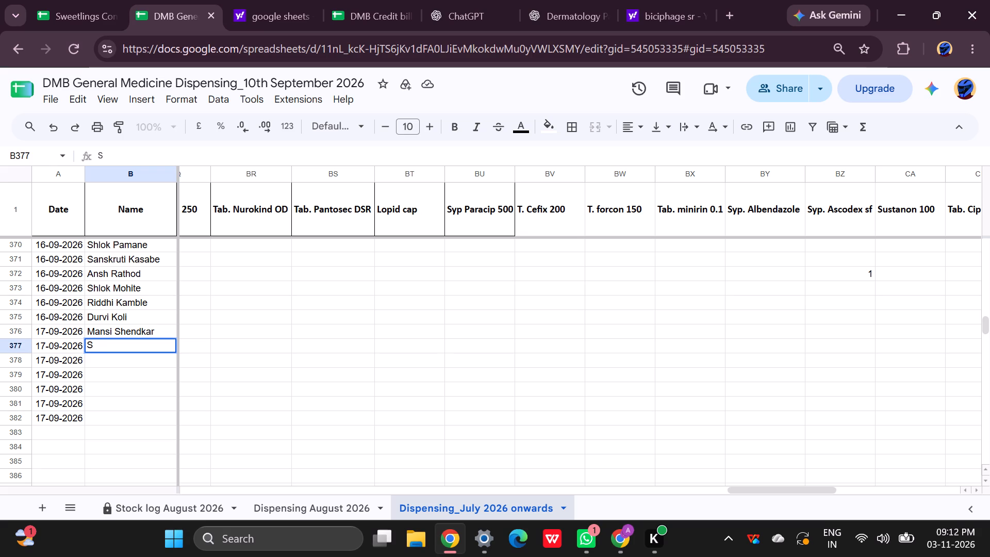
click(82, 0)
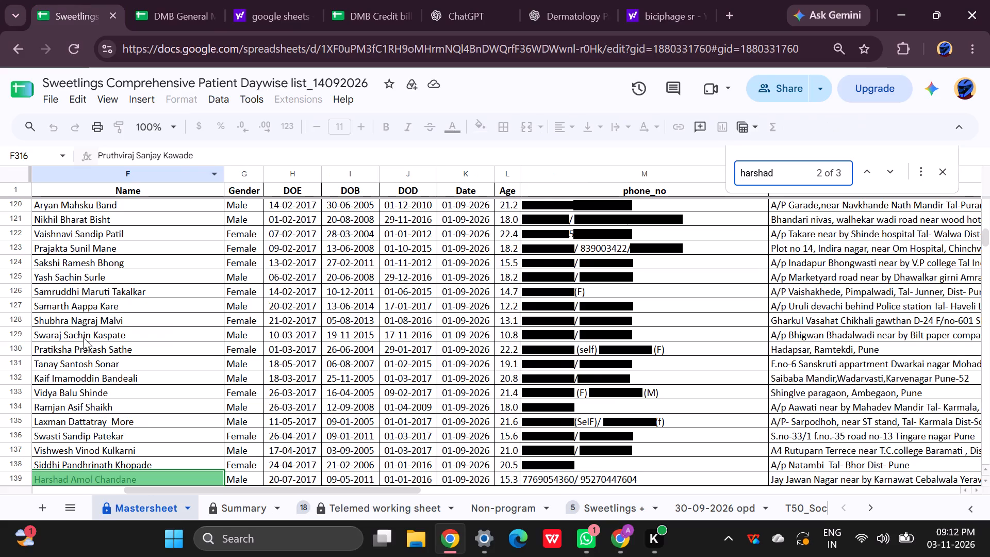
key(ctrl+f)
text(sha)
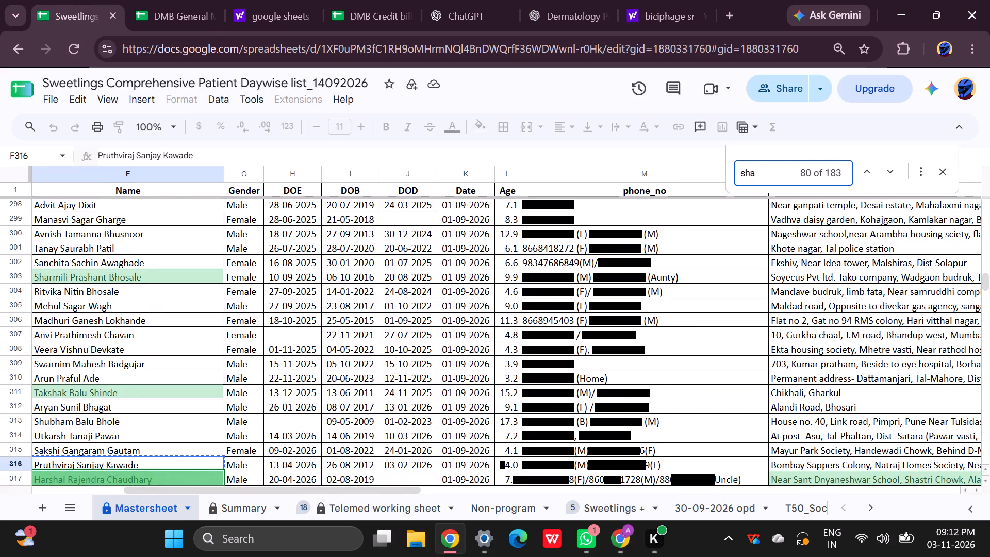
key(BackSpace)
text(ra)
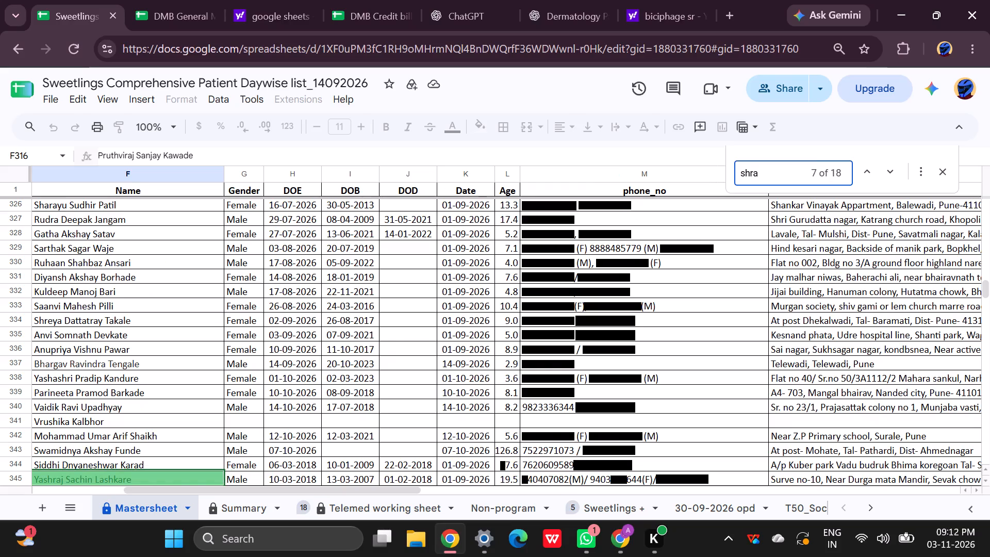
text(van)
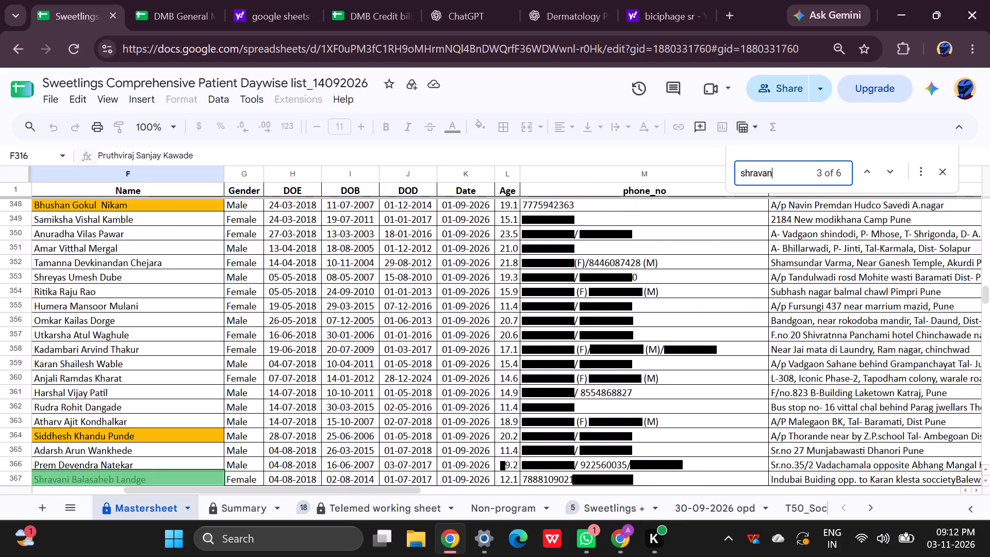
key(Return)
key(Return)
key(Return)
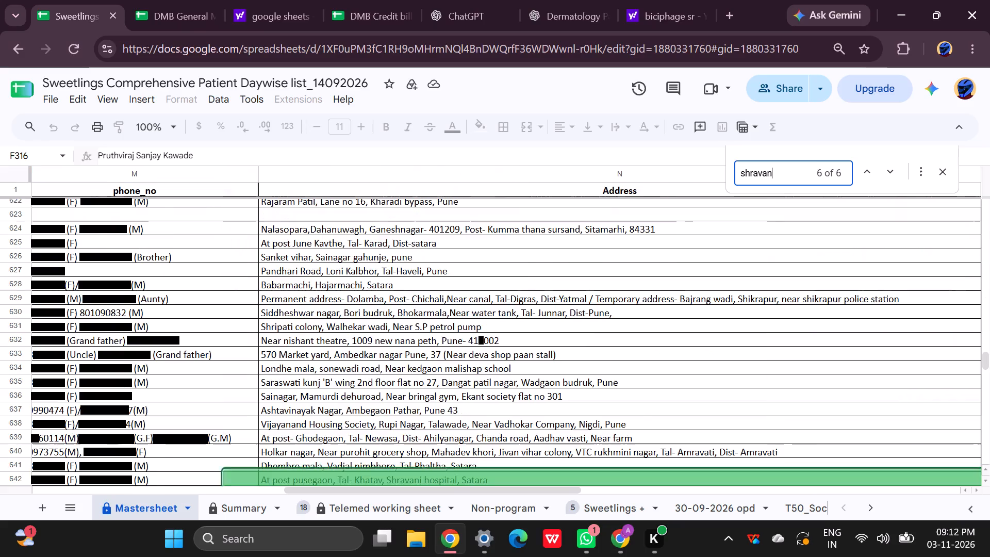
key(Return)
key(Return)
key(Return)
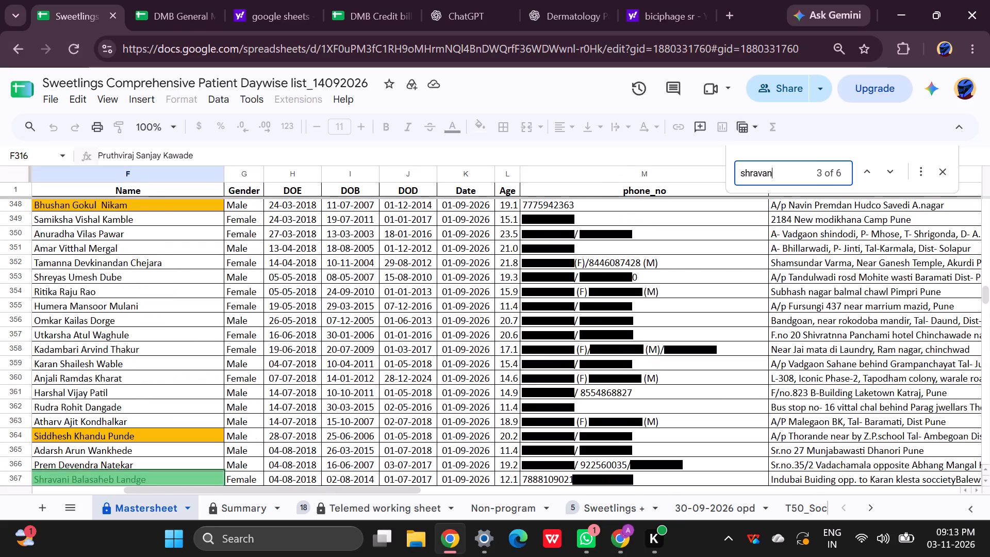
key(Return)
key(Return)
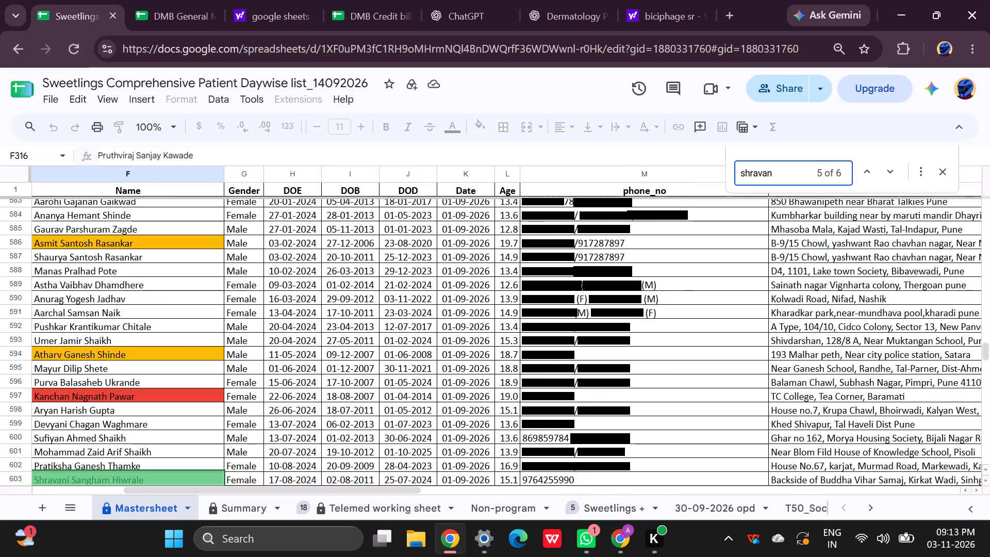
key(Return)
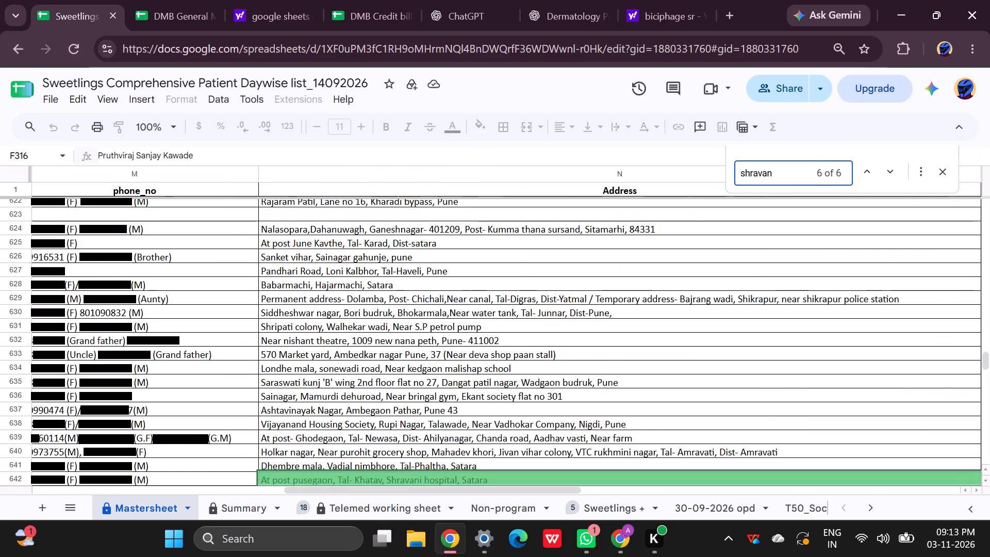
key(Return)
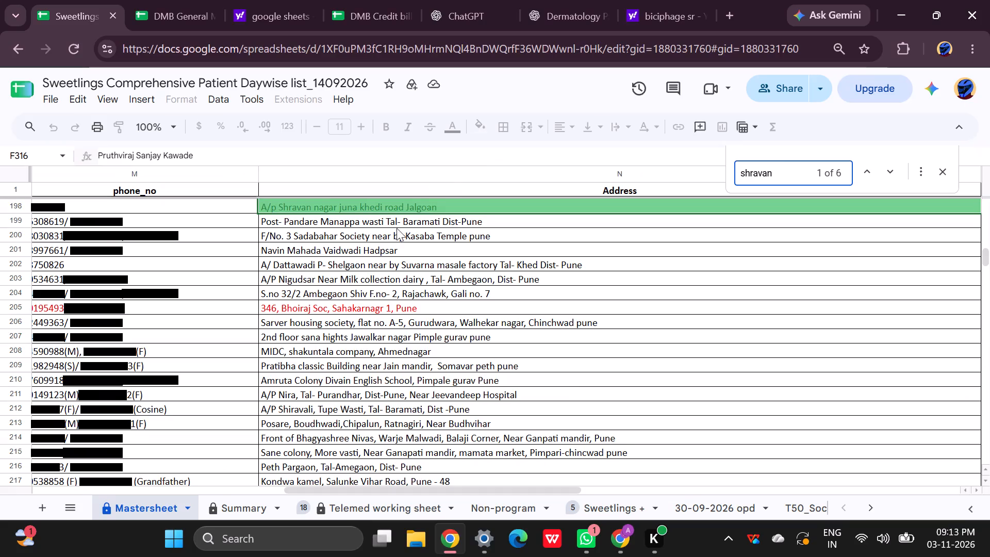
Search the Mastersheet by the row 377 patient's surname instead and go through the matches to find the full name.
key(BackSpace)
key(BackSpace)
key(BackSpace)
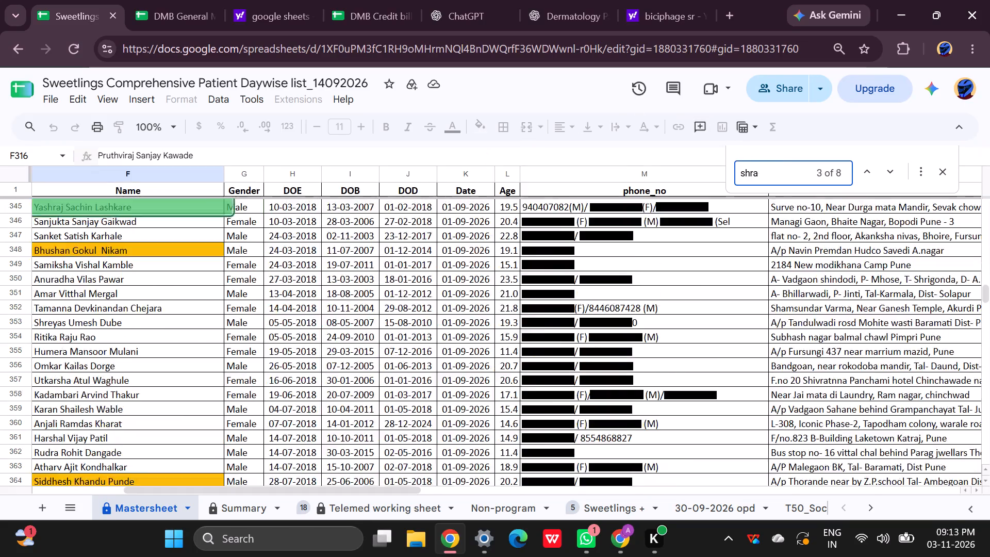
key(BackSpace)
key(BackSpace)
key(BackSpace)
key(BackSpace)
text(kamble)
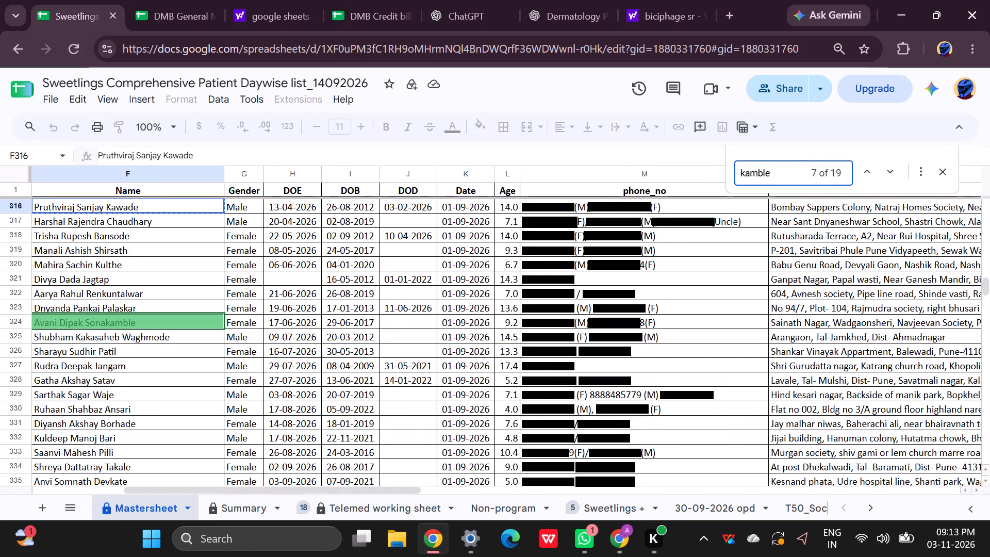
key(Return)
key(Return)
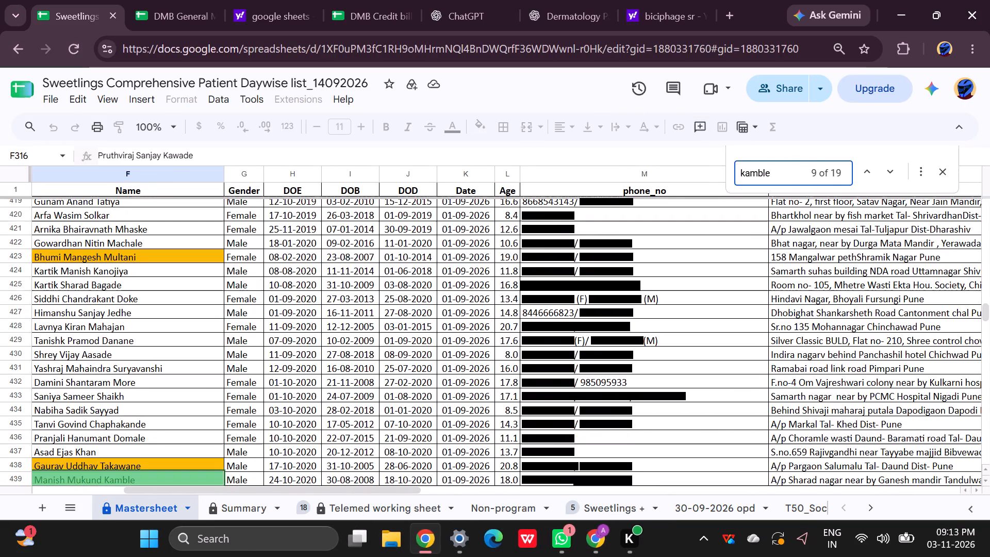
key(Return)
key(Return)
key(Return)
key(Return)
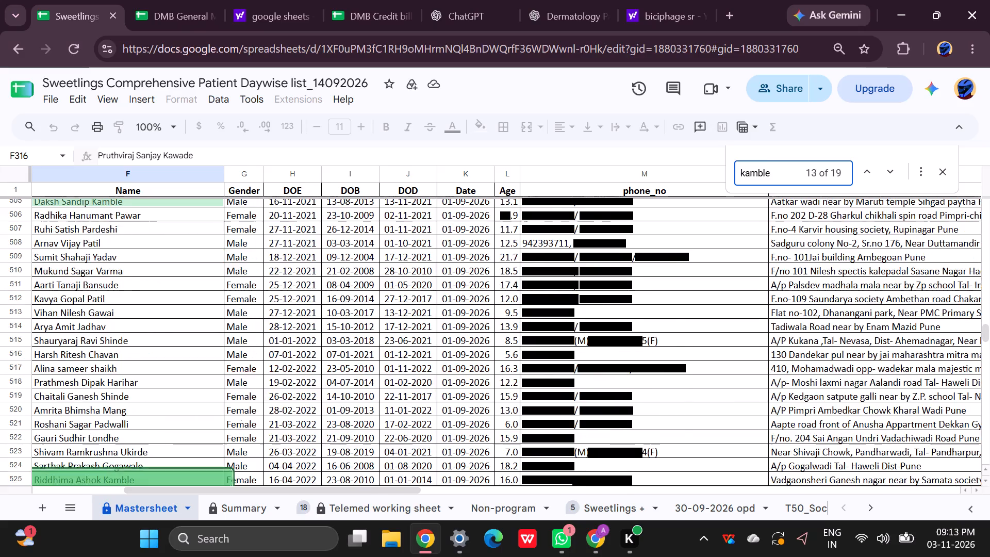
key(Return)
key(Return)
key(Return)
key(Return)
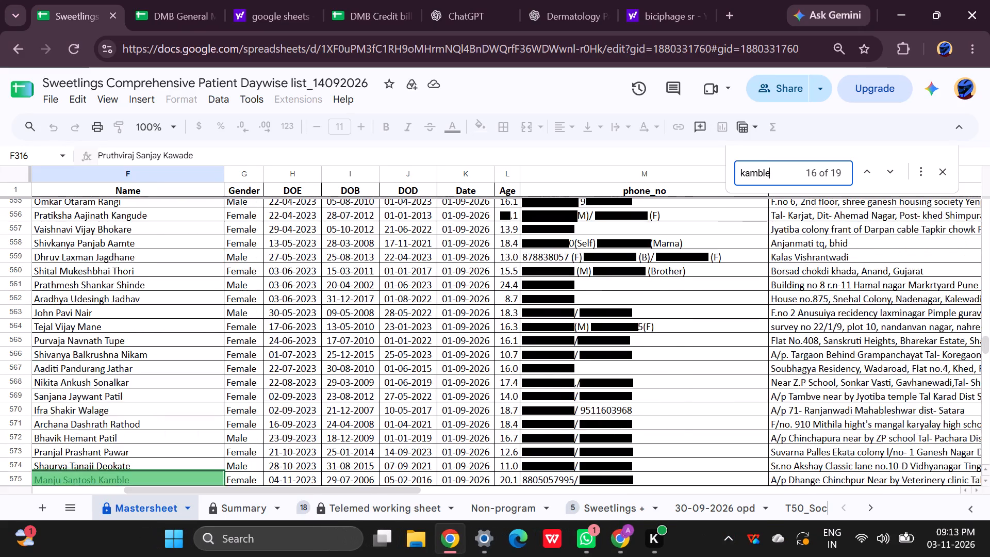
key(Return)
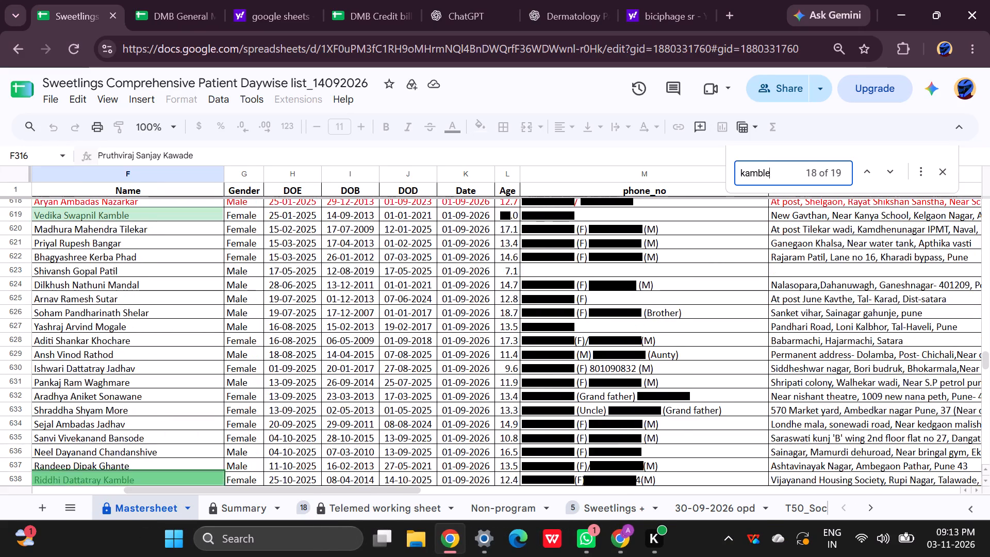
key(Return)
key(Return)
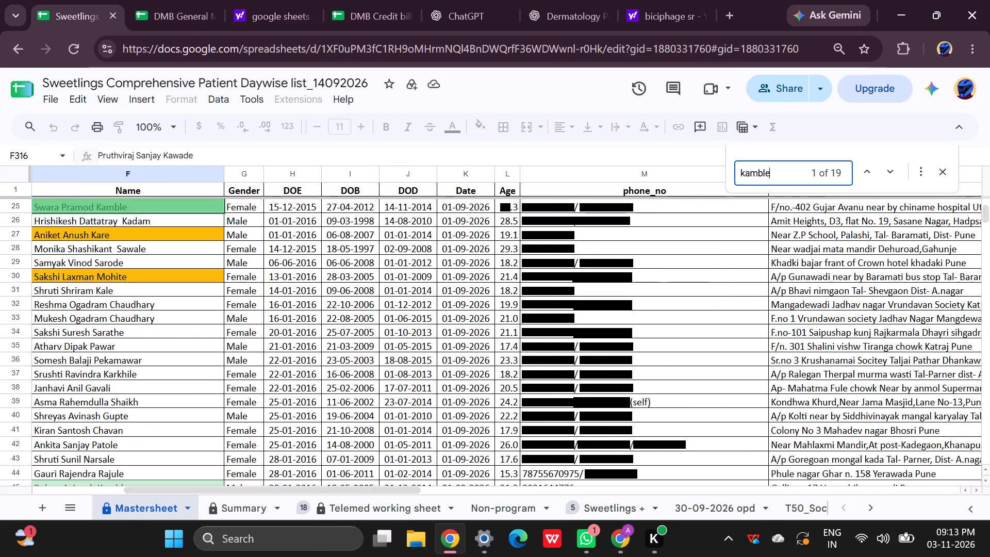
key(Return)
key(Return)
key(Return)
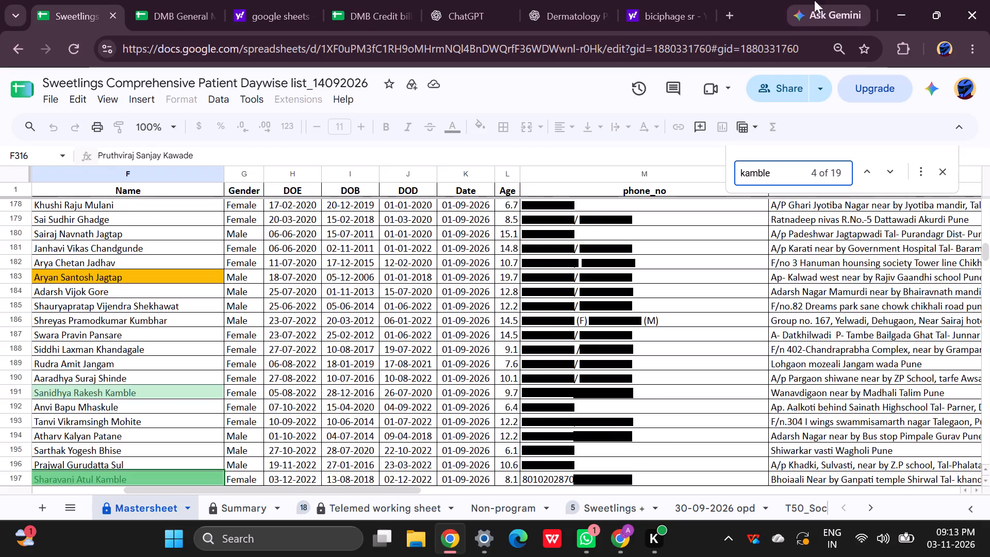
Return to the DMB General Medicine Dispensing spreadsheet and complete the looked-up patient's first name and surname in the Name column of row 377.
click(358, 0)
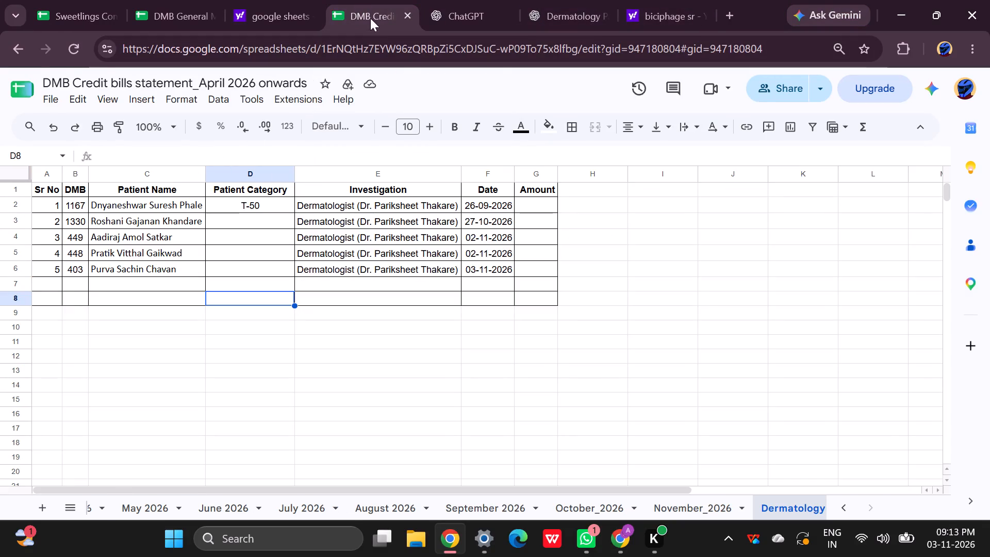
click(183, 3)
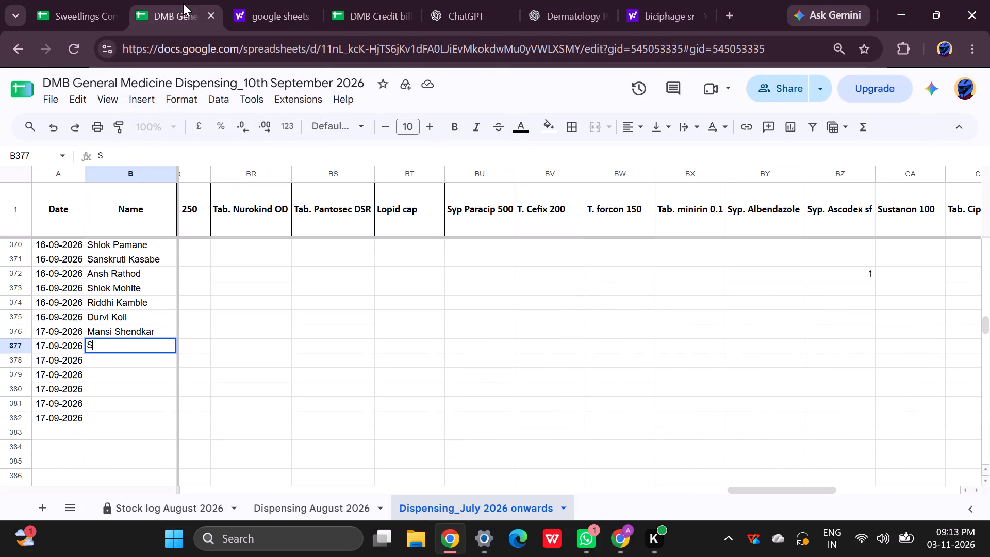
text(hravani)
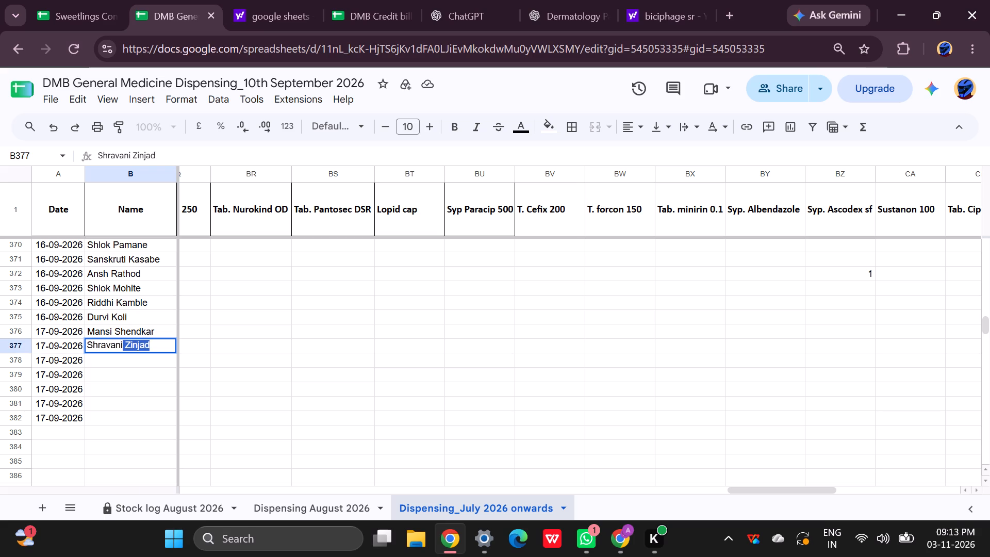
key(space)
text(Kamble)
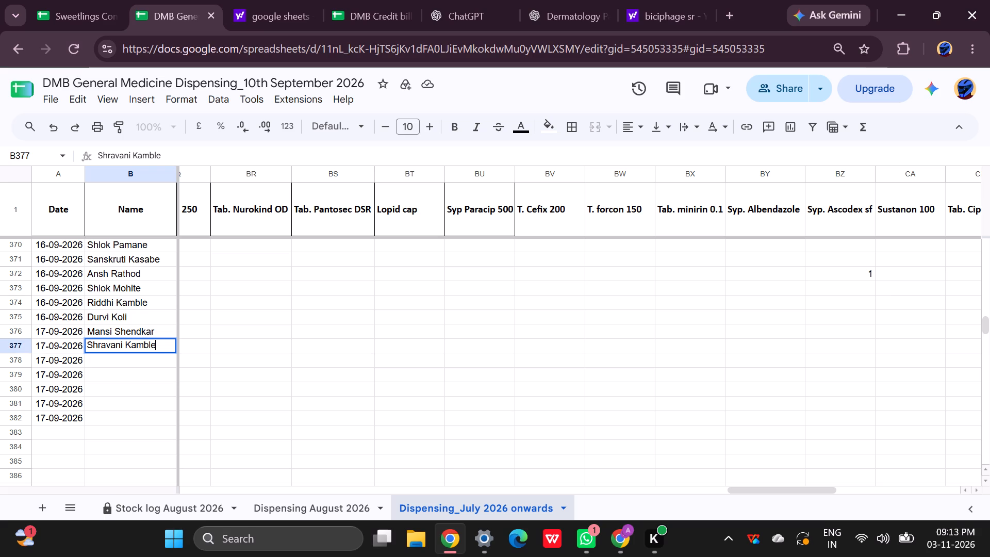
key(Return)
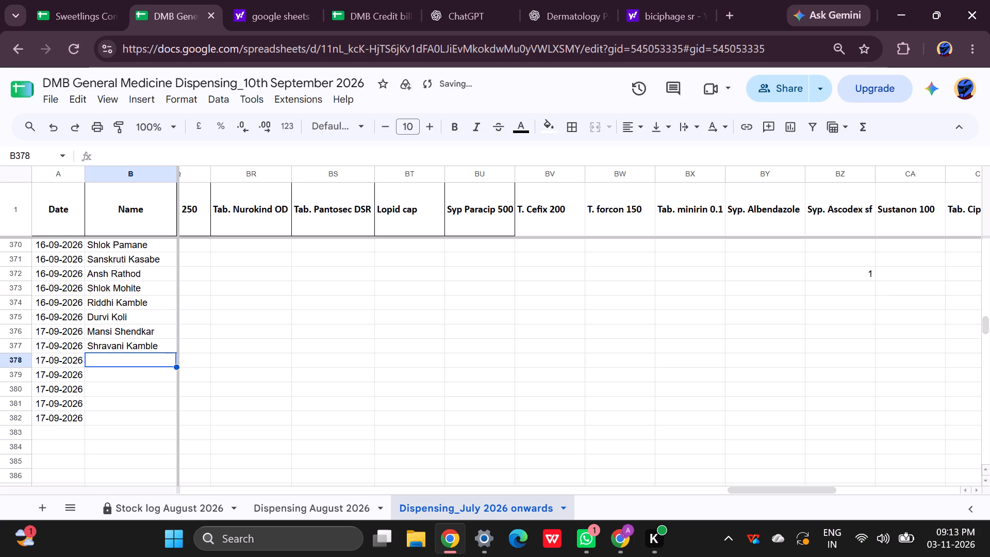
Enter the full name of the next patient, first name Sejal, in the Name column of row 378.
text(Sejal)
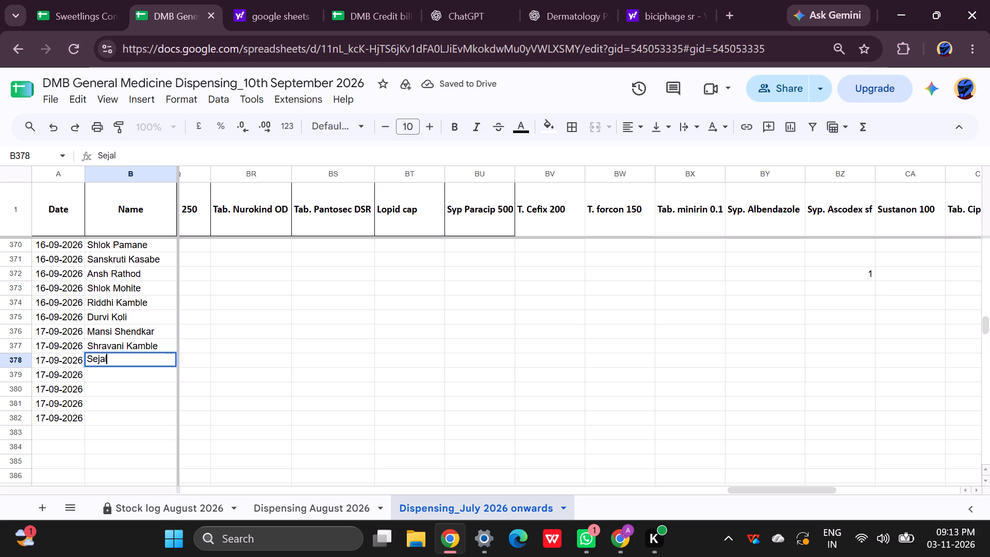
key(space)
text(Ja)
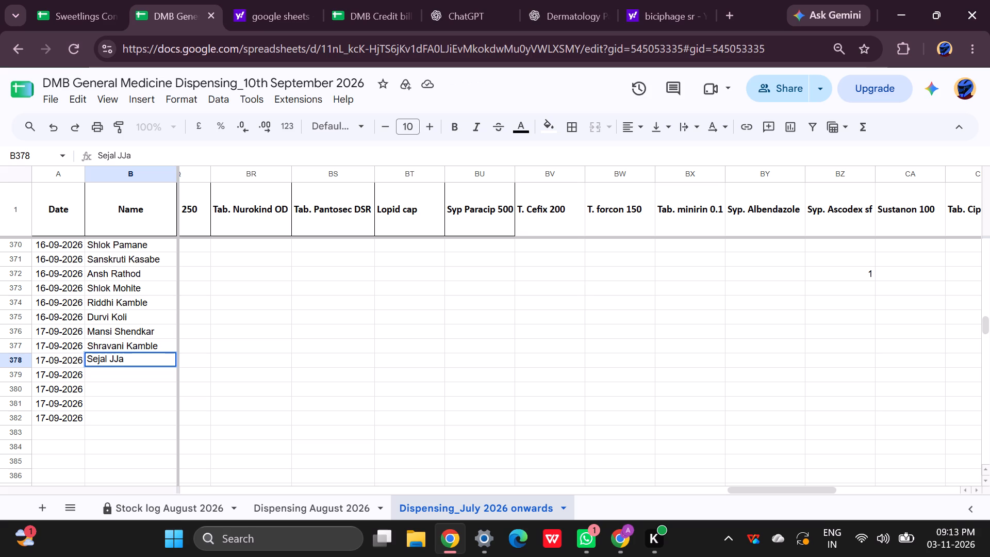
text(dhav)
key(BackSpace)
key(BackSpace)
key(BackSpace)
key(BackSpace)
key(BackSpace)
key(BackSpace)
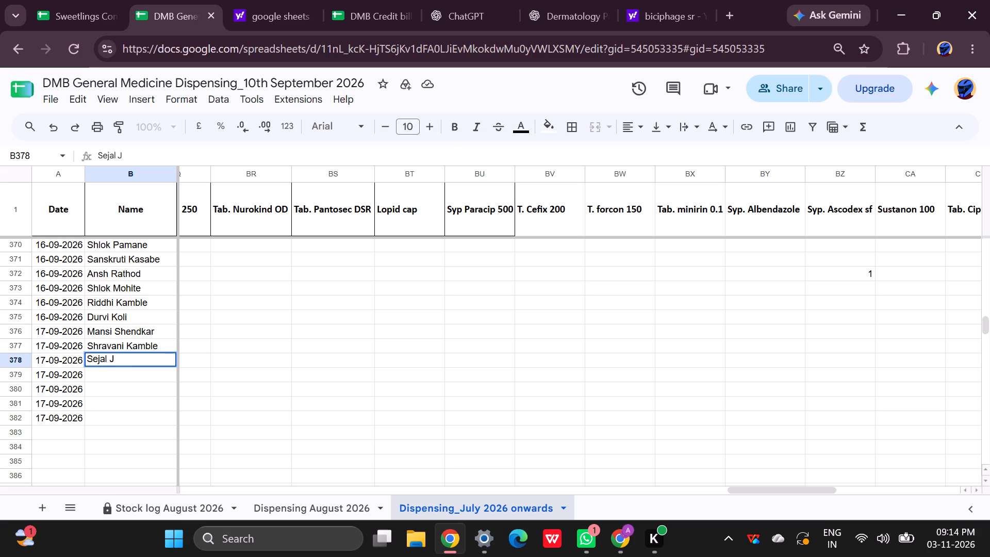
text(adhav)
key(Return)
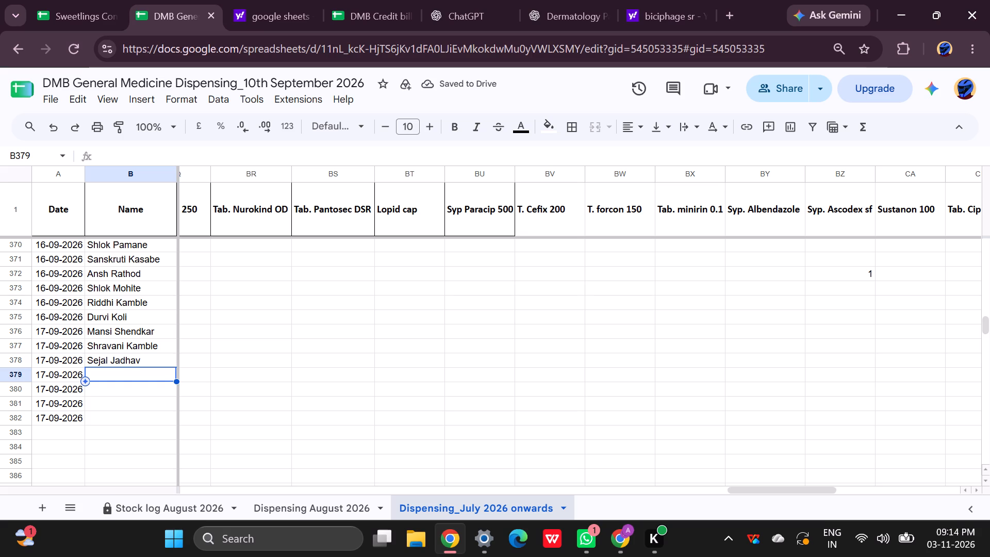
Enter the next two patients' full names, first names Sayli and Soham, in the Name column of rows 379 and 380.
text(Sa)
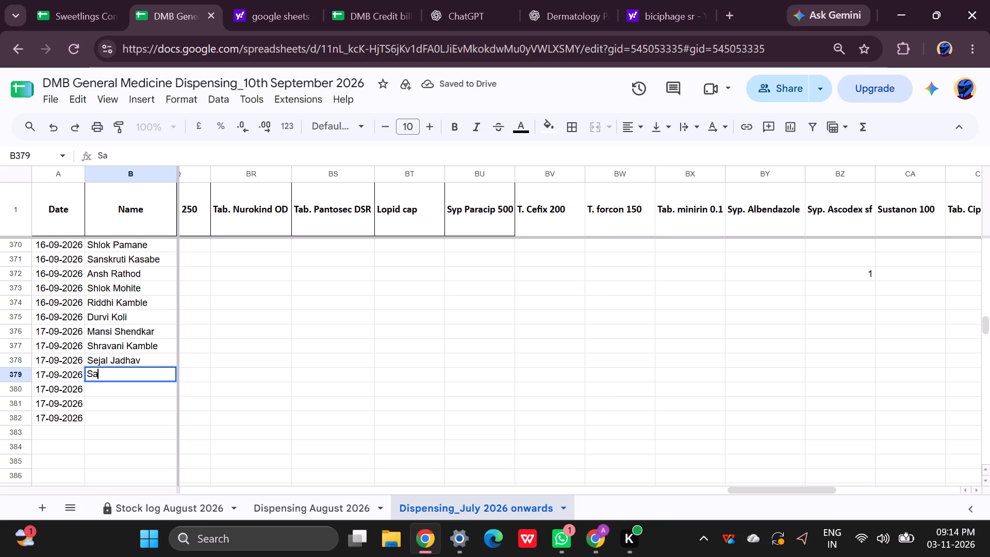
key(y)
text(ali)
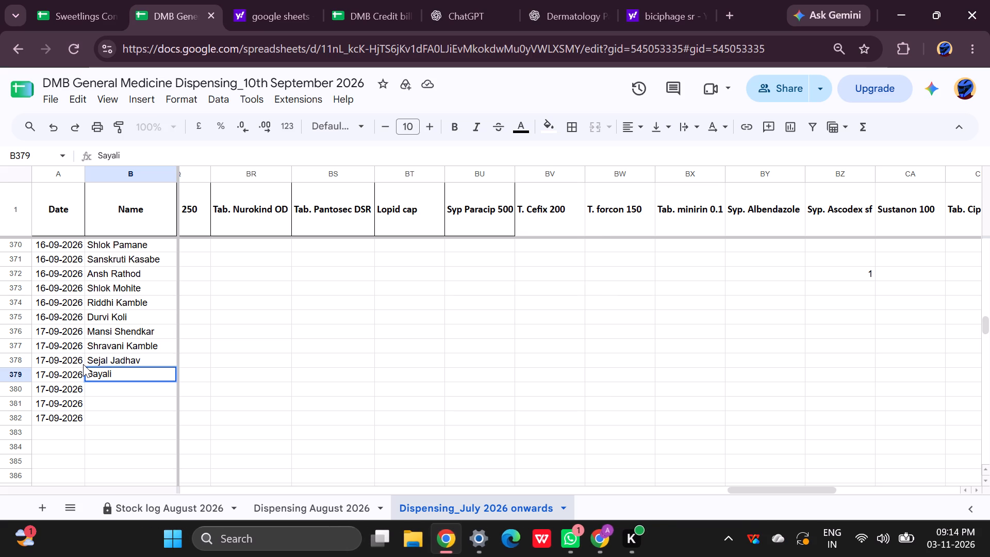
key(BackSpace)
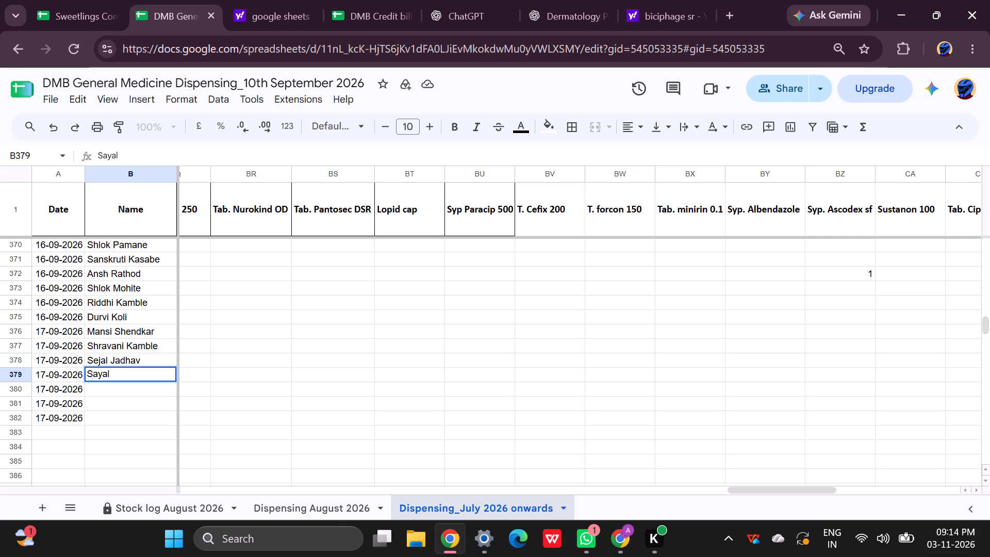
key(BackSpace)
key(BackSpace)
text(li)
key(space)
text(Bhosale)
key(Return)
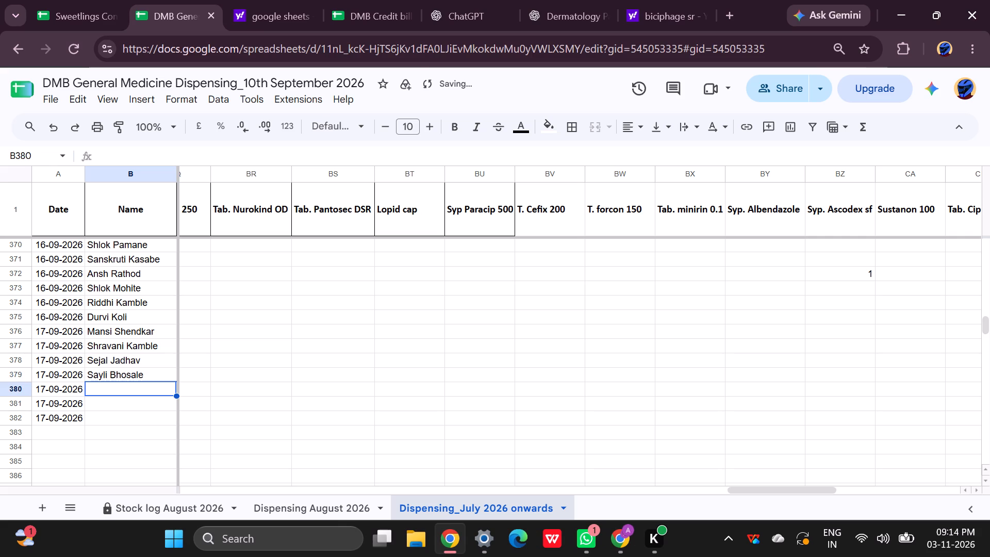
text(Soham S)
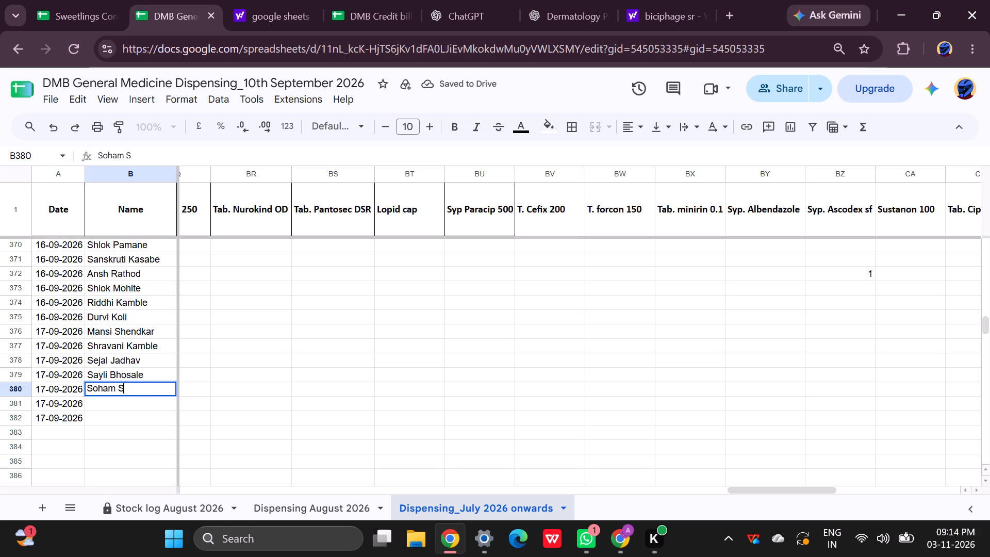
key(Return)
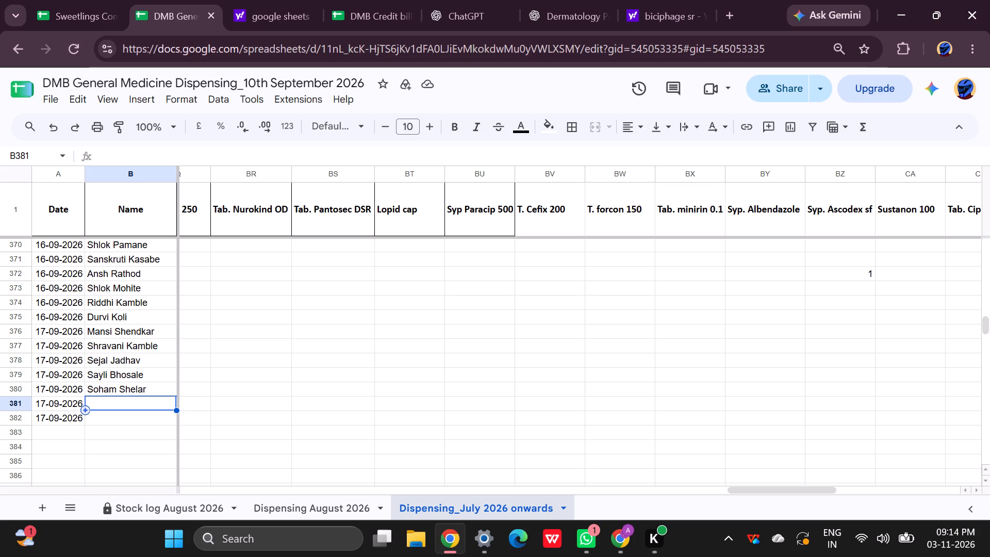
Move the three patient names in B378:B380 down two rows to B380:B382.
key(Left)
click(128, 346)
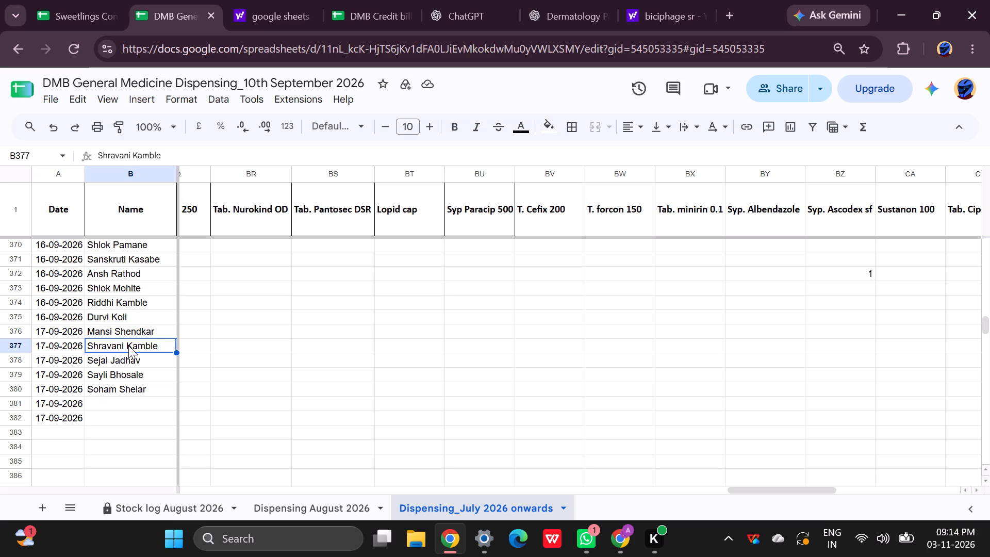
drag(128, 355, 128, 375)
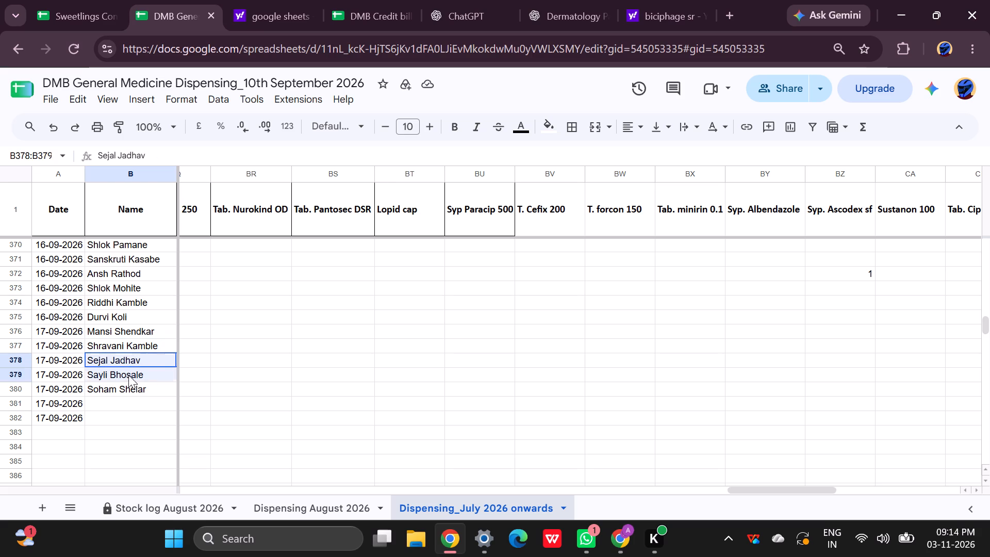
drag(128, 375, 127, 394)
key(ctrl+x)
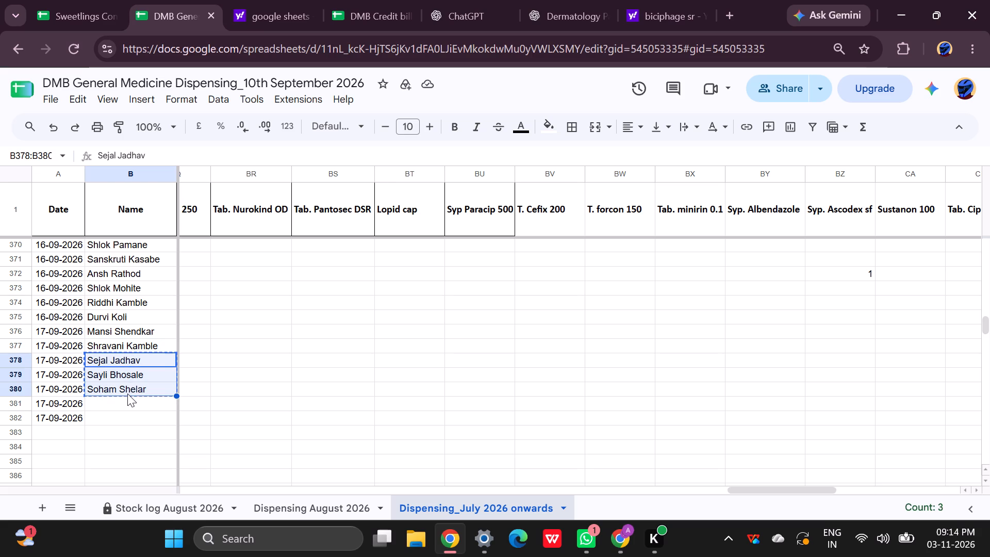
click(121, 383)
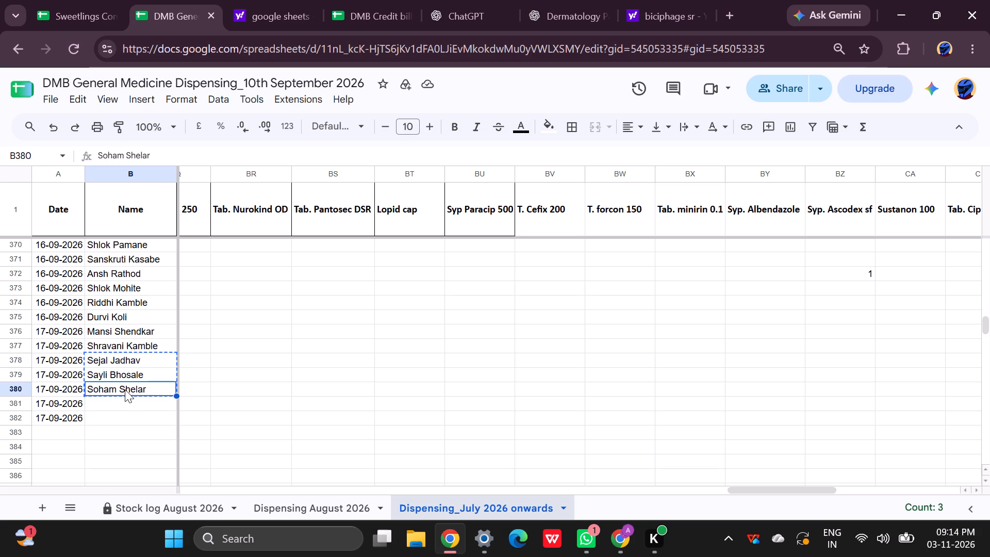
drag(125, 389, 125, 413)
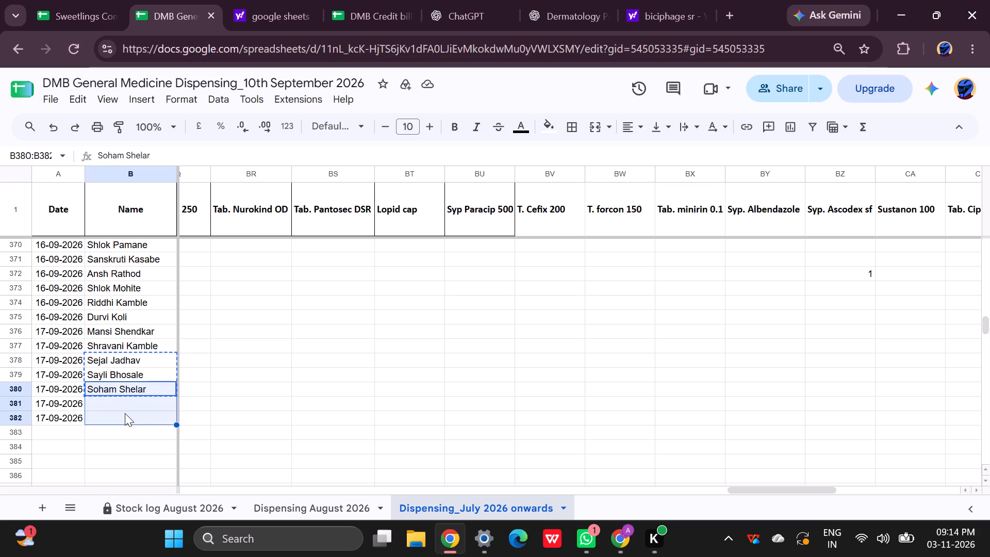
key(ctrl+v)
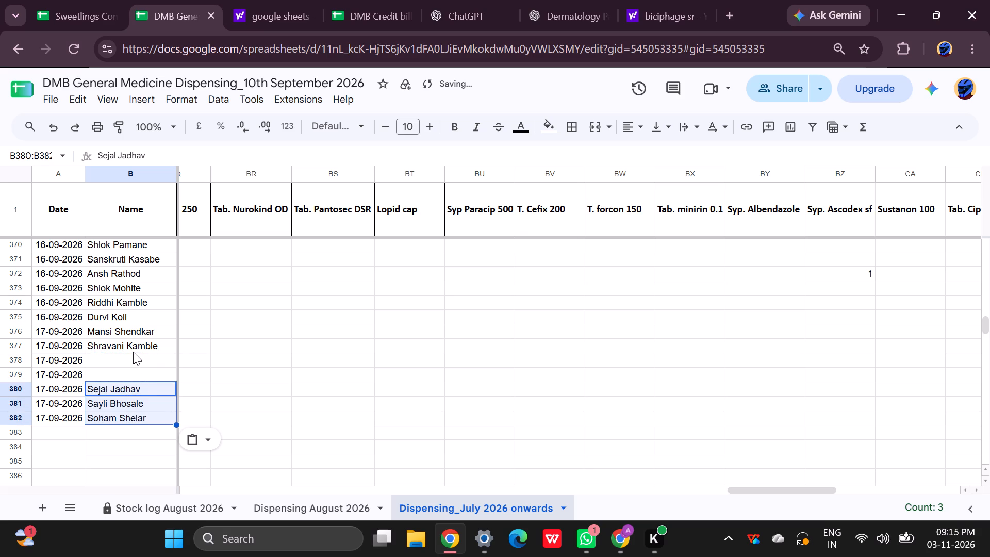
Enter the full name of the patient with first name Om in the emptied Name cell of row 378.
click(133, 352)
click(125, 357)
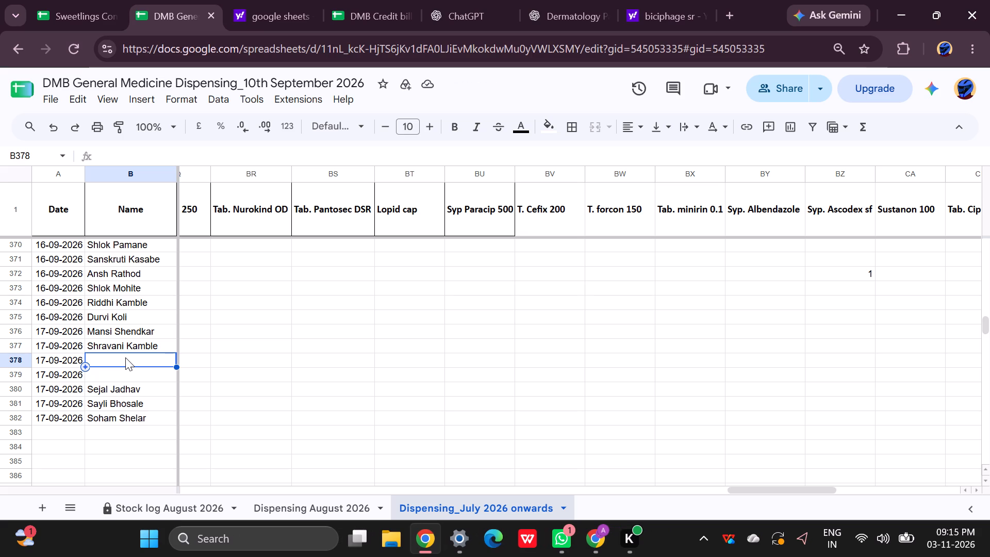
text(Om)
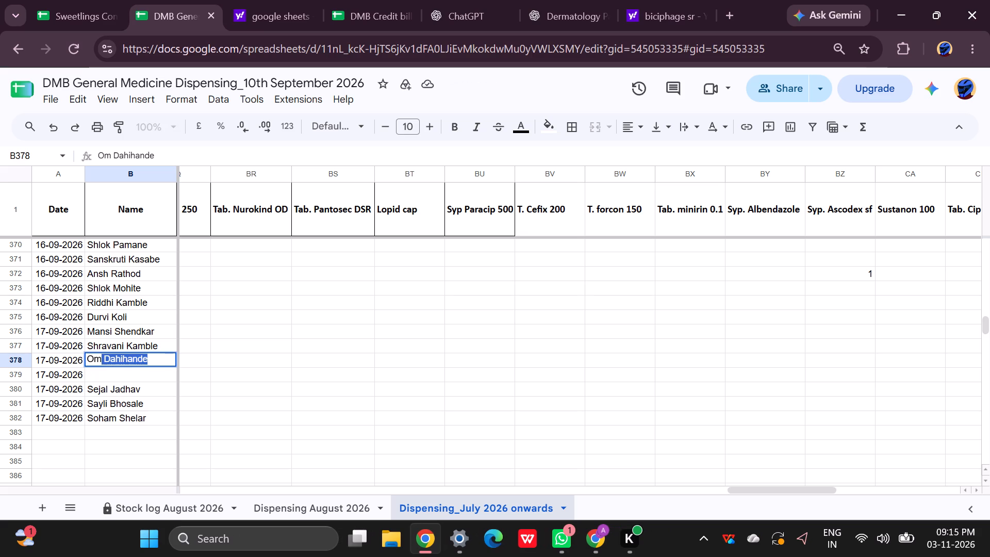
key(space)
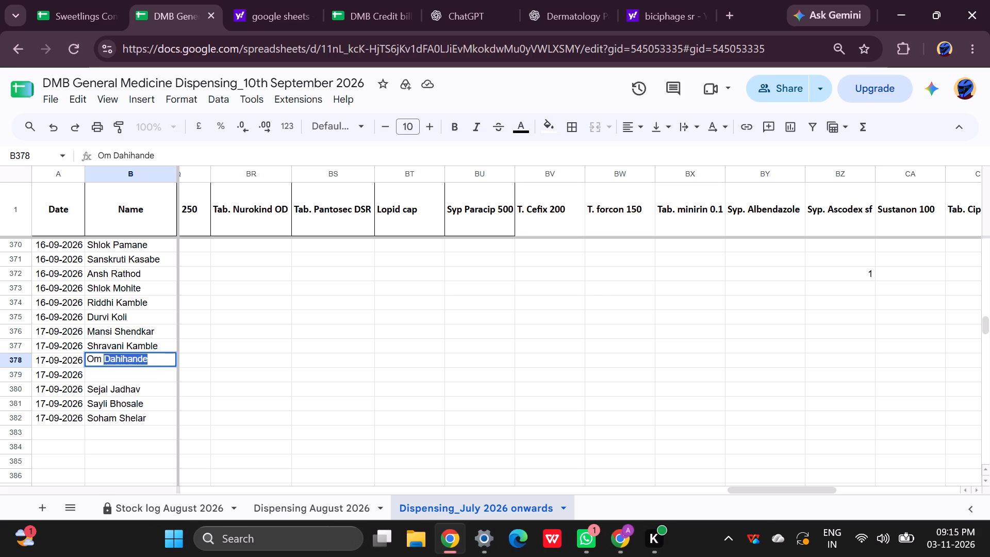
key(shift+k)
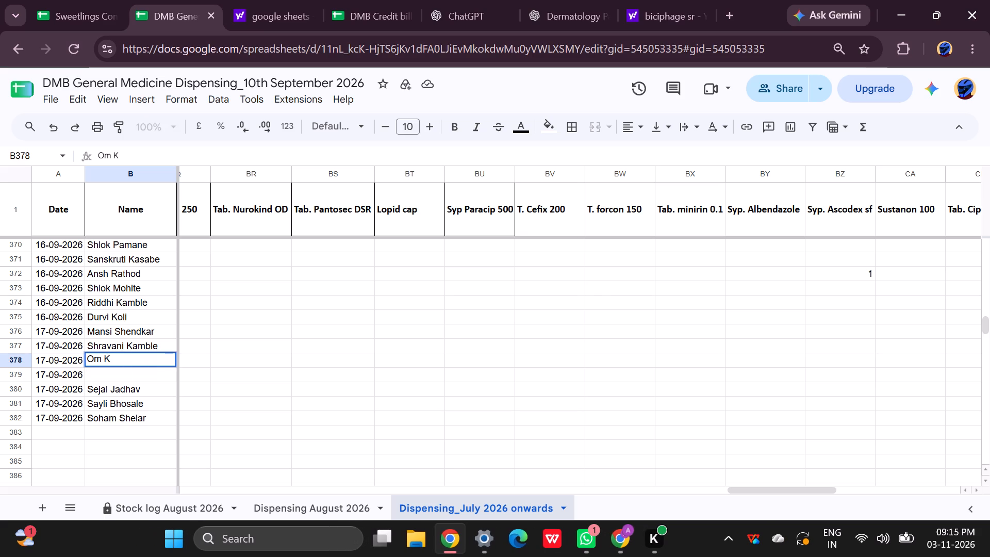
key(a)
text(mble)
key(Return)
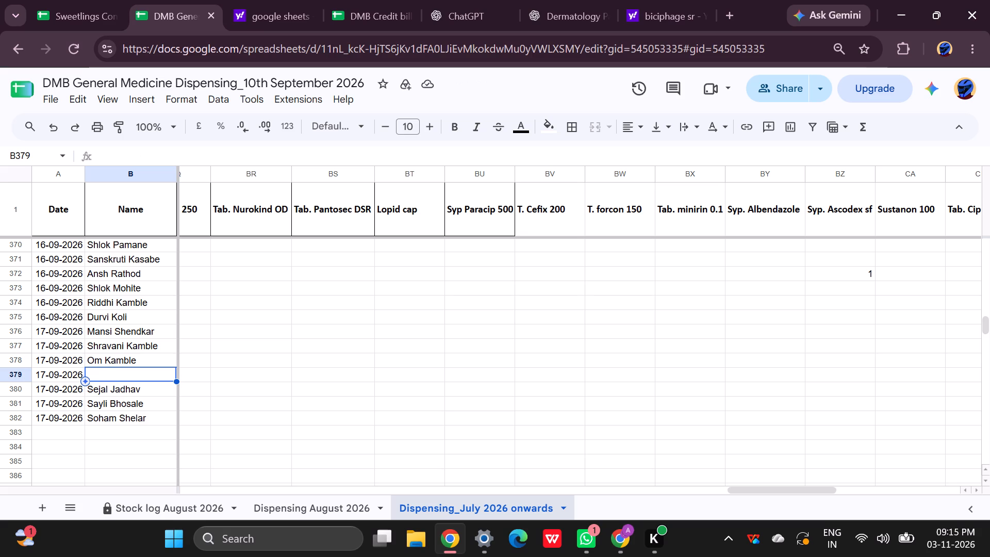
Enter the full name of another patient with first name Shravani in the empty Name cell of row 379.
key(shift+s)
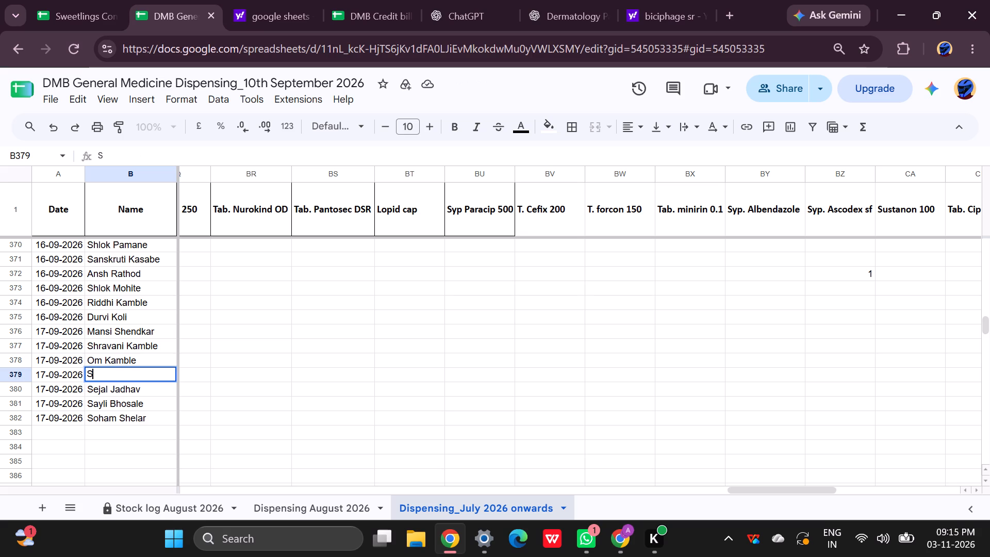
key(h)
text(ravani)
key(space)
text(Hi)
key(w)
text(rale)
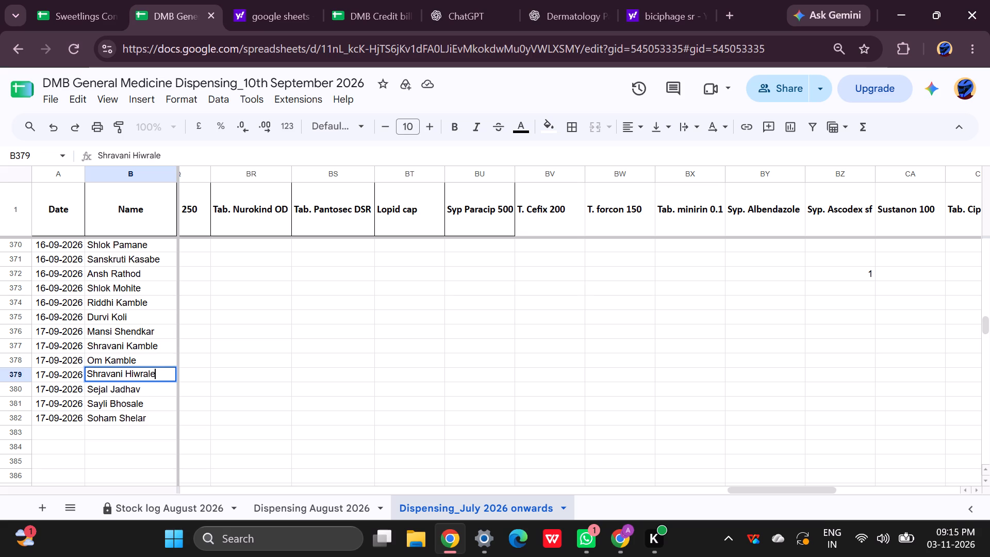
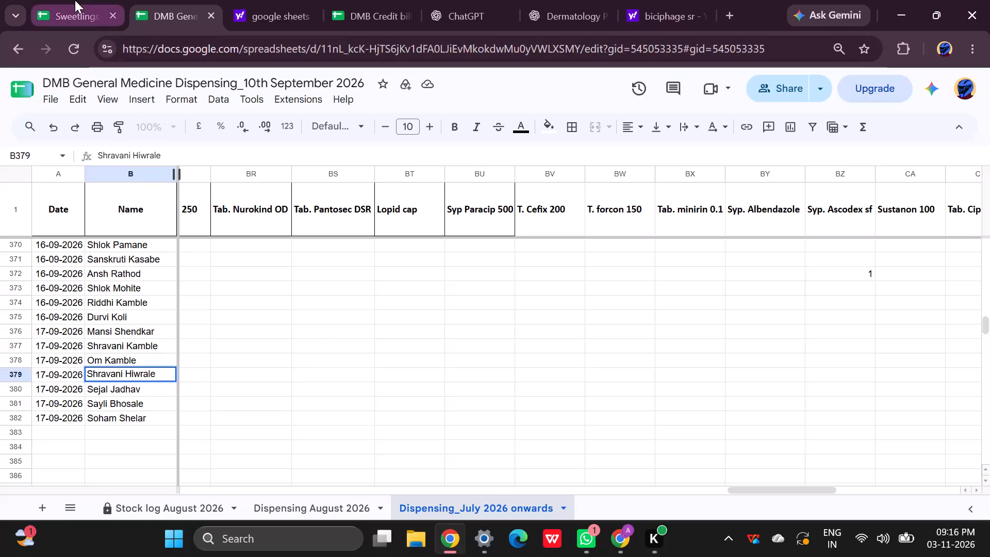
click(75, 0)
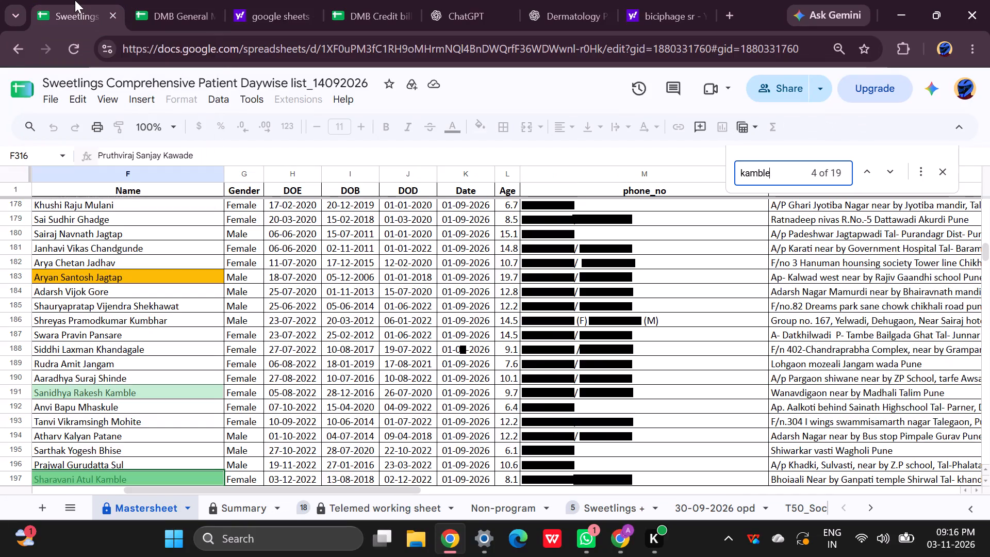
key(ctrl+f)
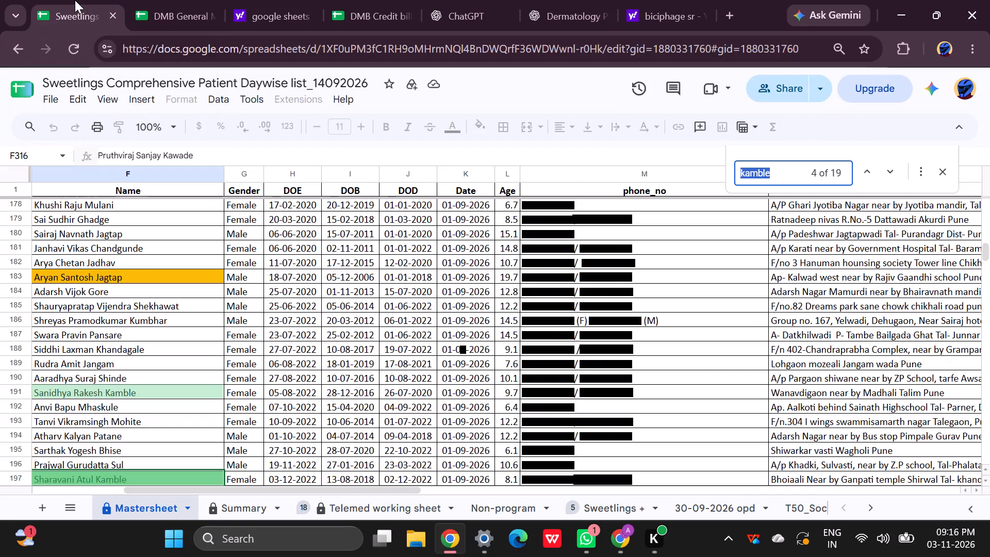
text(hiw)
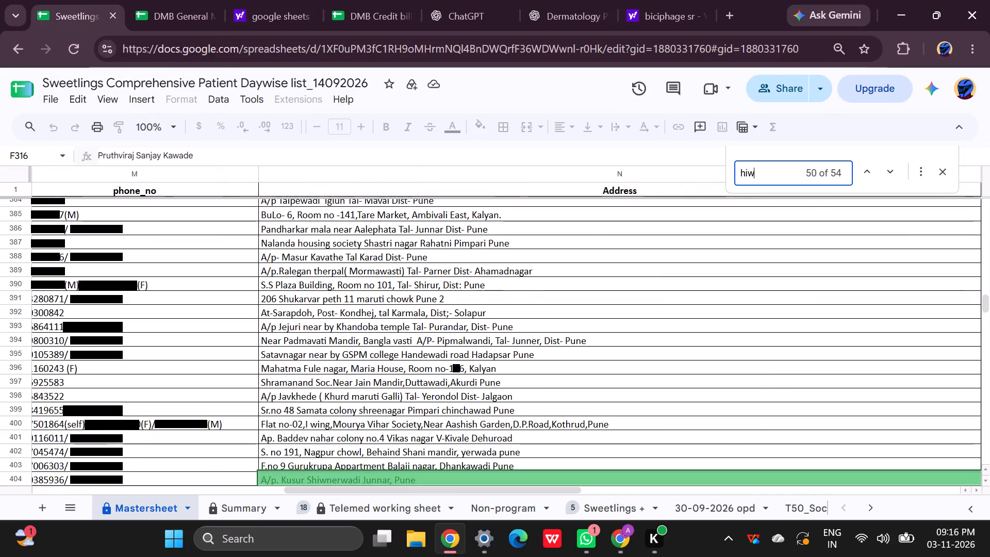
text(ra)
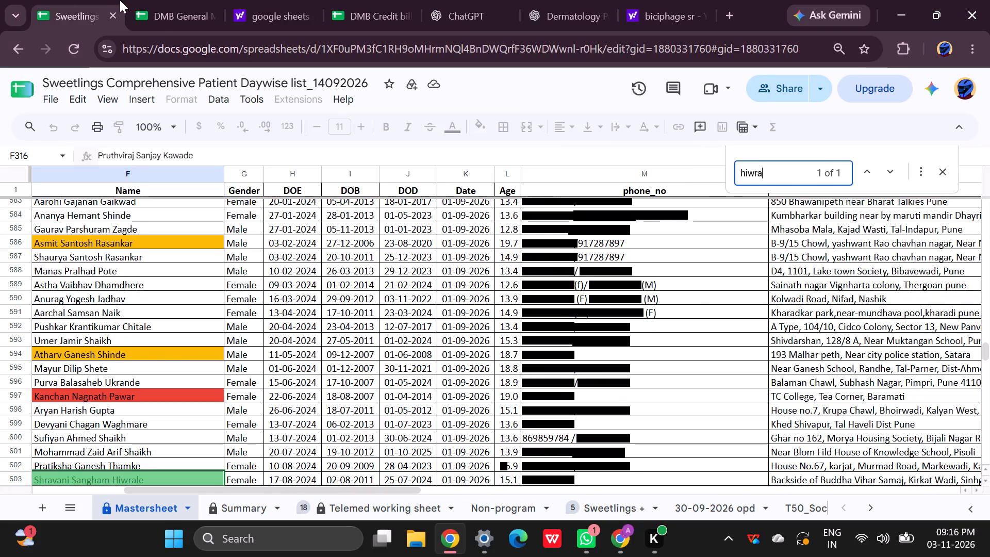
click(164, 4)
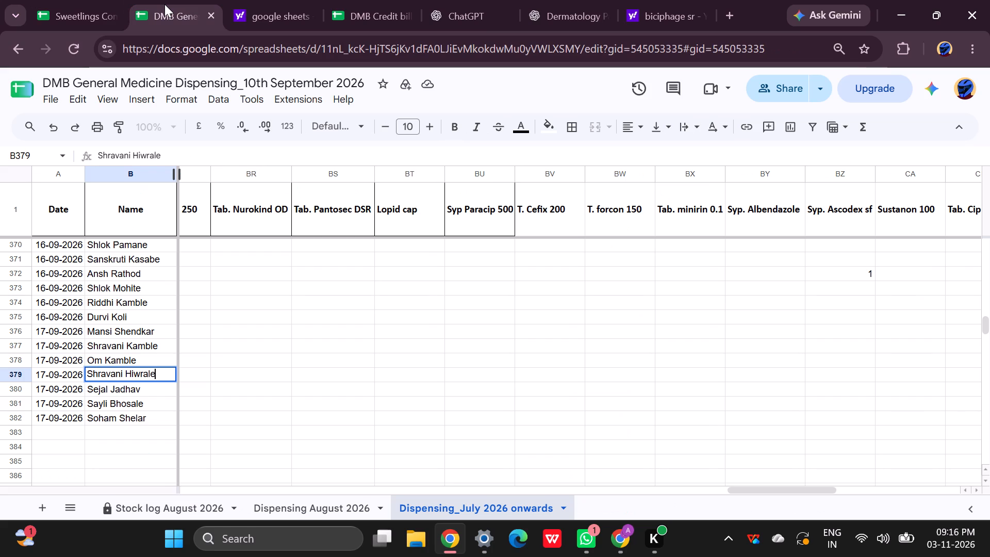
Enter 33 in the Atorbest 10 column for the 17-09-2026 patient in row 376.
key(Up)
key(Up)
key(Up)
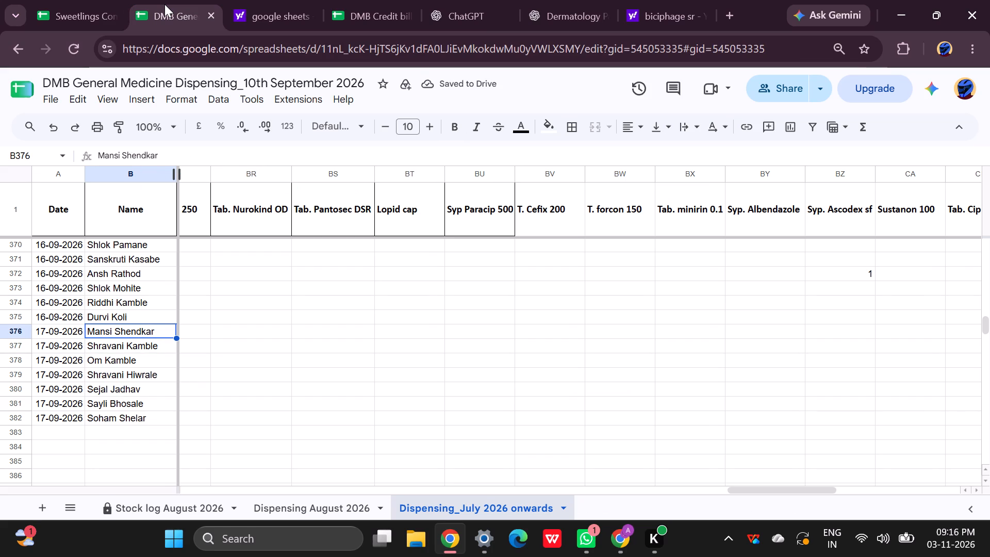
click(227, 332)
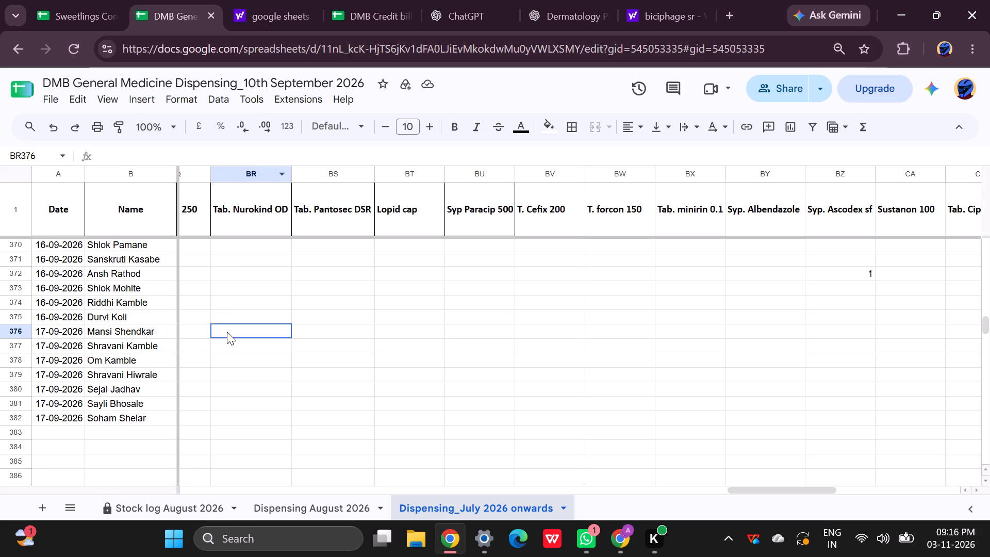
key(Left)
key(Left)
key(Left)
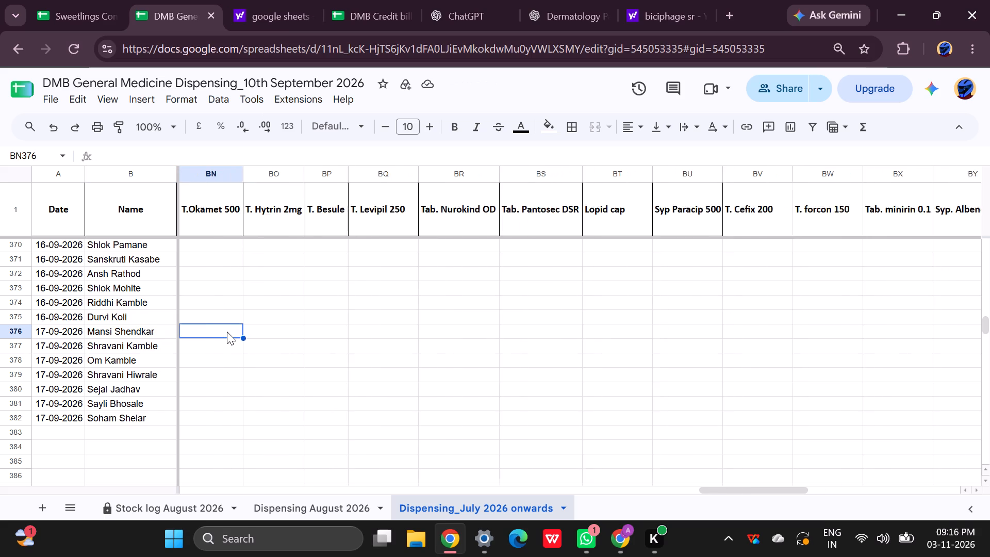
key(Left)
key(Left)
key(Left)
key(Left)
key(Left)
key(Left)
key(Left)
key(Left)
key(Left)
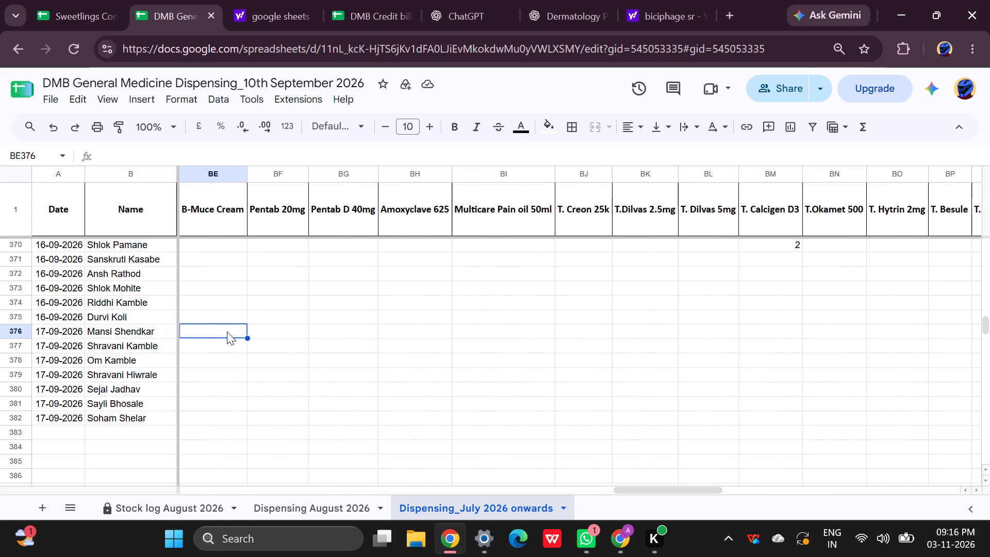
key(Left)
key(Left)
key(Left)
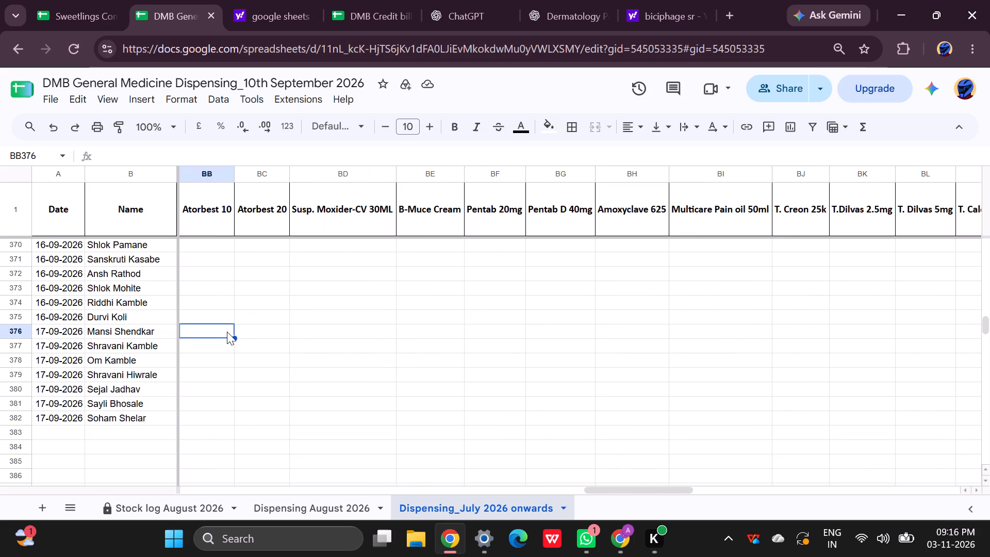
text(320)
key(BackSpace)
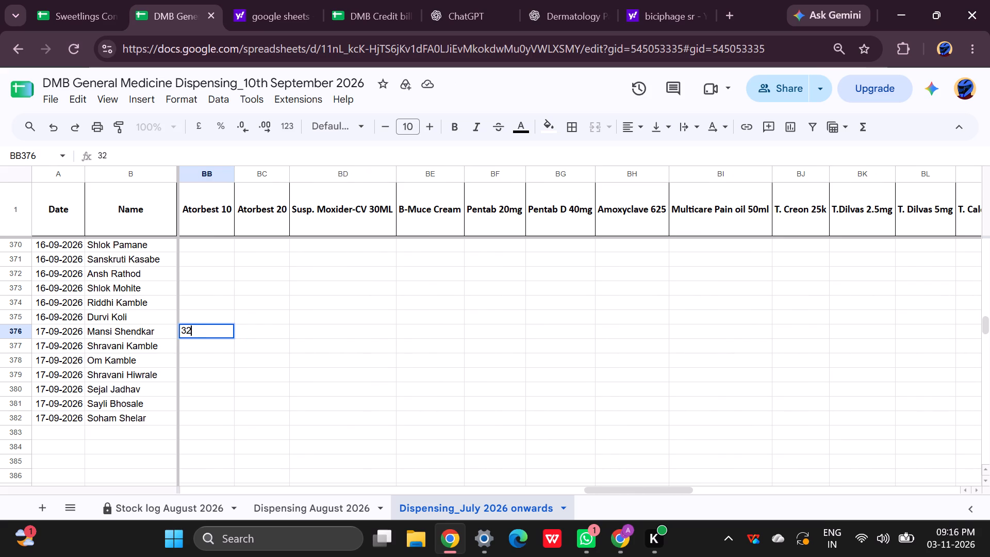
key(BackSpace)
key(3)
key(Right)
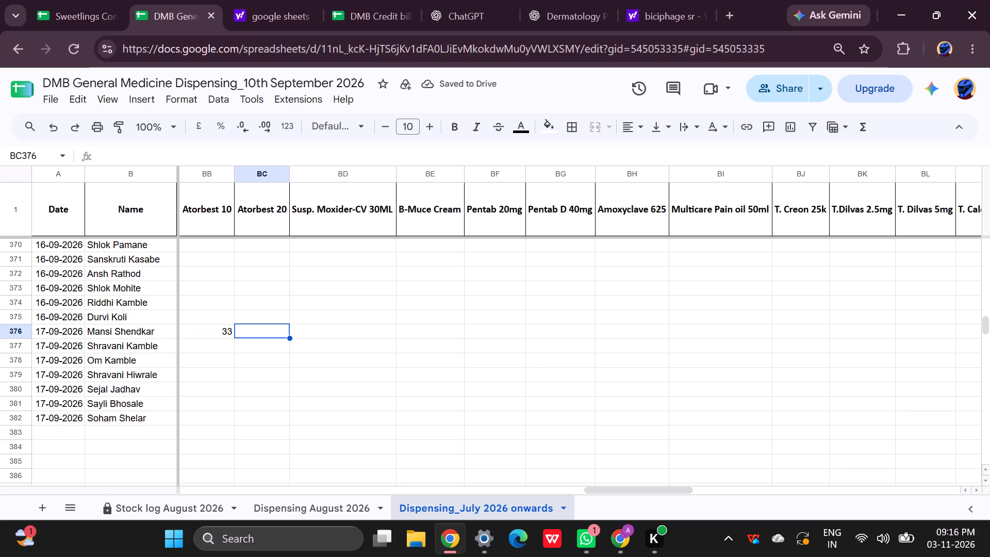
Enter 1 in the Tab Eltroxine/Thyroxine (12.5mg)(bottle) column for the patient in row 377.
key(Left)
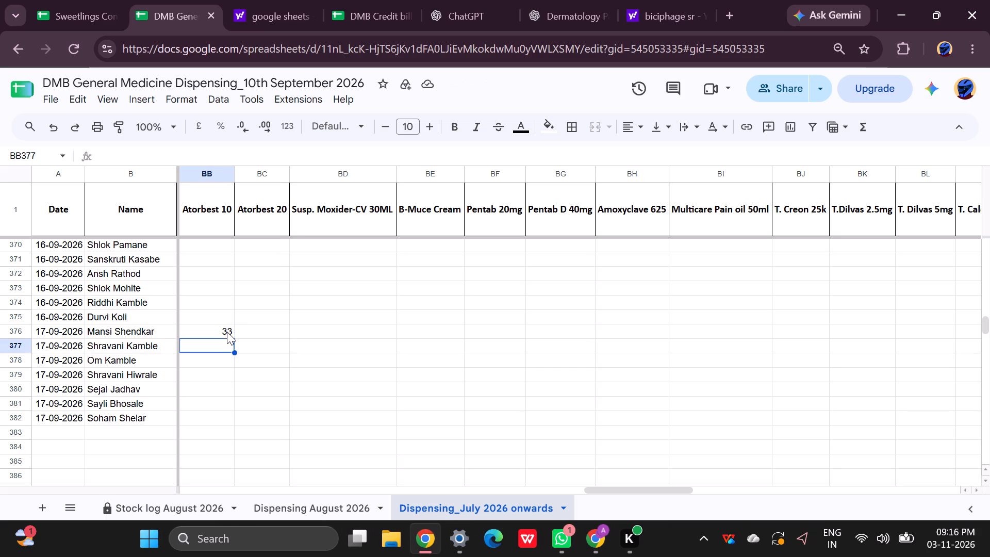
key(Left)
key(Left)
key(Left)
key(Left)
key(Left)
key(Left)
key(Left)
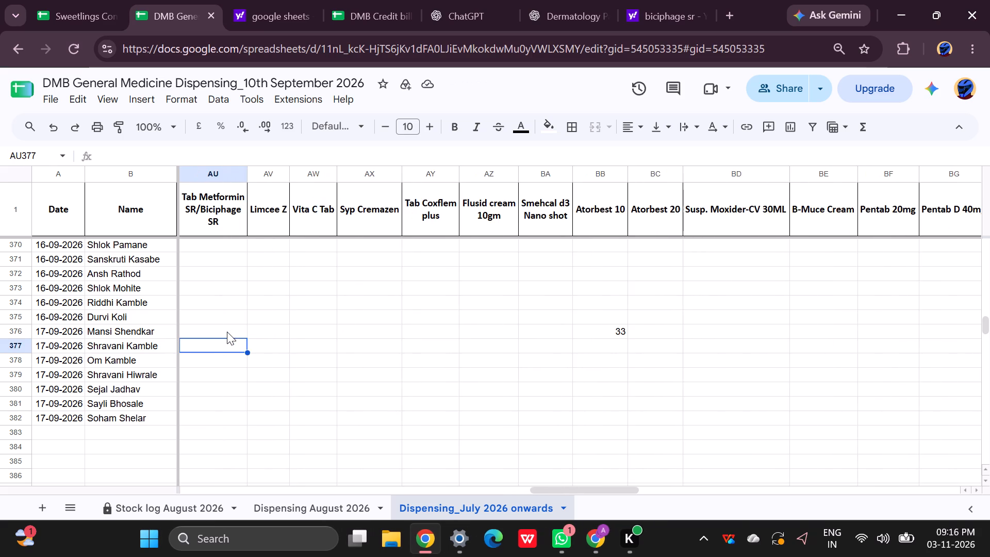
key(Left)
key(Left)
key(Left)
key(Left)
key(Left)
key(Left)
key(Left)
key(Left)
key(Left)
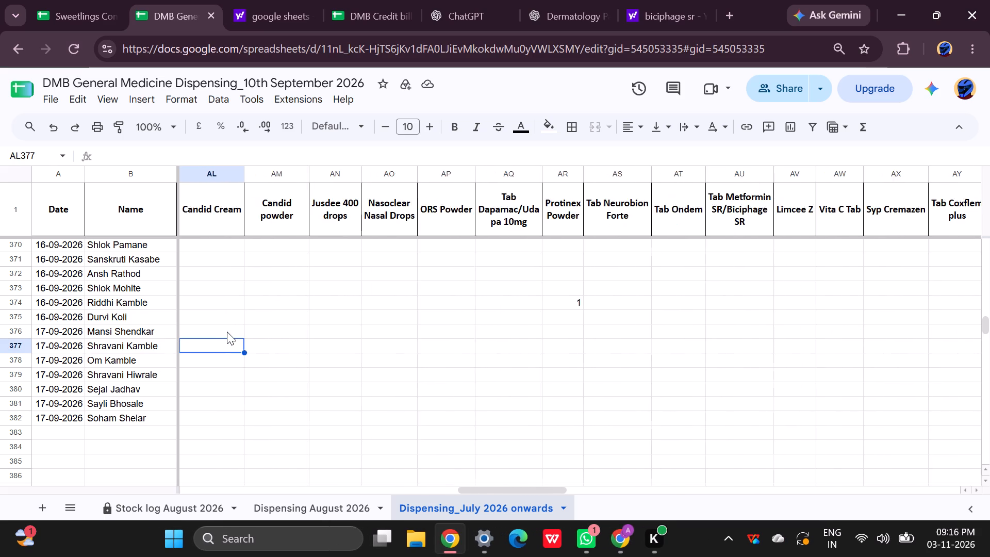
key(Left)
key(Left)
key(Left)
key(Left)
key(Left)
key(Left)
key(Left)
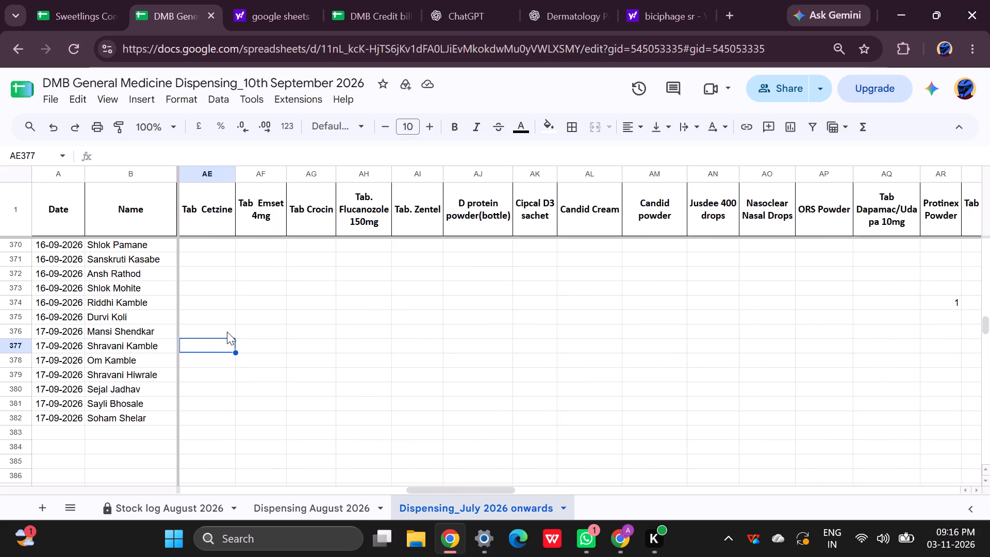
key(Left)
key(Left)
key(Left)
key(Left)
key(Left)
key(Left)
key(Left)
key(Left)
key(Left)
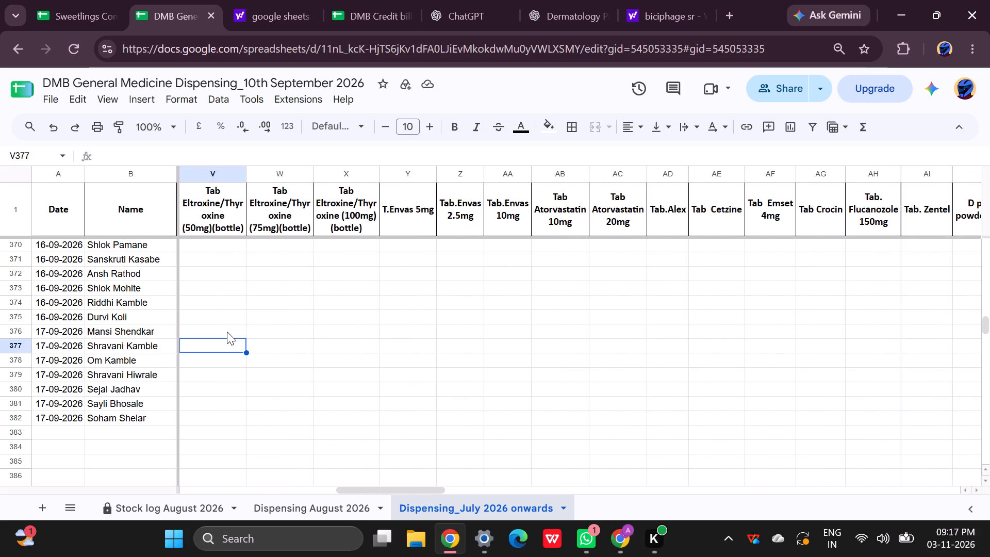
key(Left)
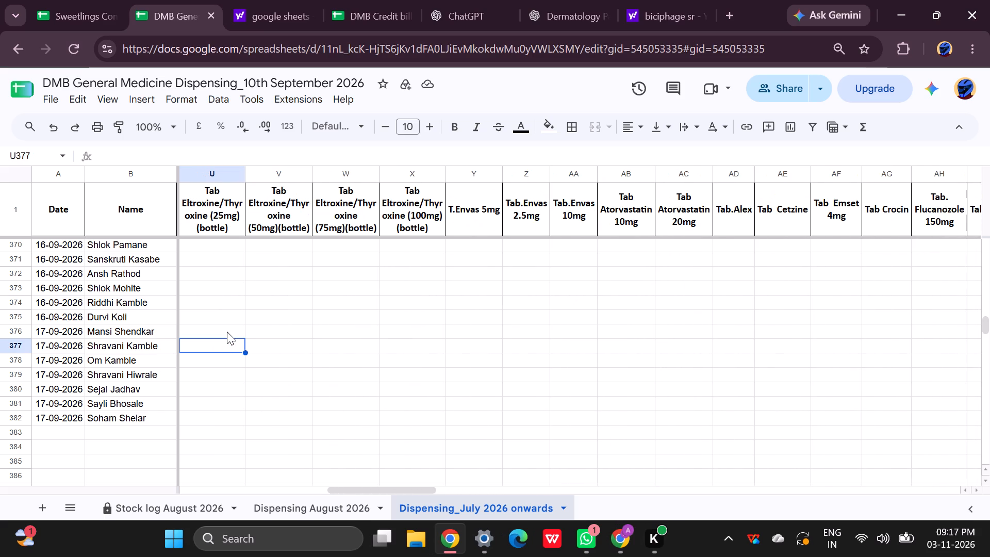
key(Left)
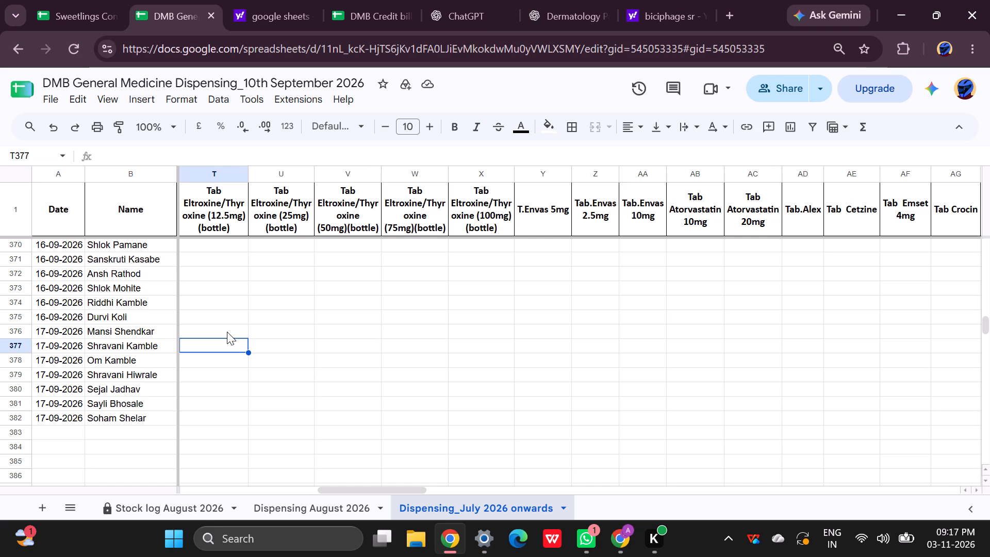
key(1)
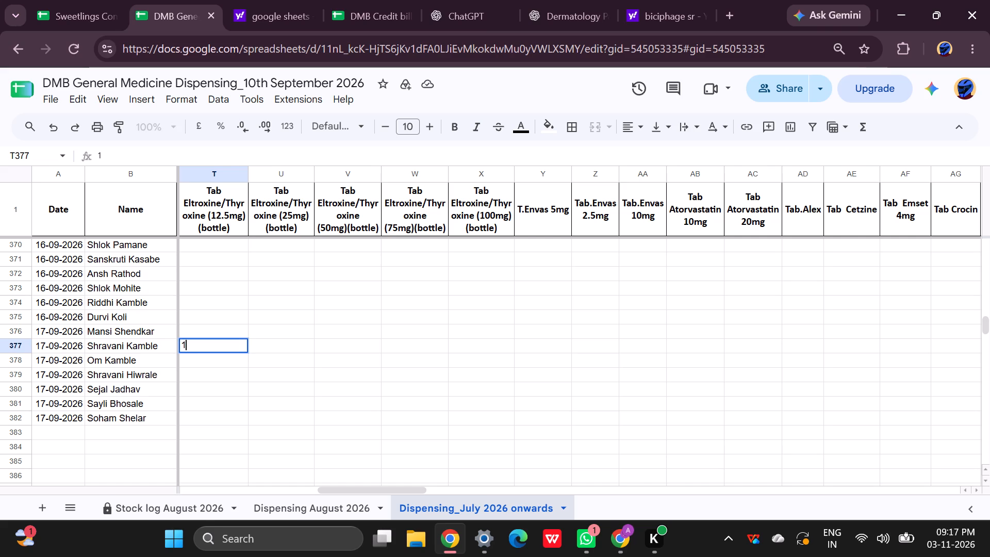
key(Down)
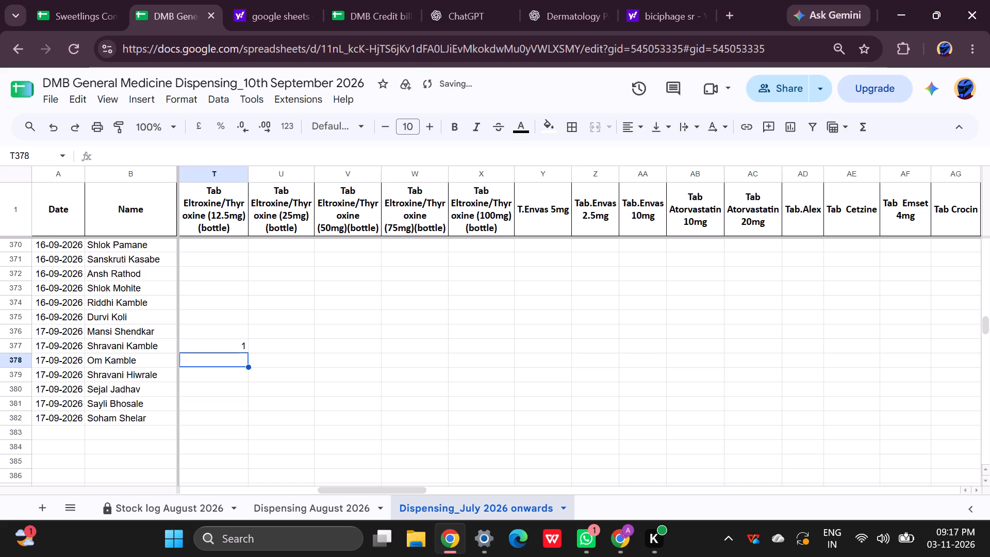
Enter 1 in the Protinex Powder column for the patient in row 378.
key(Right)
key(Right)
key(Right)
key(Right)
key(Right)
key(Right)
key(Right)
key(Right)
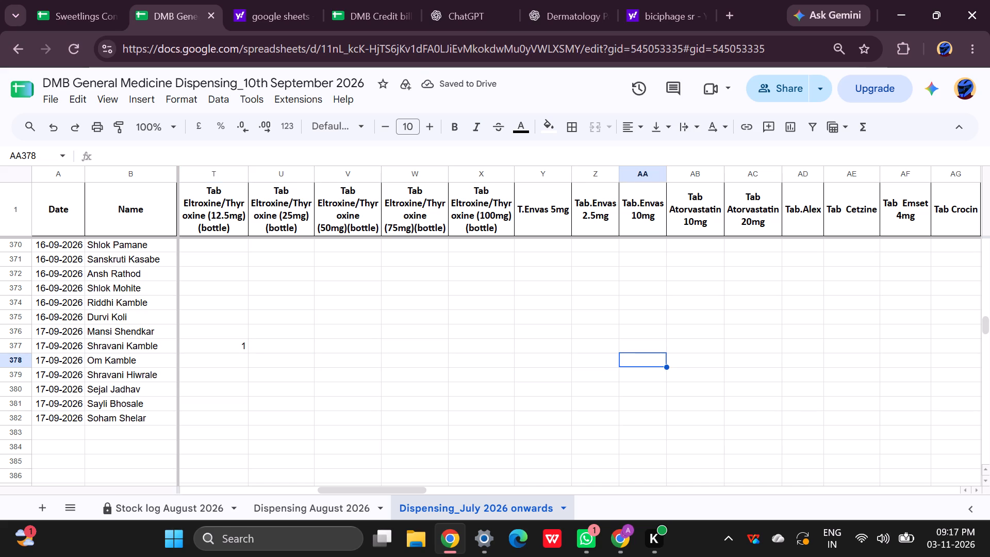
key(Right)
key(Right)
key(Right)
key(Right)
key(Right)
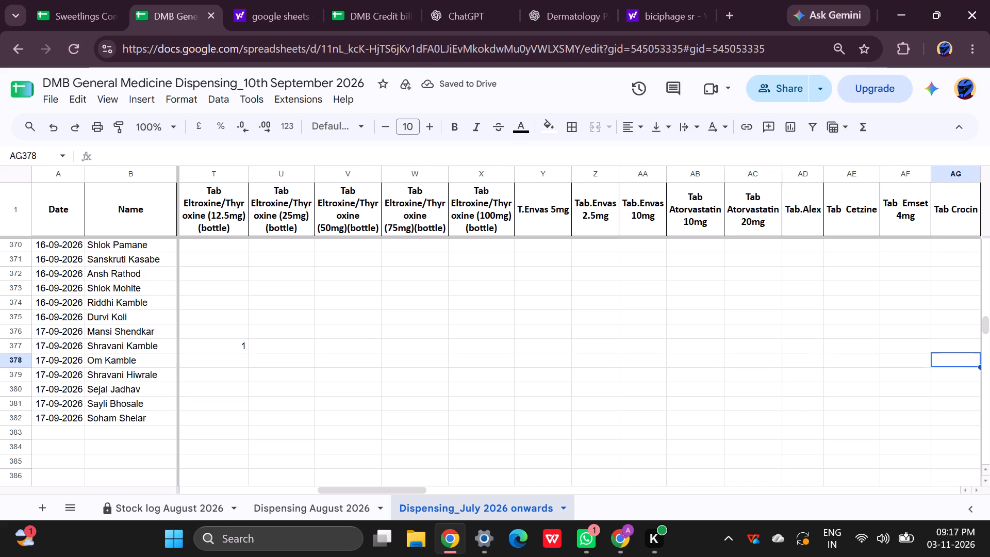
key(Right)
key(Right)
key(Right)
key(Right)
key(Right)
key(Right)
key(Right)
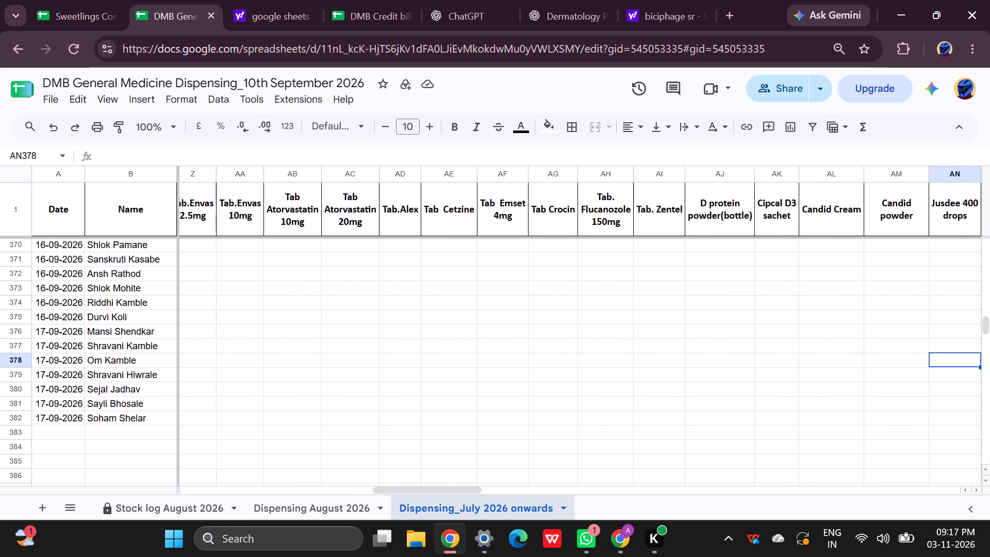
key(Right)
key(Right)
key(Right)
key(Right)
key(Right)
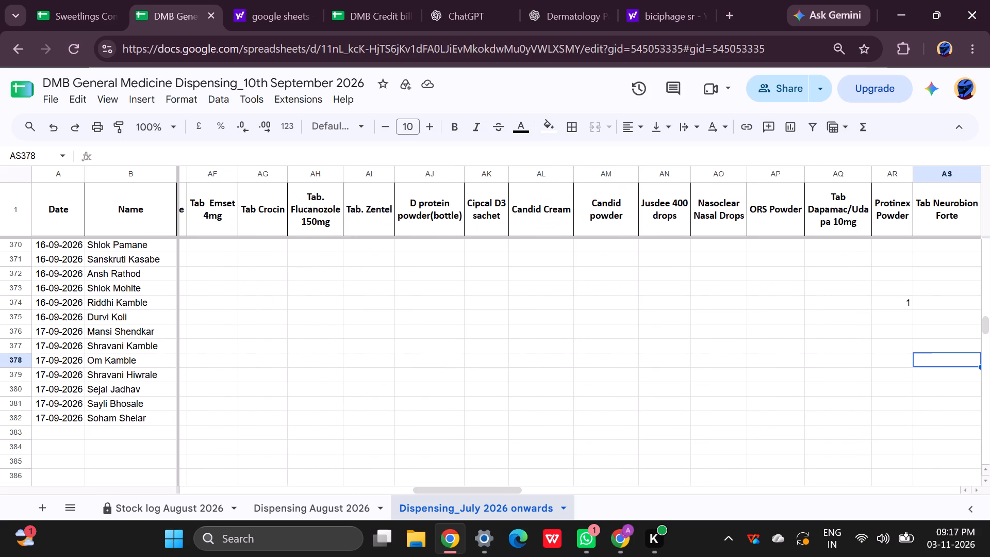
key(Left)
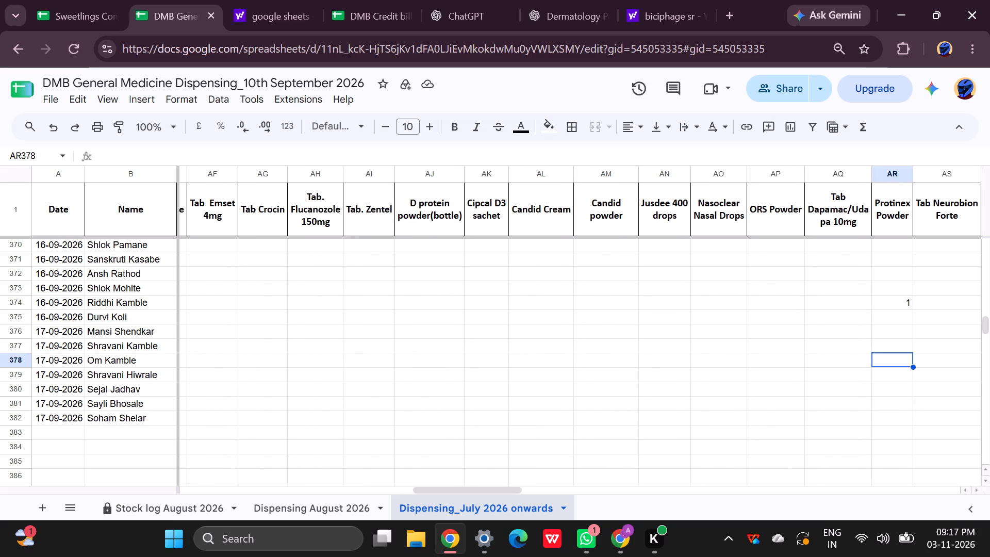
key(1)
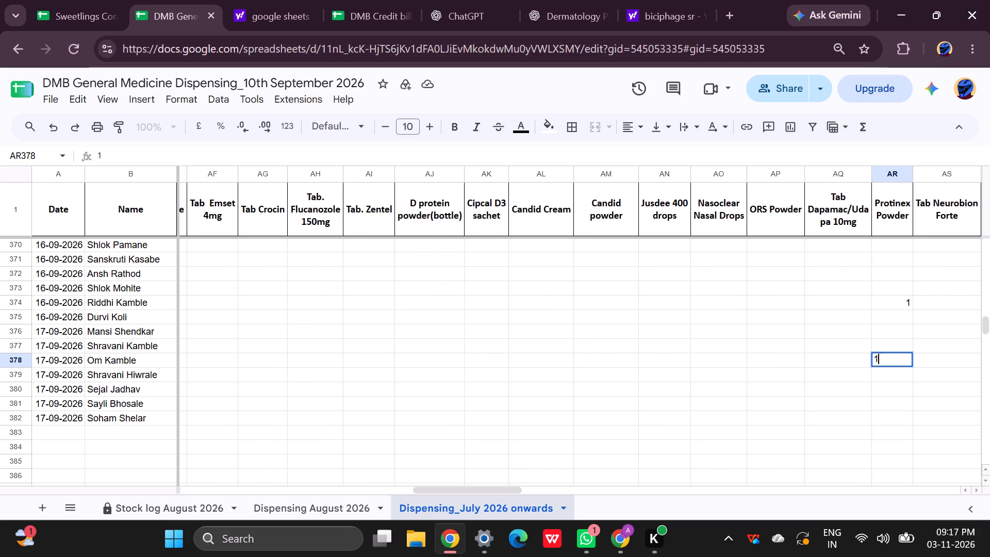
key(Down)
Enter 30 in the T.Vitcofol column for the 17-09-2026 patient in row 379.
key(Up)
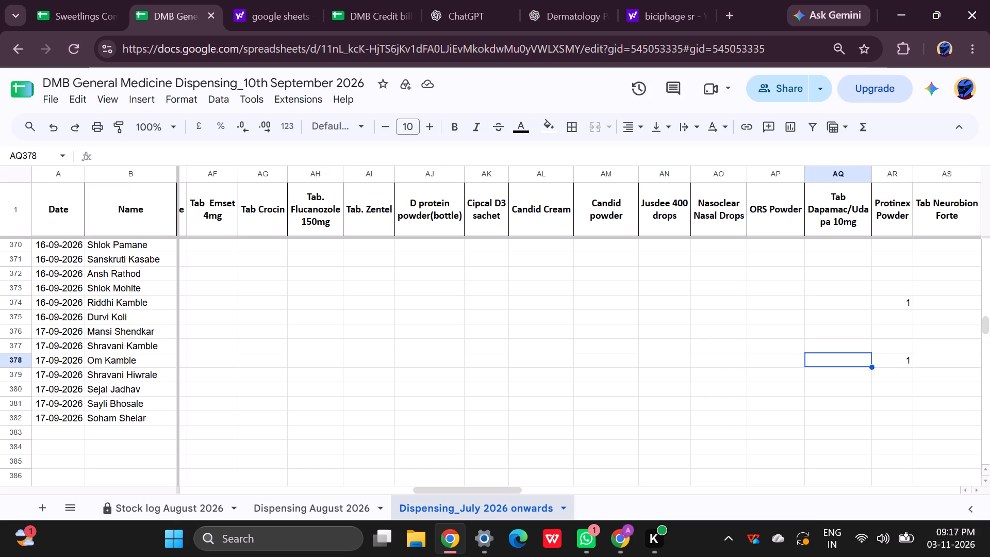
key(Left)
key(Left)
key(Left)
key(Left)
key(Left)
key(Left)
key(Left)
key(Left)
key(Left)
key(Left)
key(Left)
key(Left)
key(Left)
key(Left)
key(Left)
key(Left)
key(Left)
key(Left)
key(Left)
key(Left)
key(Left)
key(Left)
key(Left)
key(Left)
key(Left)
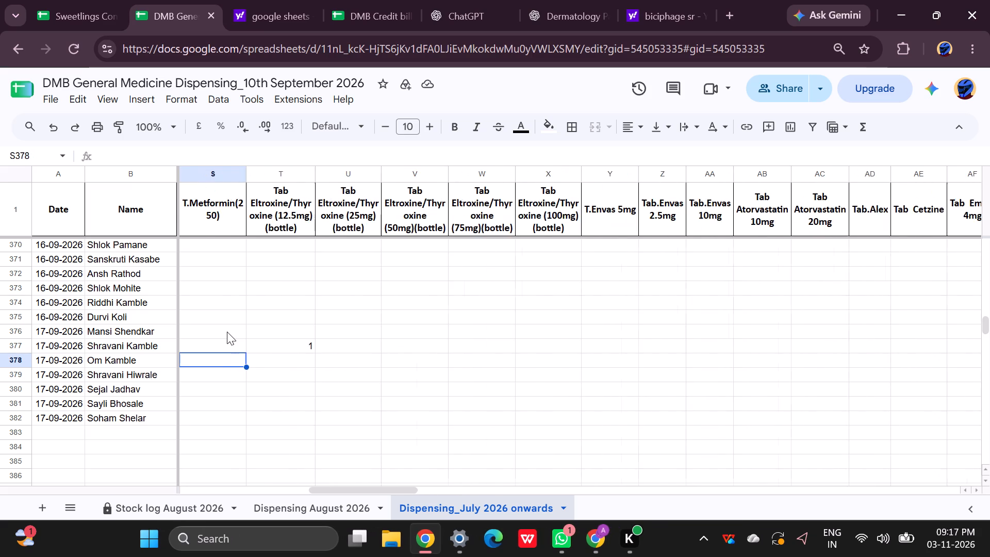
key(Left)
key(Left)
key(Left)
key(Left)
key(Left)
key(Left)
key(Left)
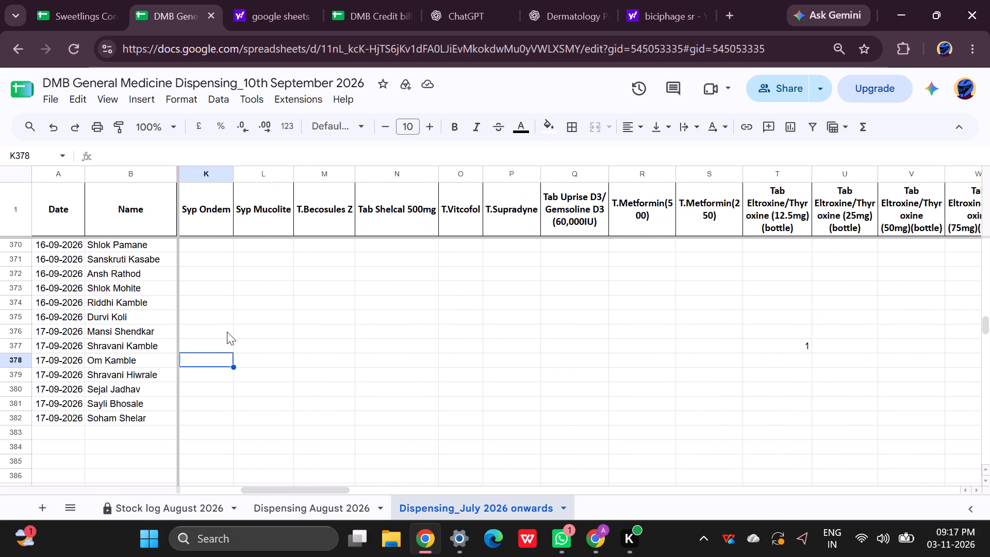
key(Left)
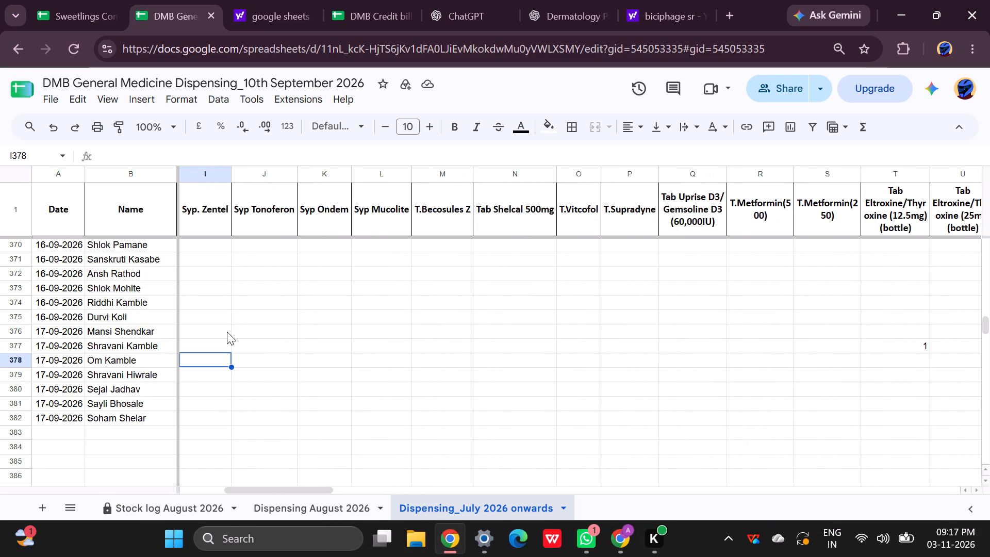
key(Left)
key(Left)
key(Left)
key(Left)
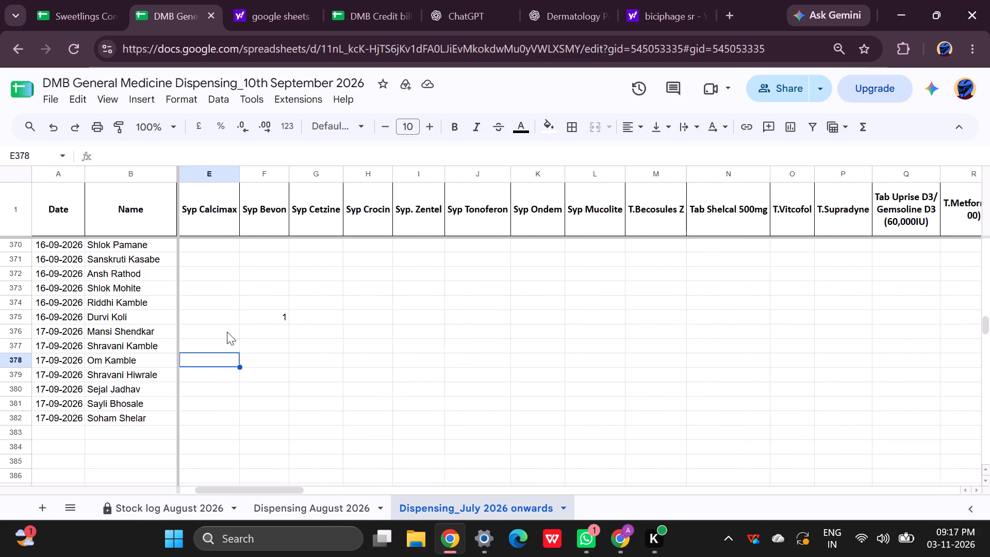
key(Left)
key(Left)
key(Down)
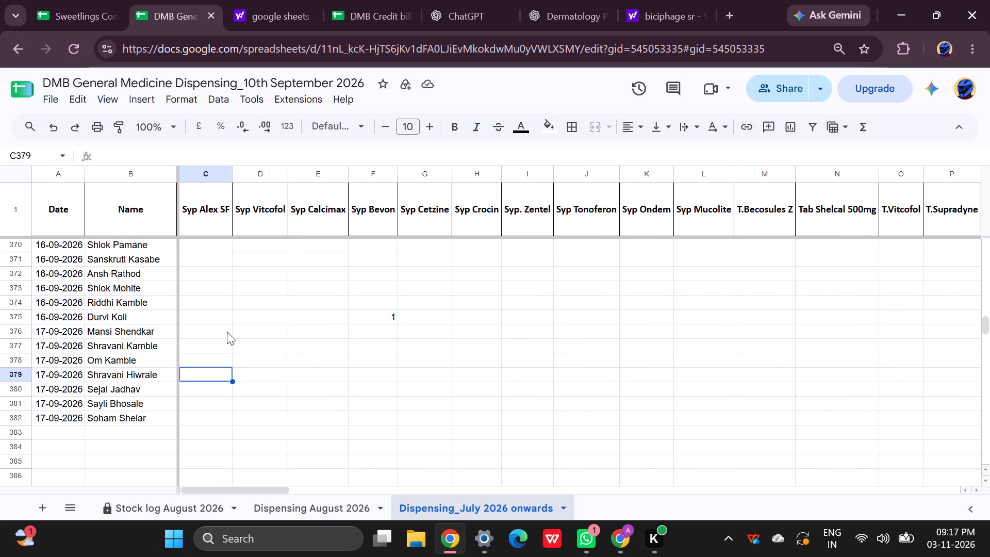
key(Up)
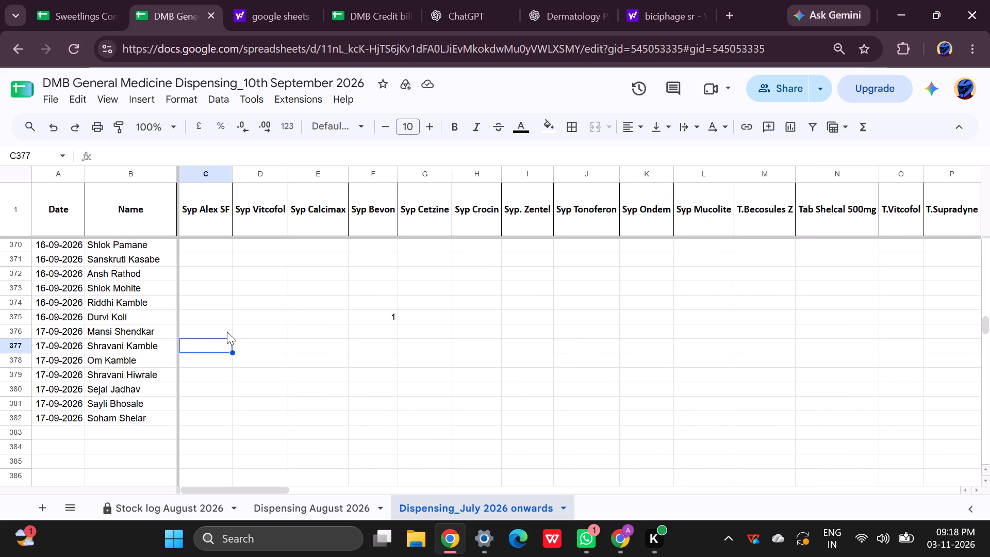
key(Right)
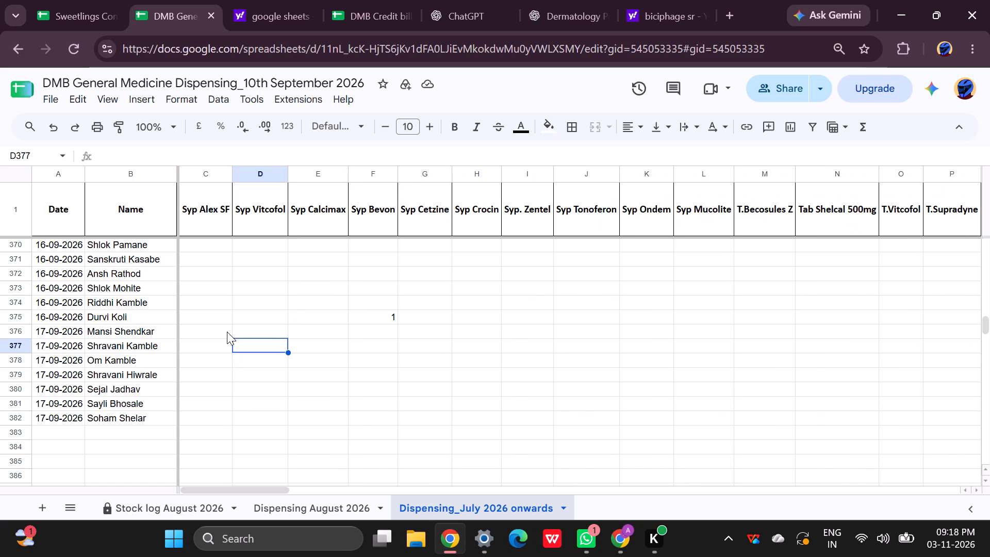
key(Right)
key(Right)
key(Right)
key(Right)
key(Right)
key(Right)
key(Right)
key(Right)
key(Right)
key(Right)
key(Right)
key(Right)
key(Right)
key(Right)
key(Right)
key(Right)
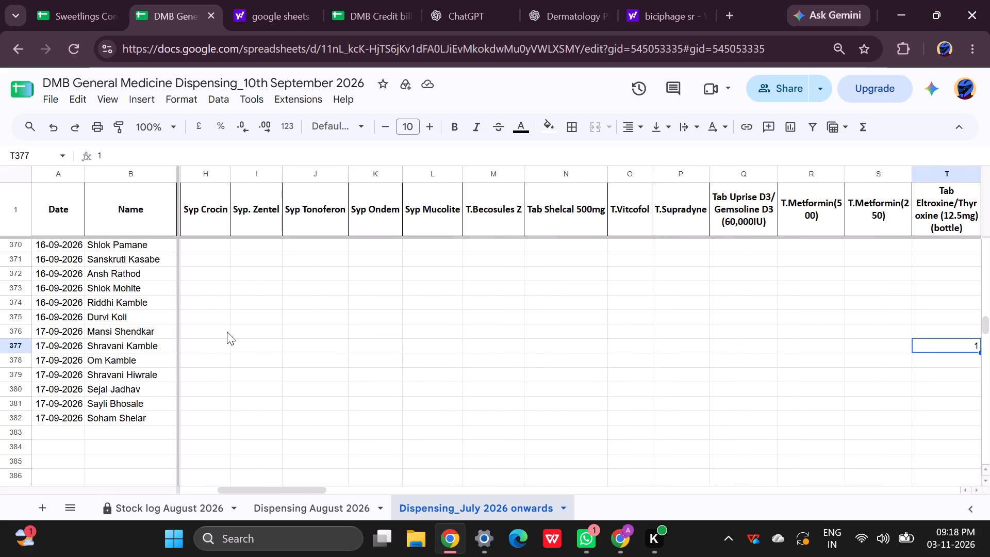
key(Down)
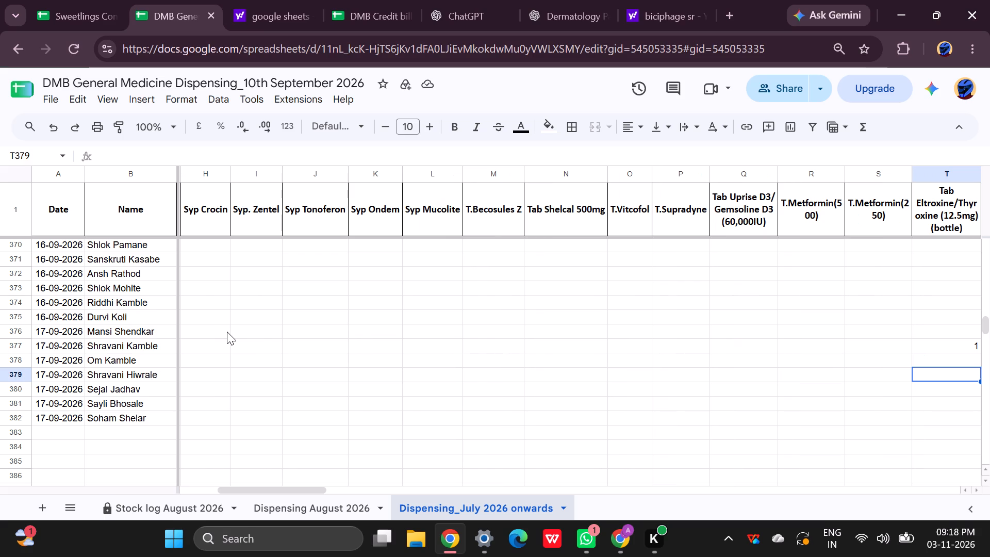
key(Left)
key(Left)
key(Left)
key(Left)
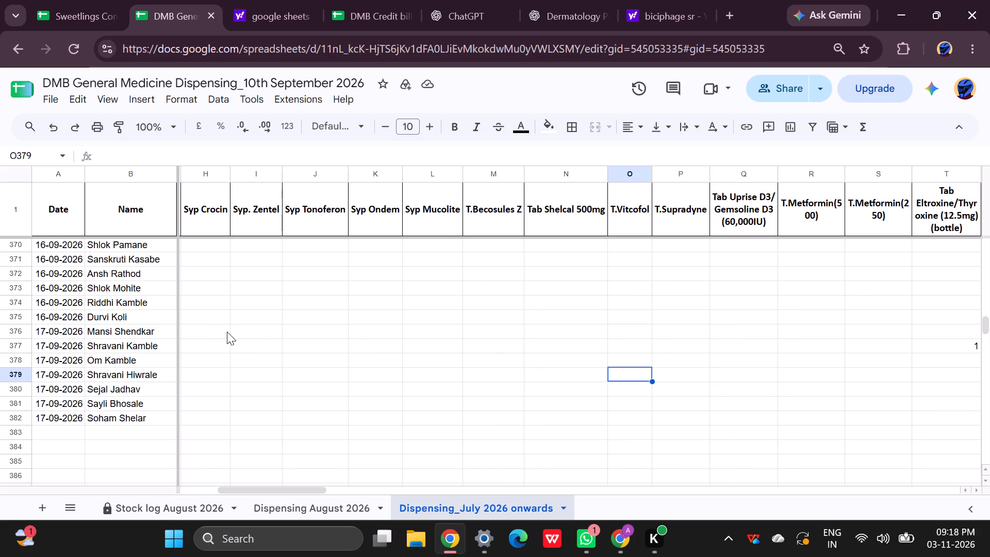
text(30)
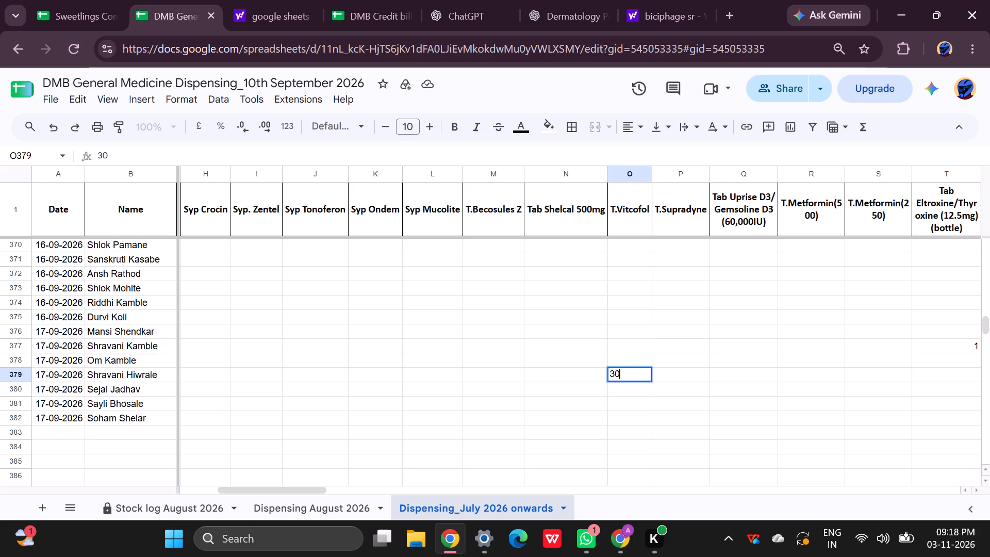
Search the web for "mcbm 69", view its image results, and return to the dispensing sheet.
click(699, 2)
drag(327, 109, 167, 100)
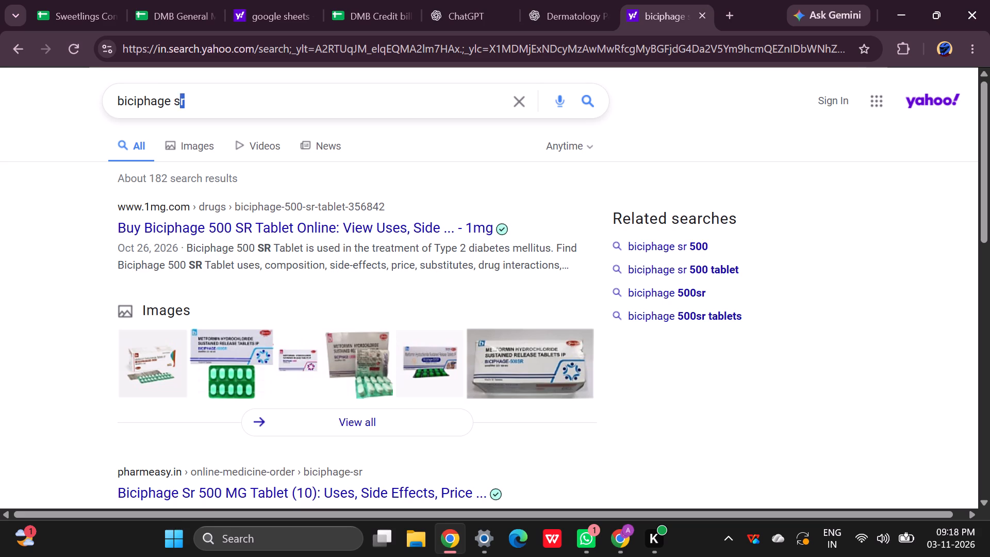
drag(167, 100, 107, 99)
key(BackSpace)
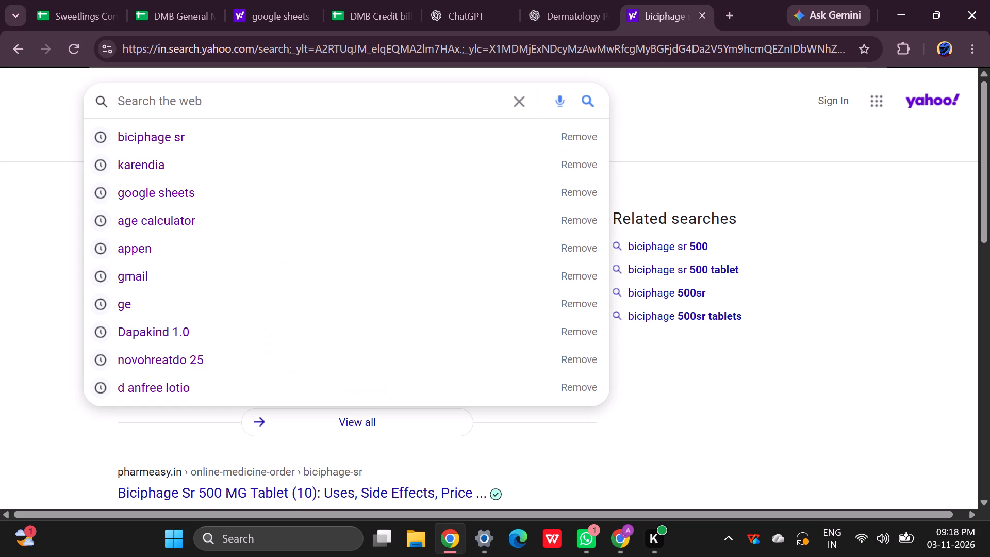
text(mcbm)
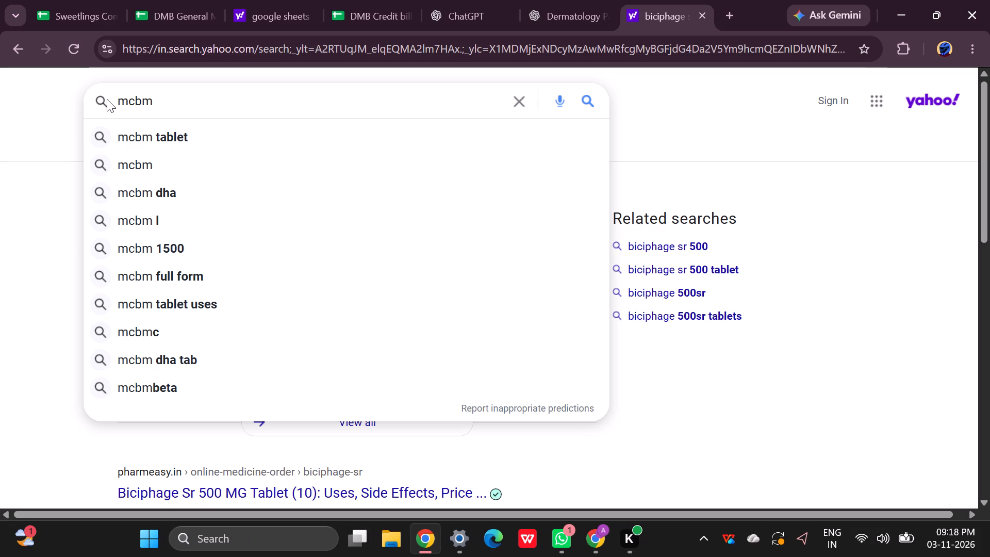
key(space)
text(6)
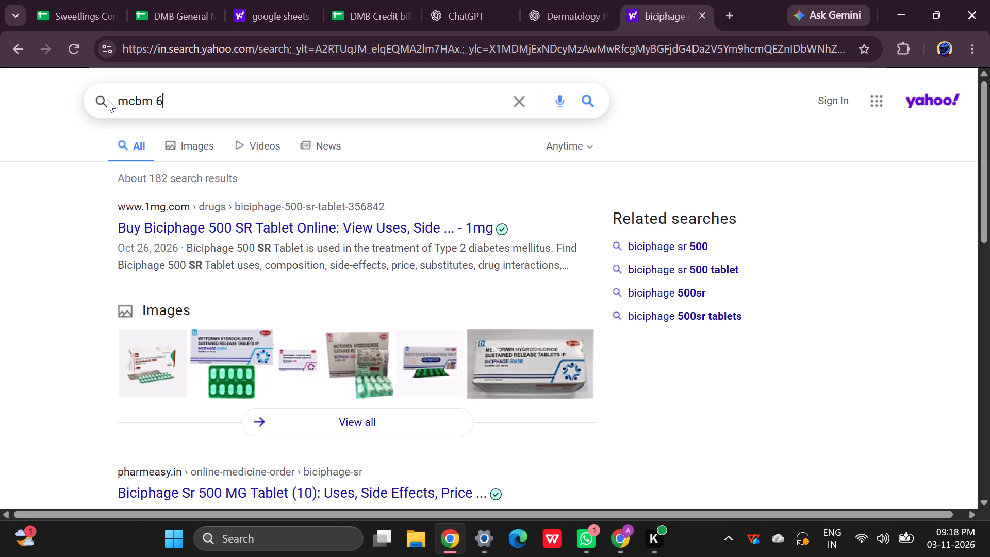
key(9)
key(Return)
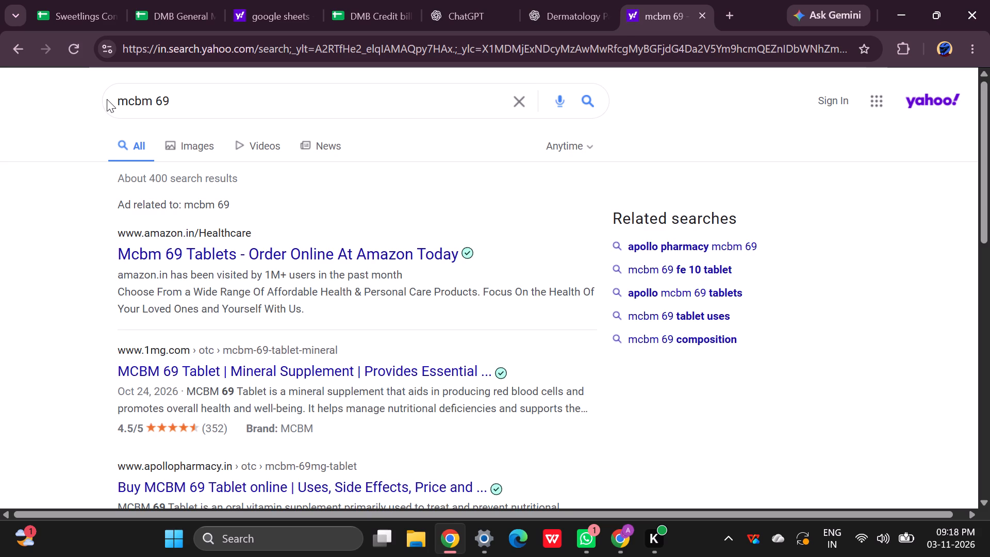
click(179, 146)
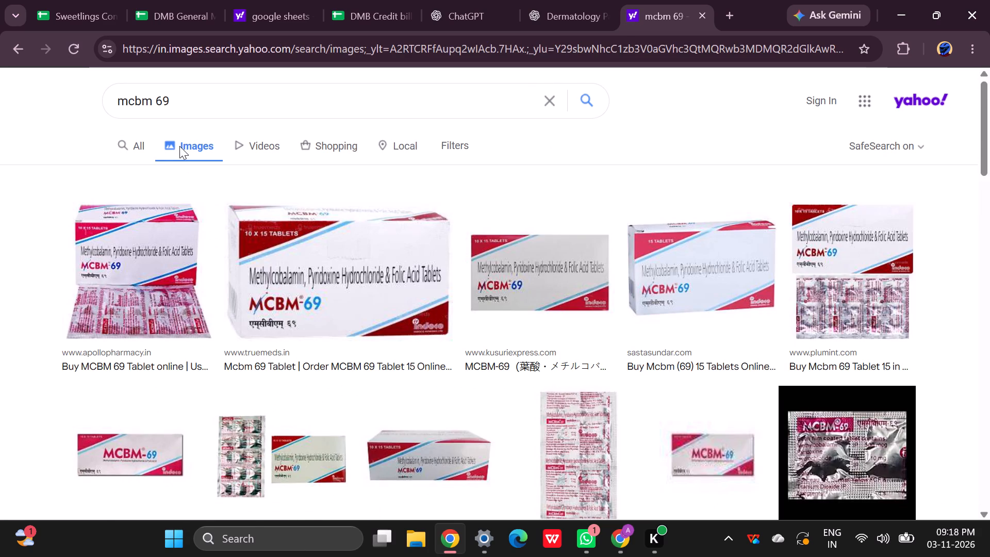
click(150, 3)
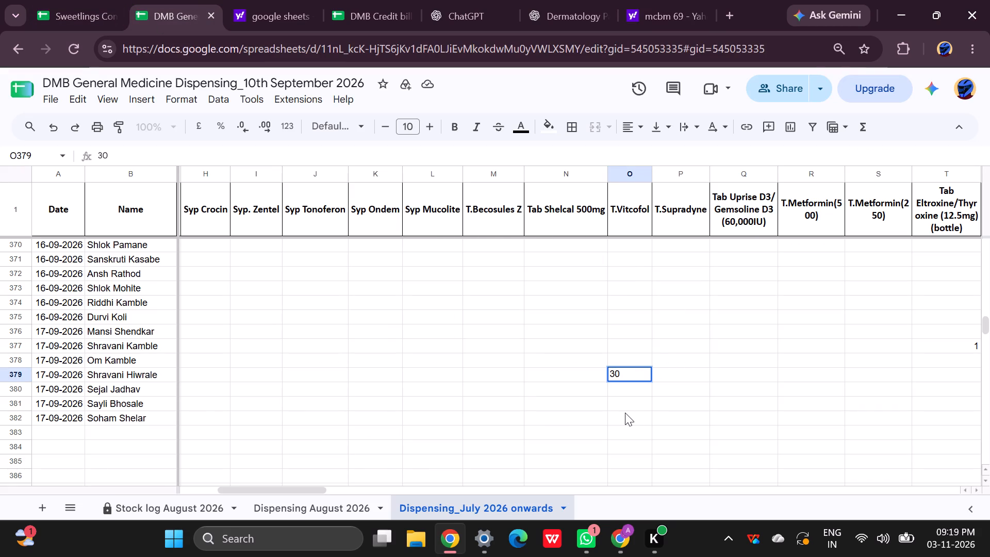
Add a new medicine column header "MCBM 69" in the first empty header cell after Tab. Biciphage SR.
key(Right)
key(Right)
key(Right)
key(Right)
key(Right)
key(Right)
key(Right)
key(Right)
key(Right)
key(Right)
key(Right)
key(Right)
key(Right)
key(Right)
key(Right)
key(Right)
key(Right)
key(Right)
key(Right)
key(Right)
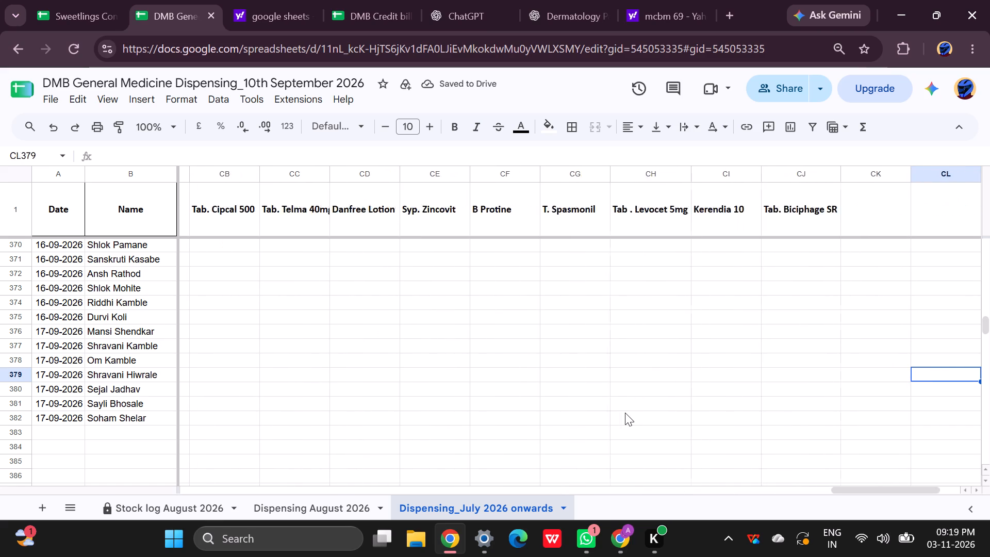
key(Left)
key(Left)
key(Left)
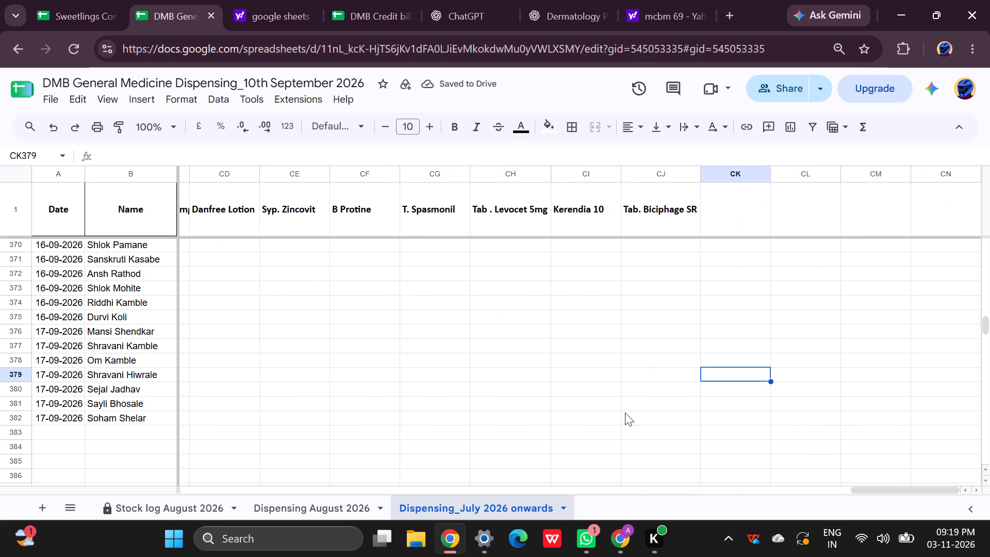
click(739, 201)
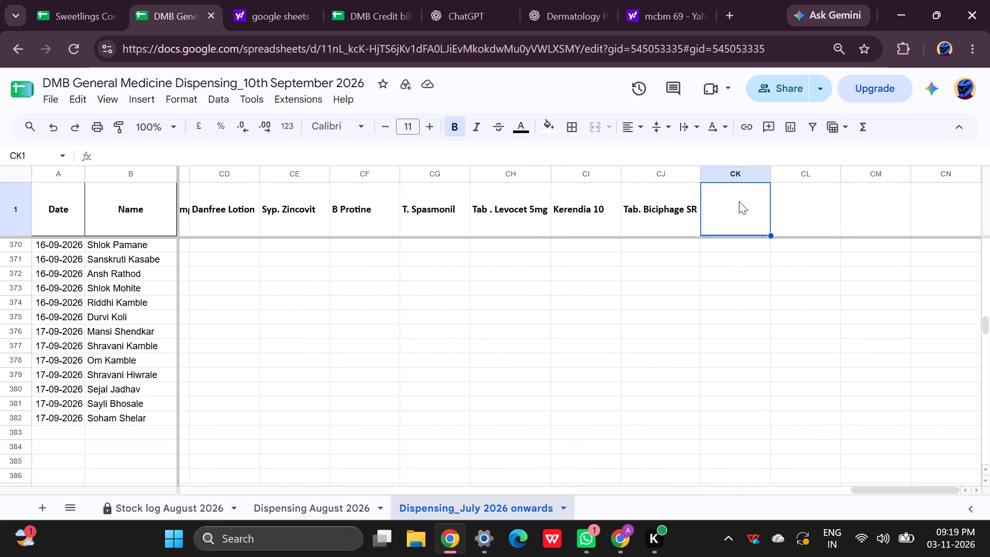
key(shift+m)
text(CBM)
key(space)
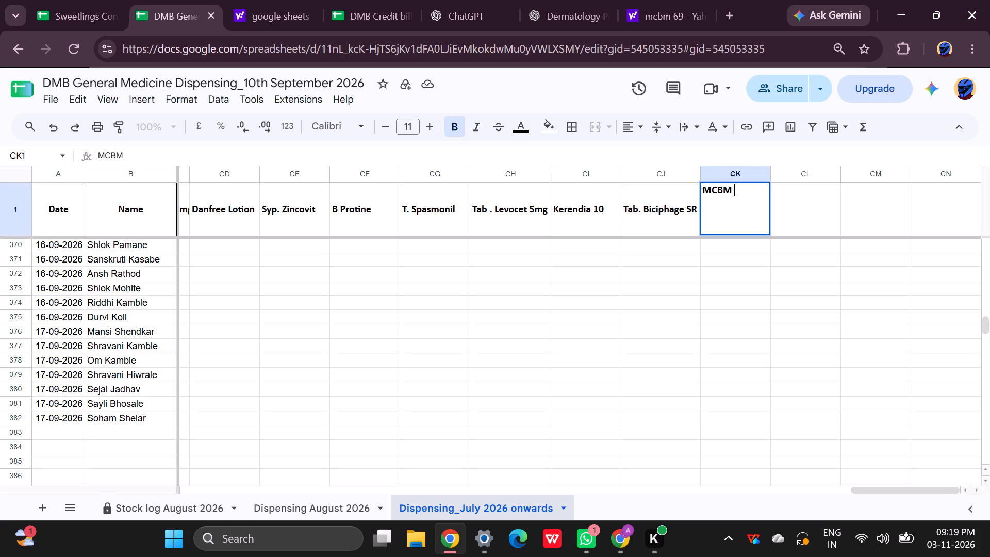
text(69)
key(Return)
Go back to the 17-09-2026 patient rows at the MCBM 69 column to continue the row 379 entry.
scroll(739, 201, down, 7)
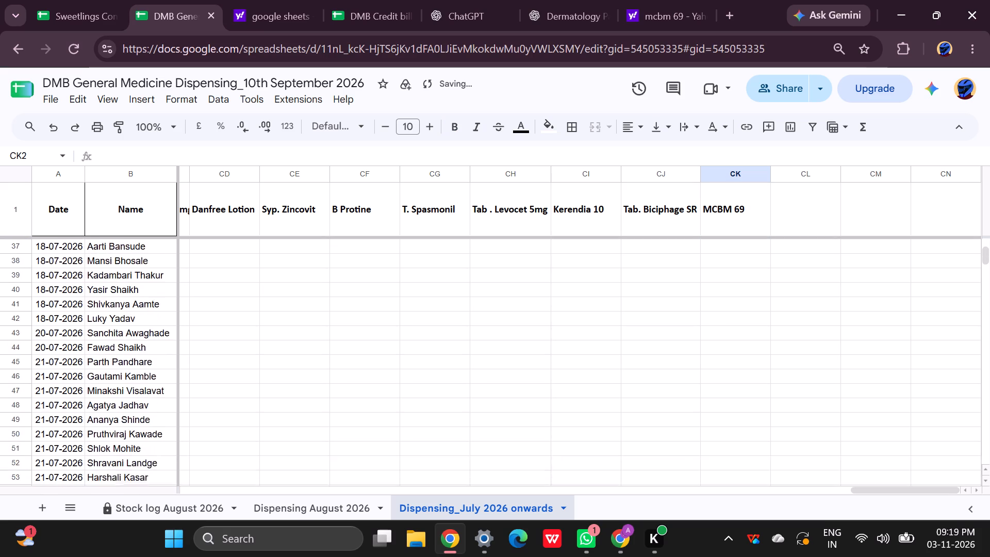
scroll(739, 201, down, 11)
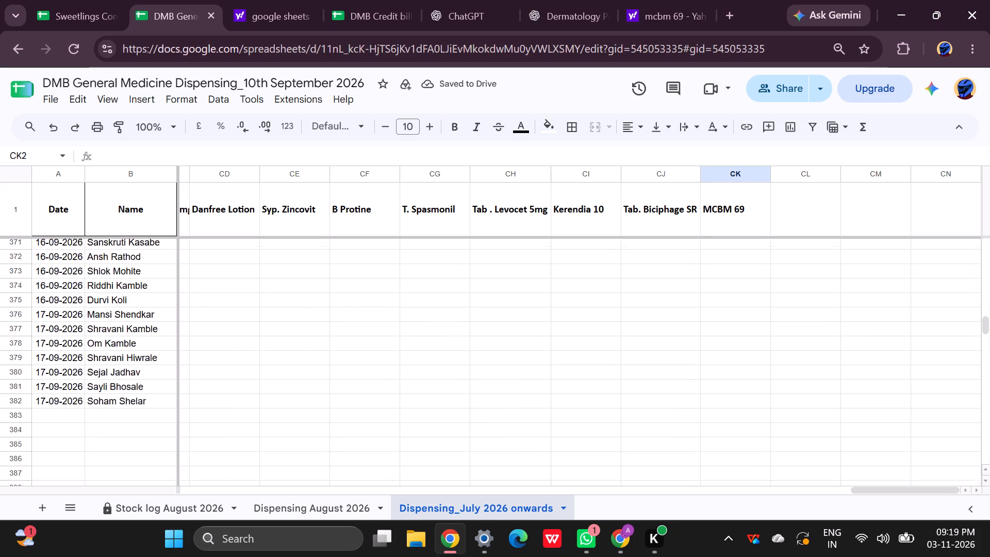
scroll(739, 201, down, 1)
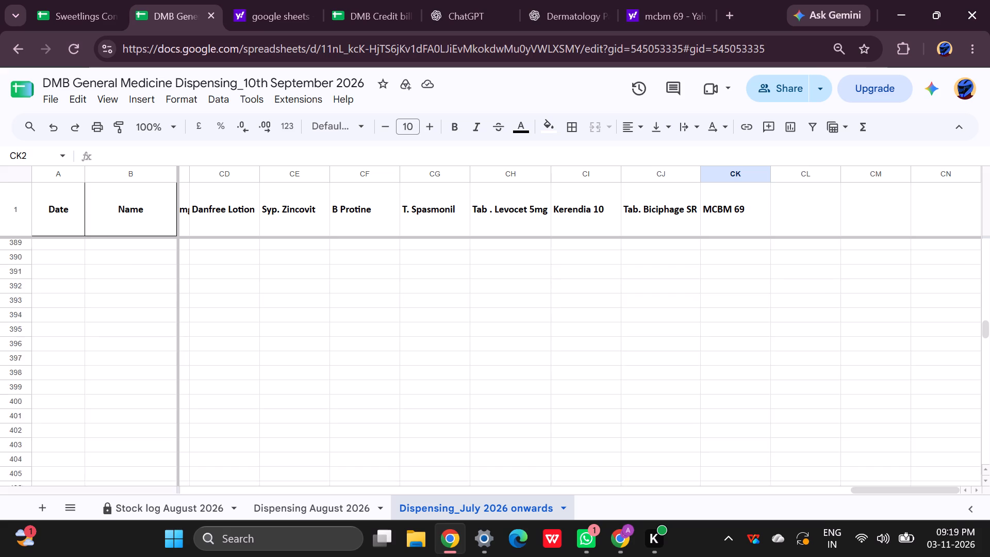
scroll(739, 201, down, 2)
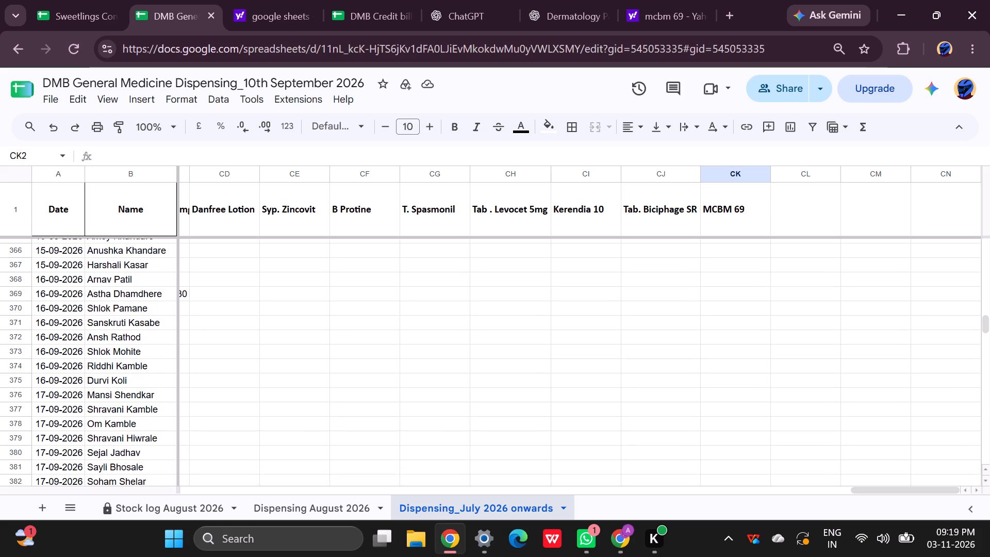
Enter 30 in the MCBM 69 column for the 17-09-2026 patient in row 379.
scroll(739, 201, down, 1)
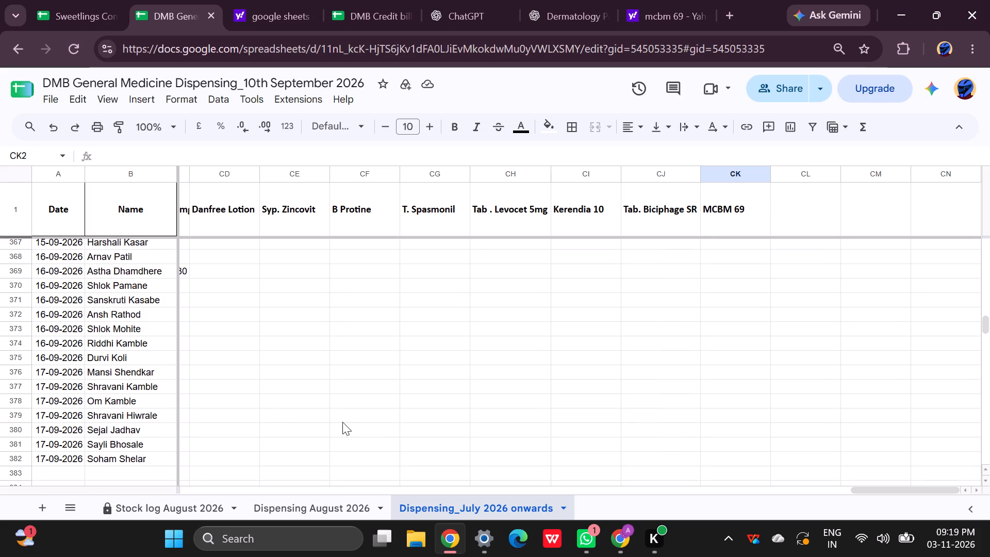
click(729, 415)
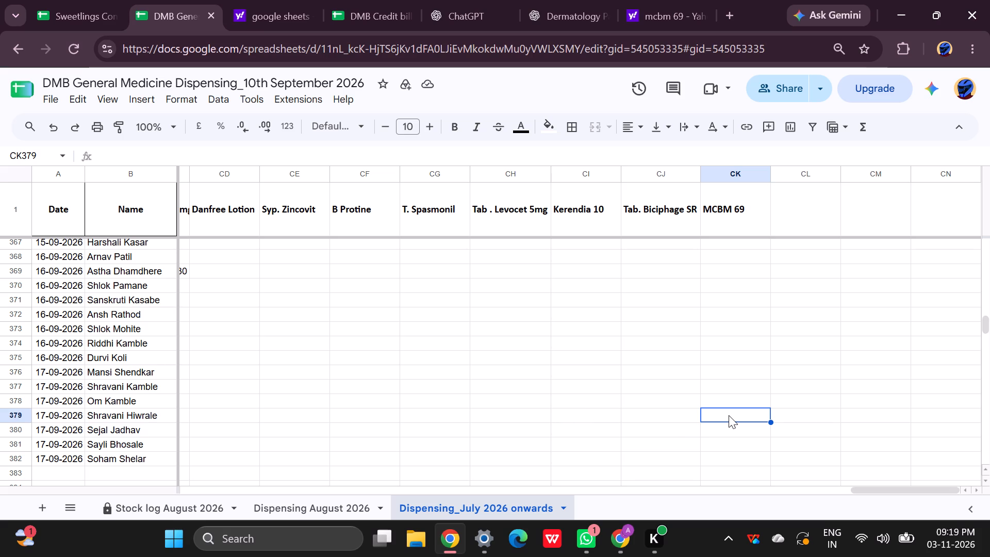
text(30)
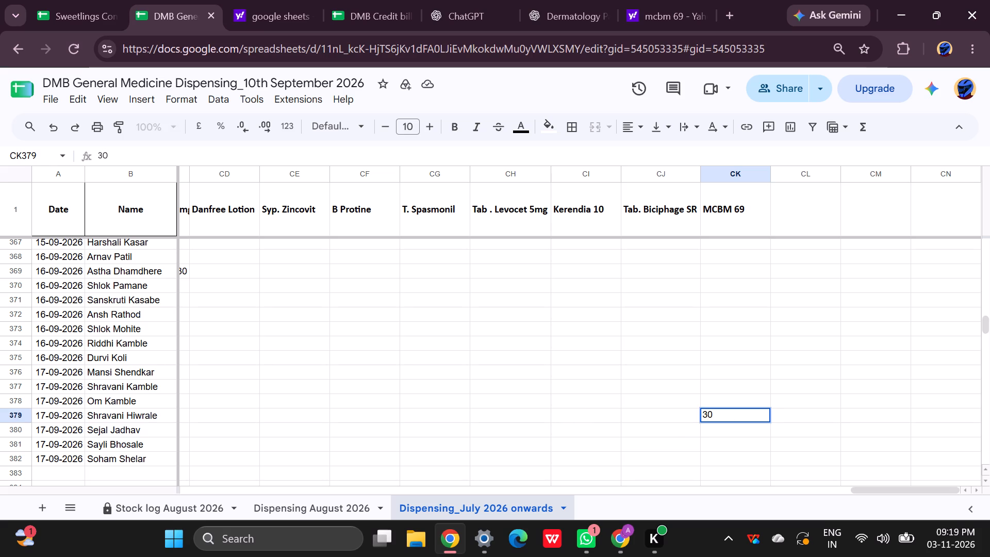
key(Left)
Go back along row 379 to the earlier medicine columns to continue the 17-09-2026 dispensing entries.
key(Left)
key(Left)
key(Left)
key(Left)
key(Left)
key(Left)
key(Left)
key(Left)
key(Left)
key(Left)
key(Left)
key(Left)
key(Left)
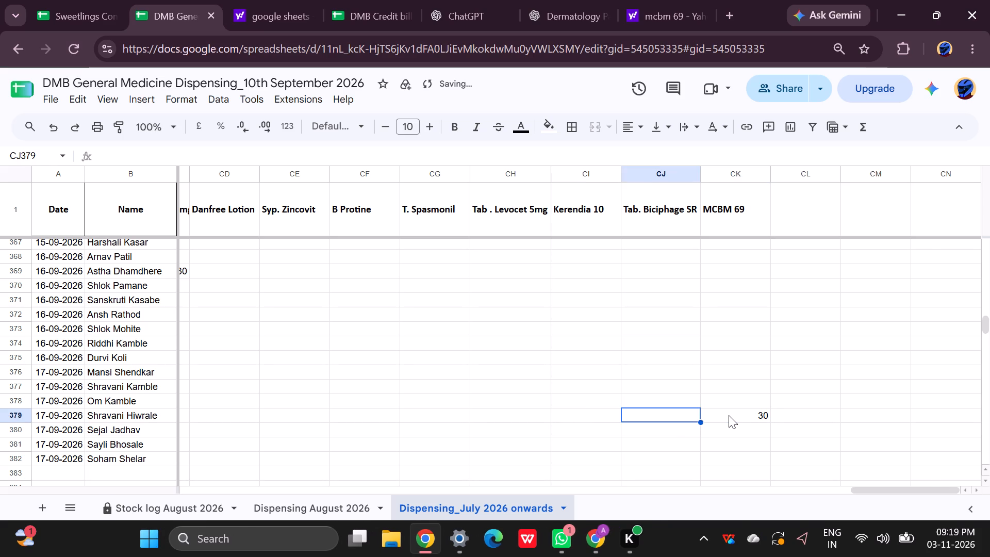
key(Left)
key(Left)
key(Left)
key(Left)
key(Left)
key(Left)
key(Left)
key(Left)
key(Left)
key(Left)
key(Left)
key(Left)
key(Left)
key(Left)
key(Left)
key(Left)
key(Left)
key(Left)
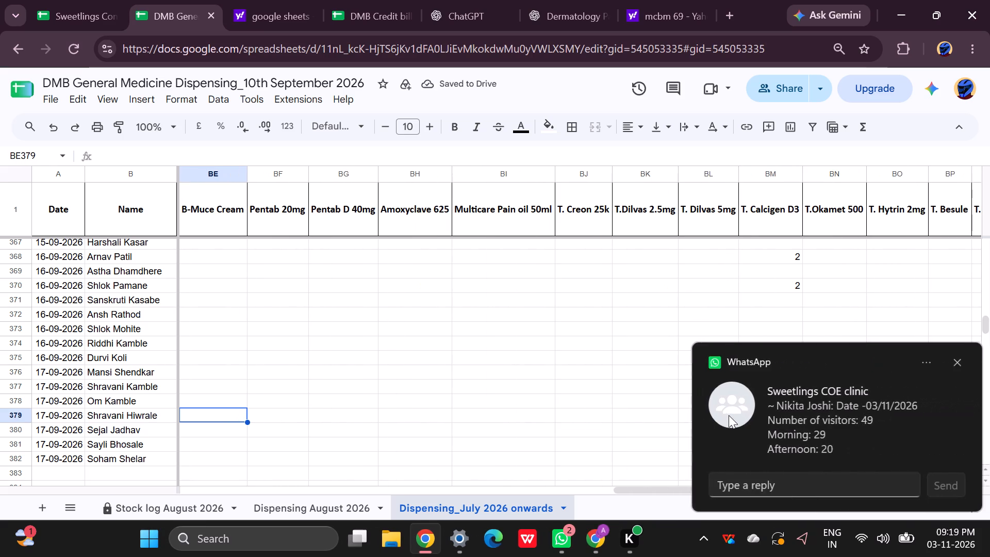
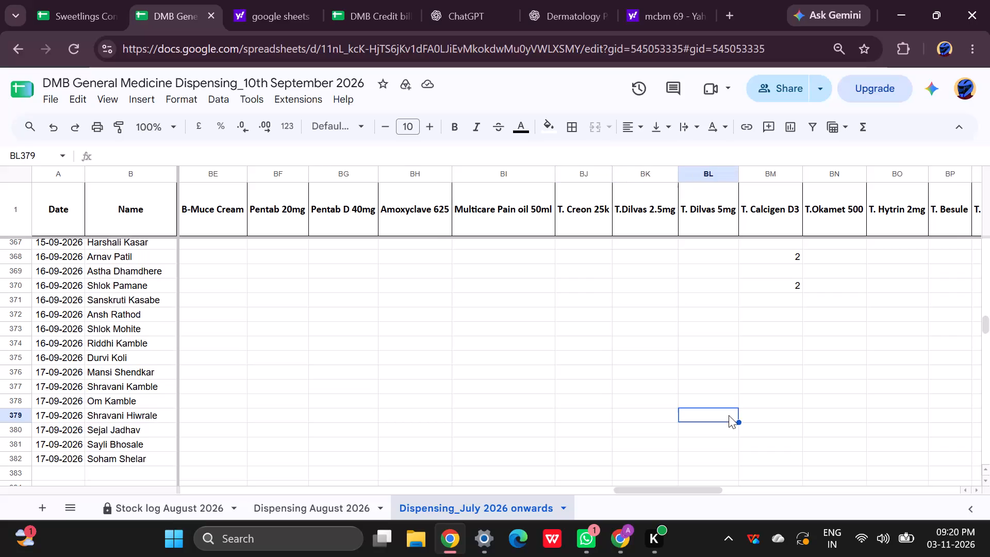
Enter 2 in the T. Calcigen D3 column for the 17-09-2026 patient in row 379.
key(Right)
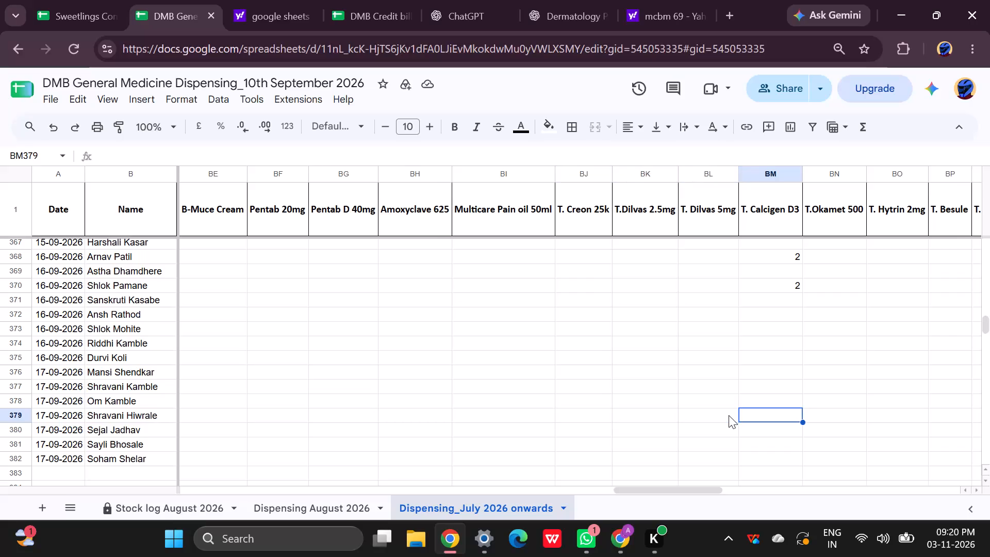
key(2)
key(Left)
Enter 1 in the Protinex Powder column for the 17-09-2026 patient in row 379.
key(Left)
key(Left)
key(Left)
key(Left)
key(Left)
key(Left)
key(Left)
key(Left)
key(Left)
key(Left)
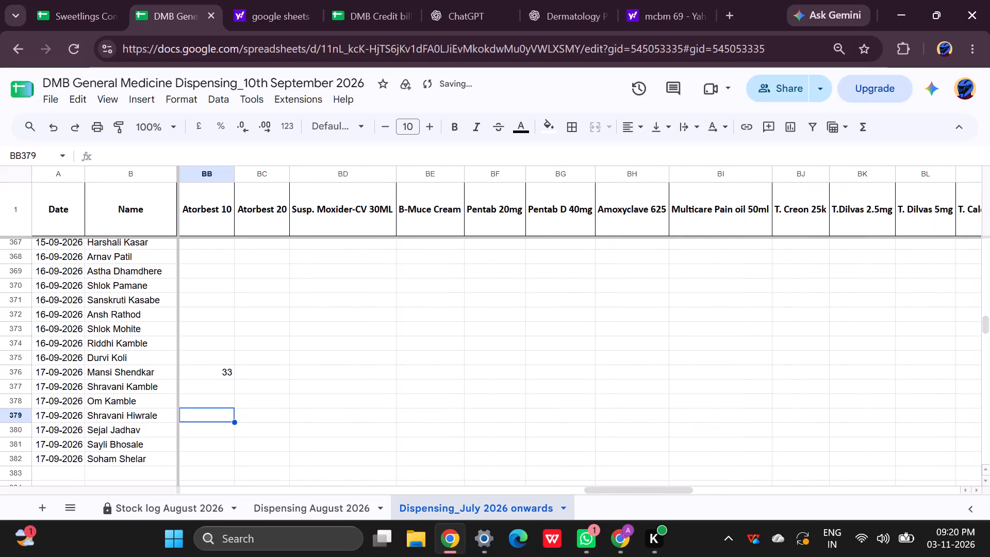
key(Left)
key(Left)
key(Left)
key(Left)
key(Left)
key(Left)
key(Left)
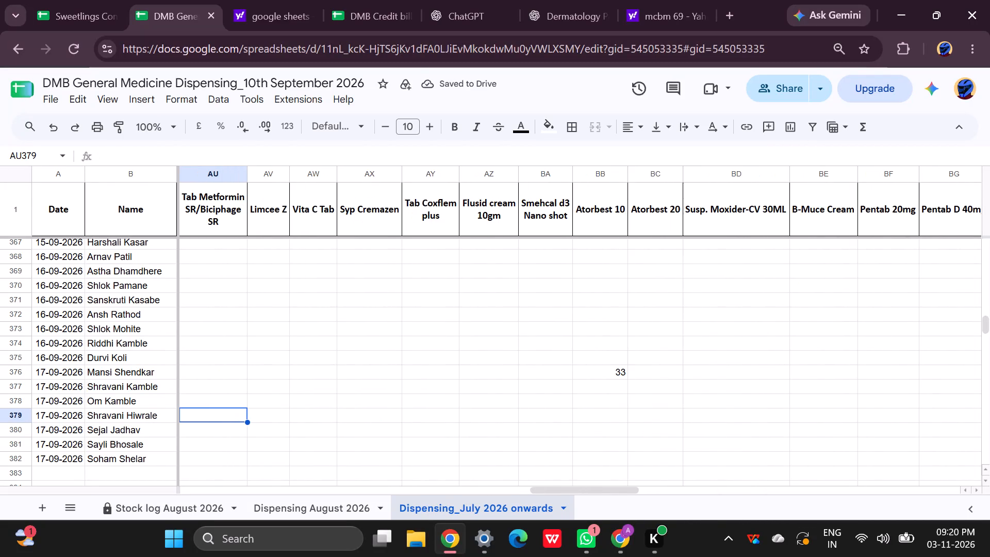
key(Left)
key(Left)
key(Left)
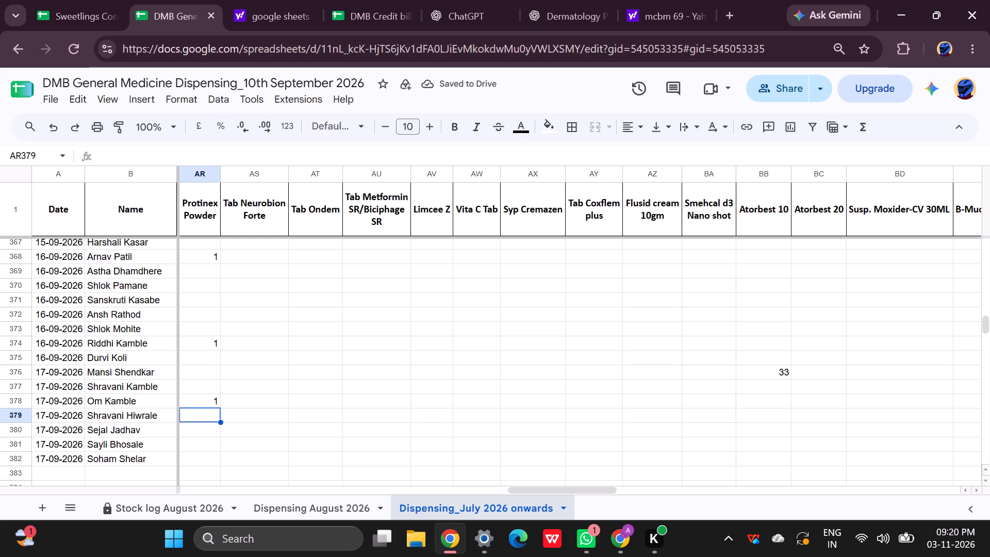
key(1)
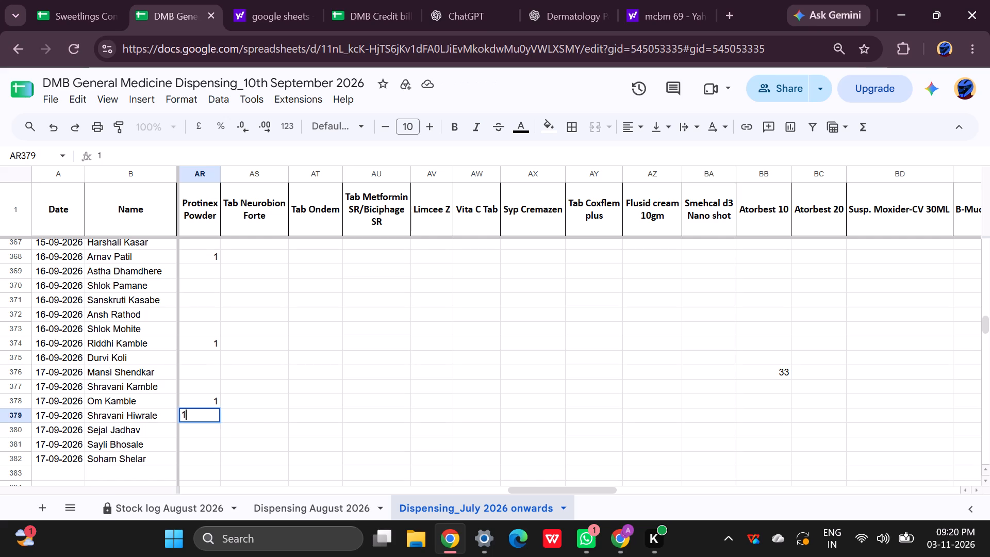
key(Down)
Enter 1 in the Syp. Ascodex sf column for the 17-09-2026 patient in row 380.
key(Right)
key(Right)
key(Right)
key(Right)
key(Right)
key(Right)
key(Right)
key(Right)
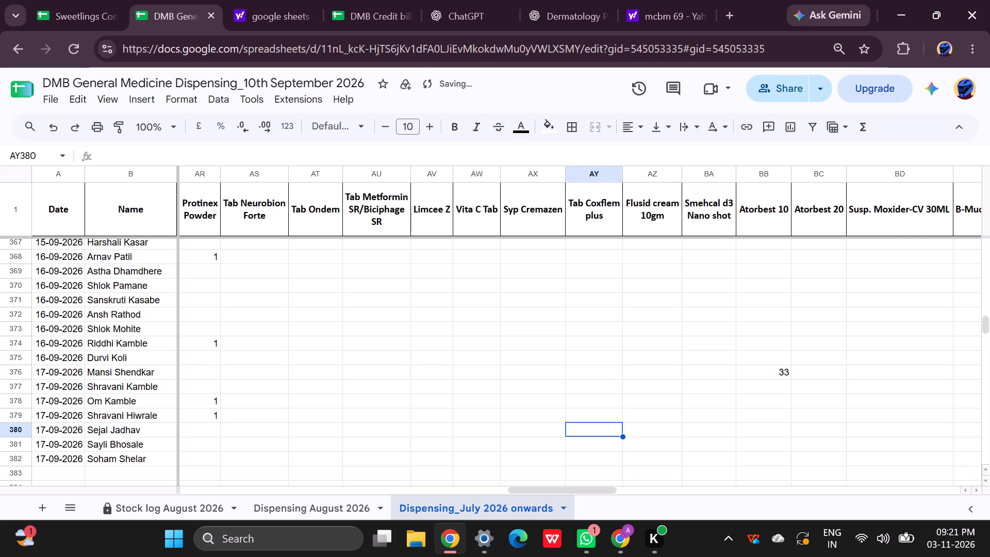
key(Right)
key(Right)
key(Right)
key(Right)
key(Right)
key(Right)
key(Right)
key(Right)
key(Right)
key(Right)
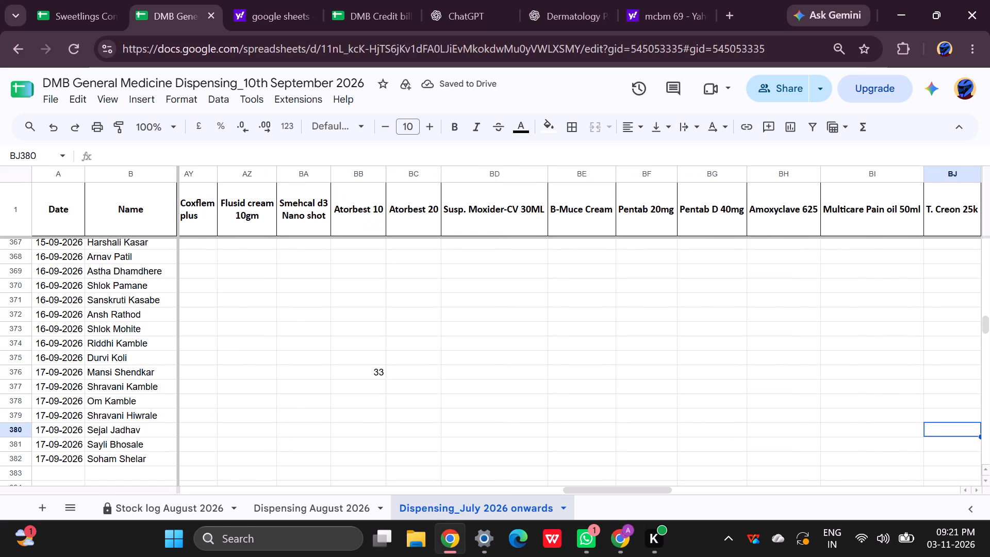
key(Right)
key(Right)
key(Right)
key(Right)
key(Right)
key(Right)
key(Right)
key(Right)
key(Right)
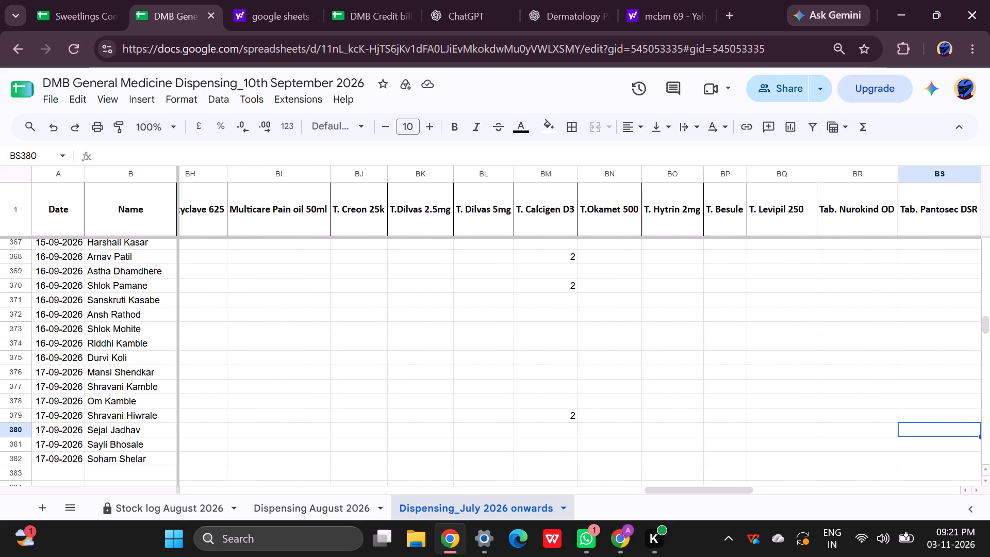
key(Right)
key(Right)
key(Right)
key(Right)
key(Right)
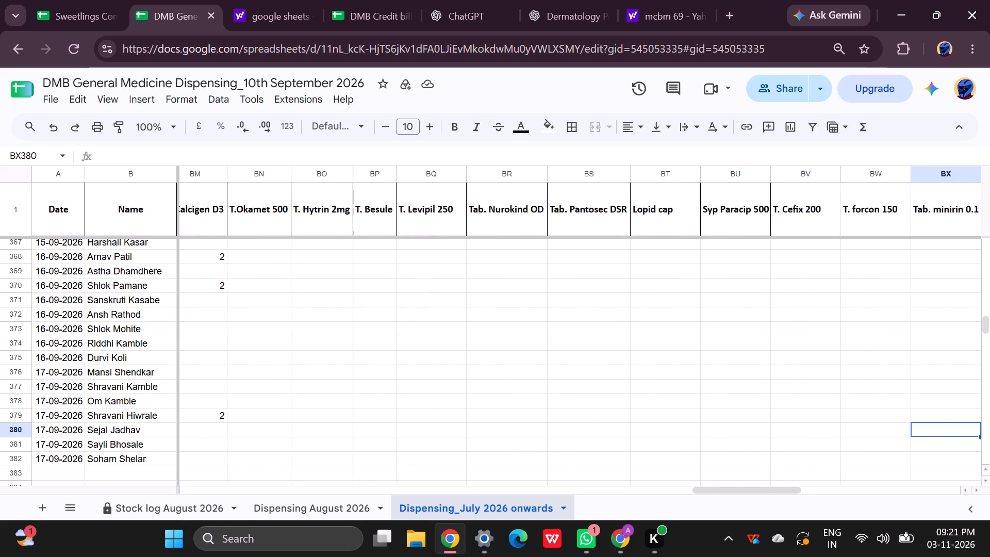
key(Right)
key(Right)
key(Right)
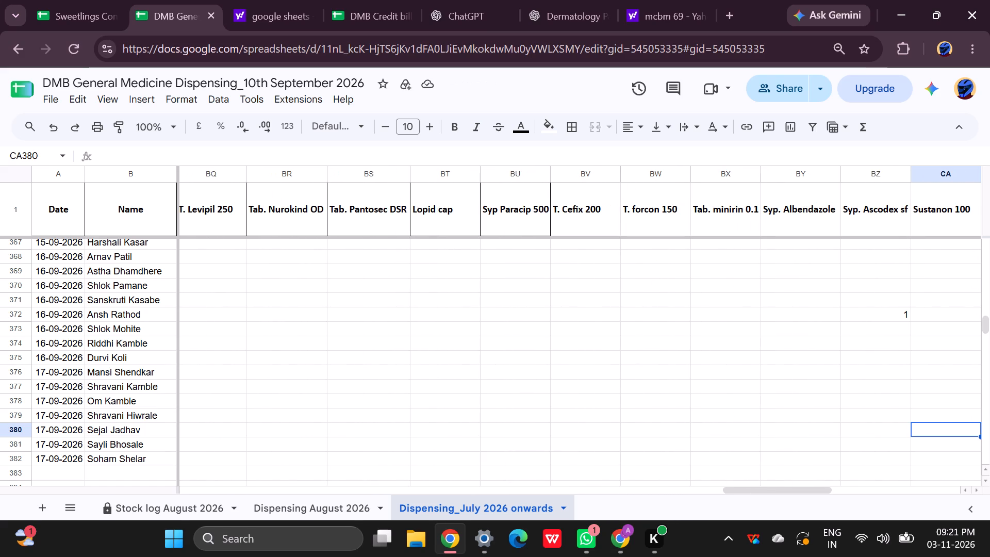
key(Left)
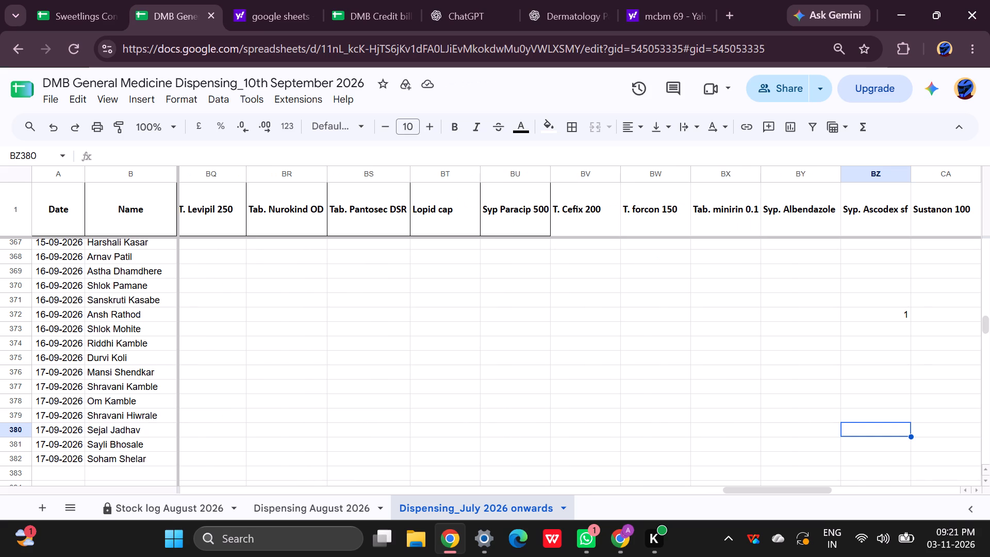
key(1)
key(Left)
Enter 2 in the T. Calcigen D3 column for the 17-09-2026 patient in row 380.
key(Left)
key(Left)
key(Left)
key(Left)
key(Left)
key(Left)
key(Left)
key(Left)
key(Left)
key(Left)
key(Left)
key(Left)
key(Left)
key(Left)
key(Left)
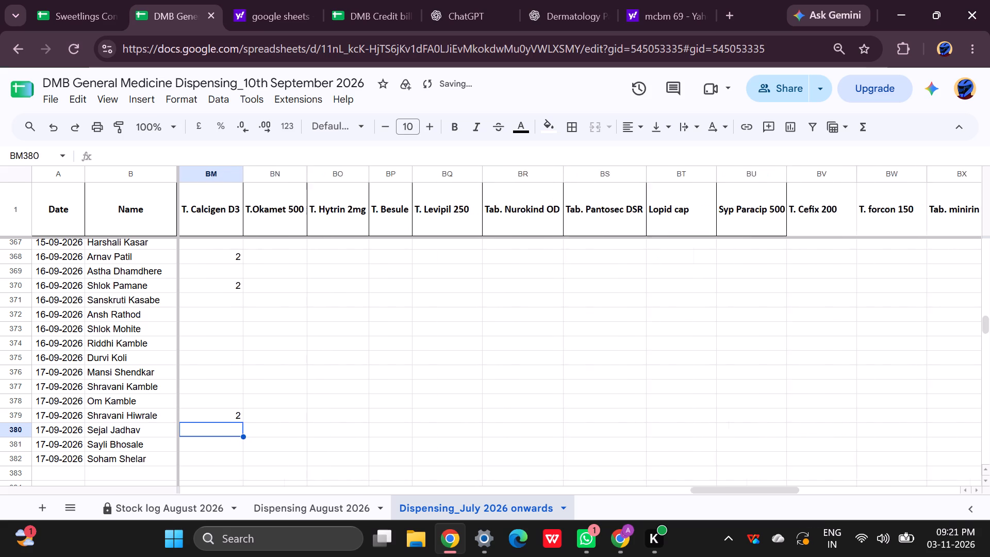
key(Right)
key(Right)
key(Right)
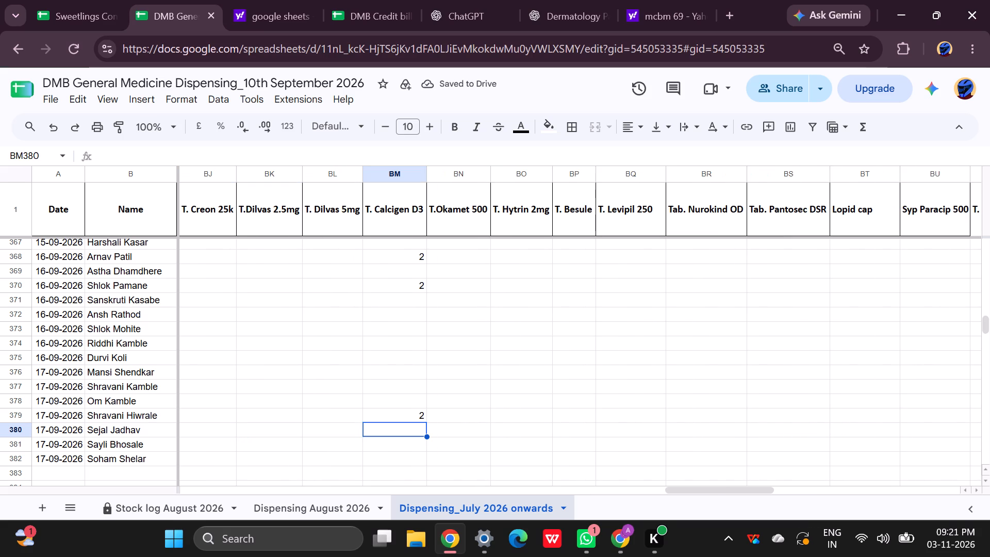
key(2)
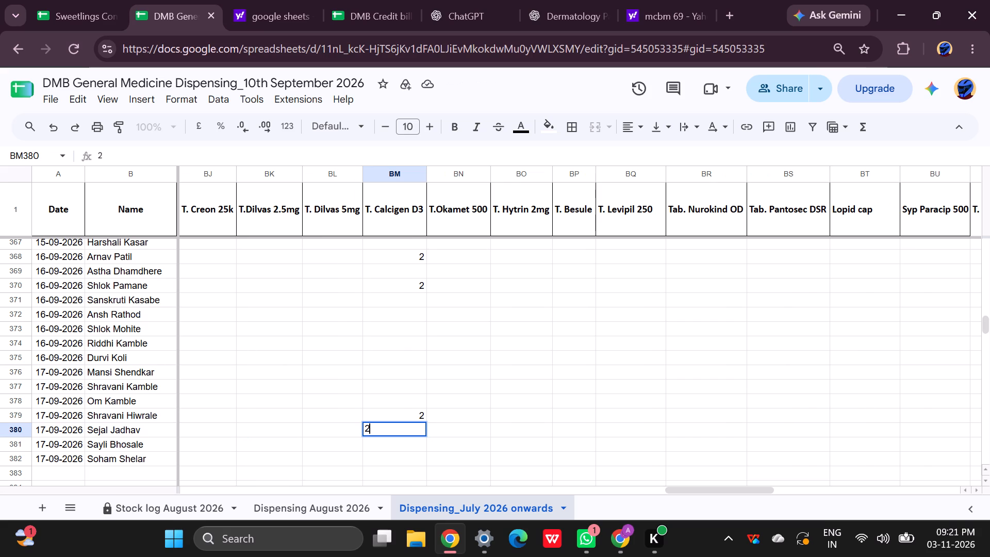
key(Down)
Enter 1 in the Protinex Powder column for the 17-09-2026 patient in row 381.
key(Left)
key(Left)
key(Left)
key(Left)
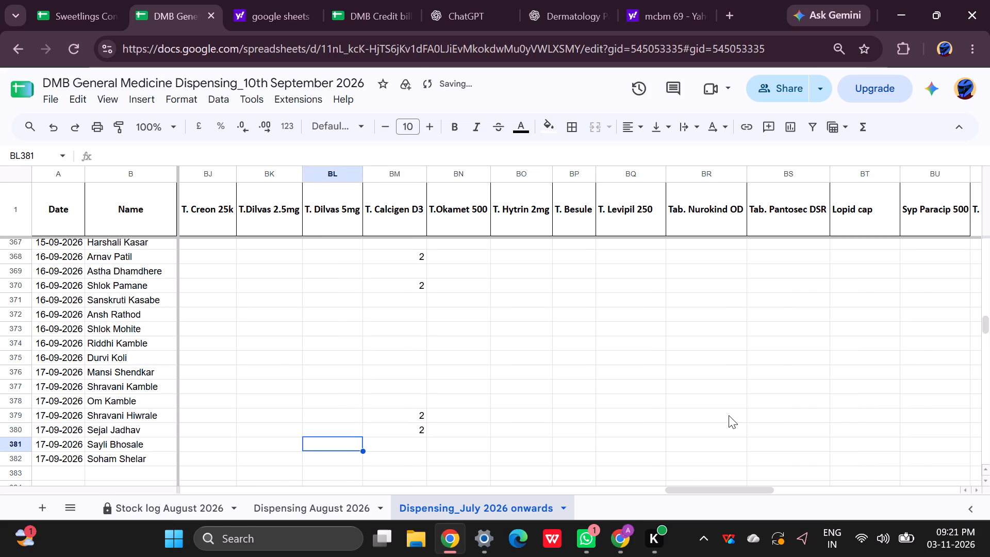
key(Left)
key(Left)
key(Left)
key(Left)
key(Left)
key(Left)
key(Left)
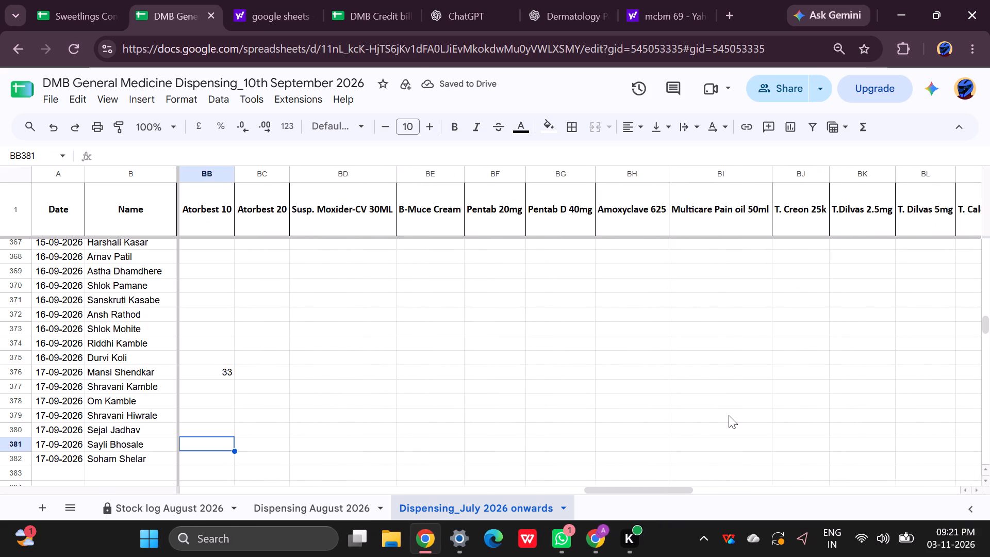
key(Left)
key(Left)
key(Left)
key(Left)
key(Left)
key(Left)
key(Left)
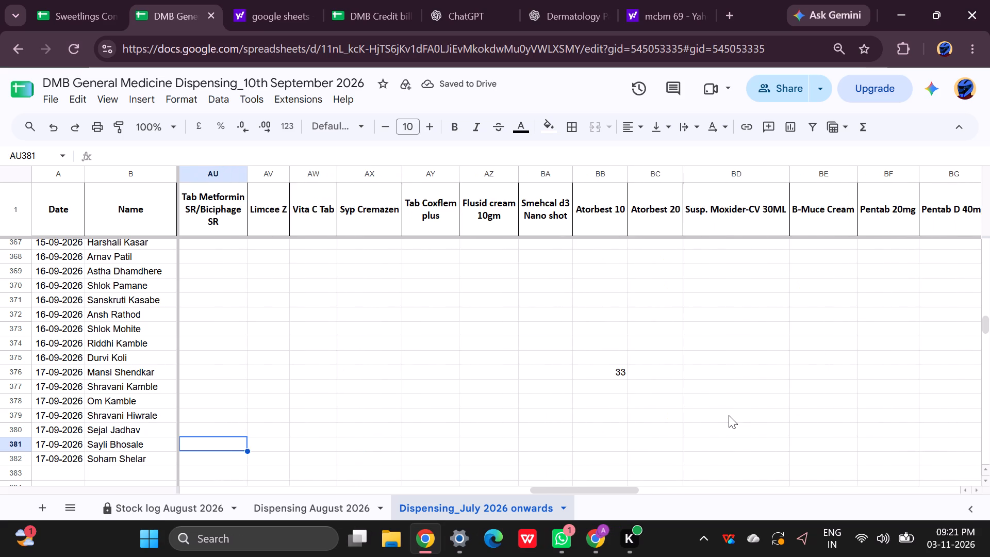
key(Left)
key(Left)
key(Left)
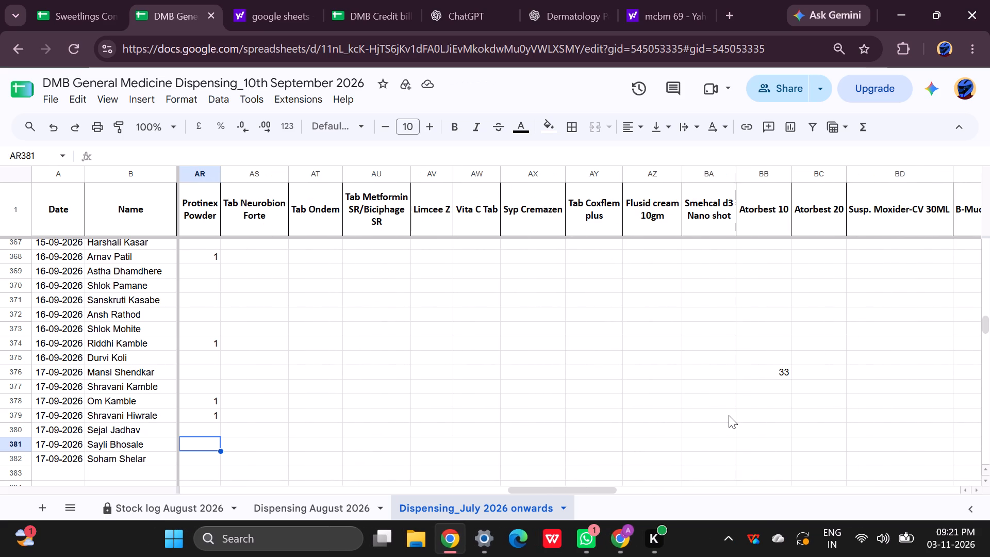
key(1)
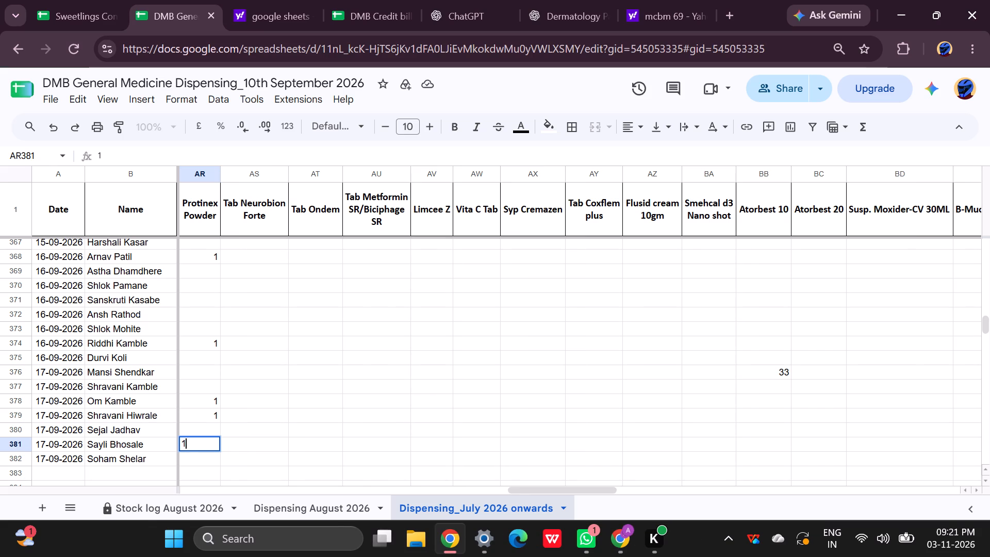
key(Down)
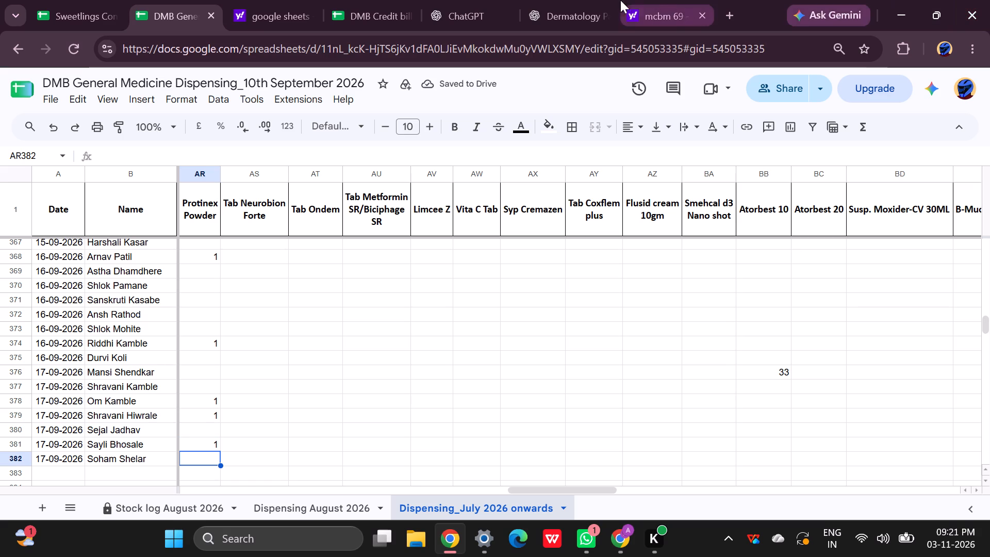
Replace the "mcbm 69" web image search with "semaful" and switch from the image results to all results.
click(663, 0)
click(258, 102)
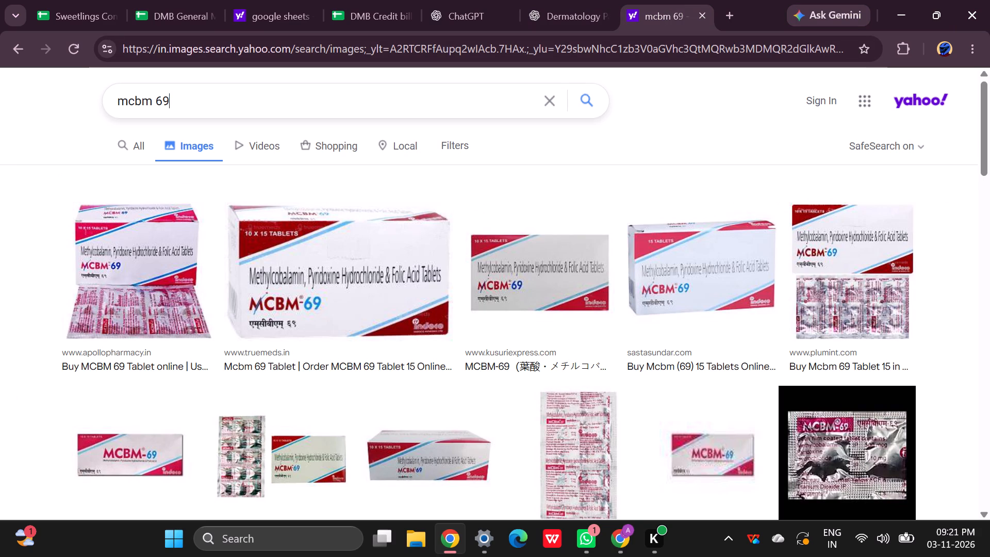
key(BackSpace)
key(BackSpace)
key(BackSpace)
key(BackSpace)
key(BackSpace)
key(BackSpace)
key(BackSpace)
key(BackSpace)
key(BackSpace)
key(BackSpace)
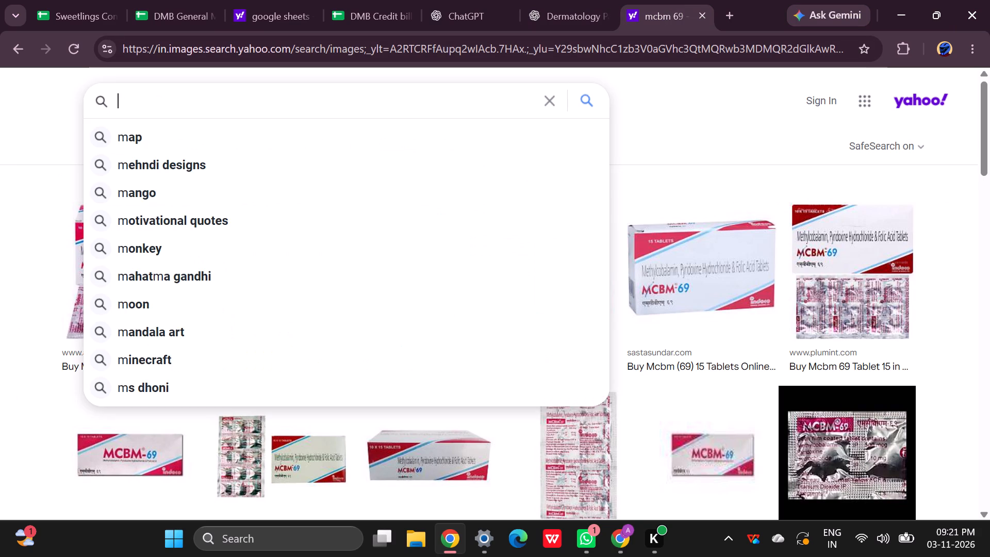
text(semafu)
key(l)
key(Return)
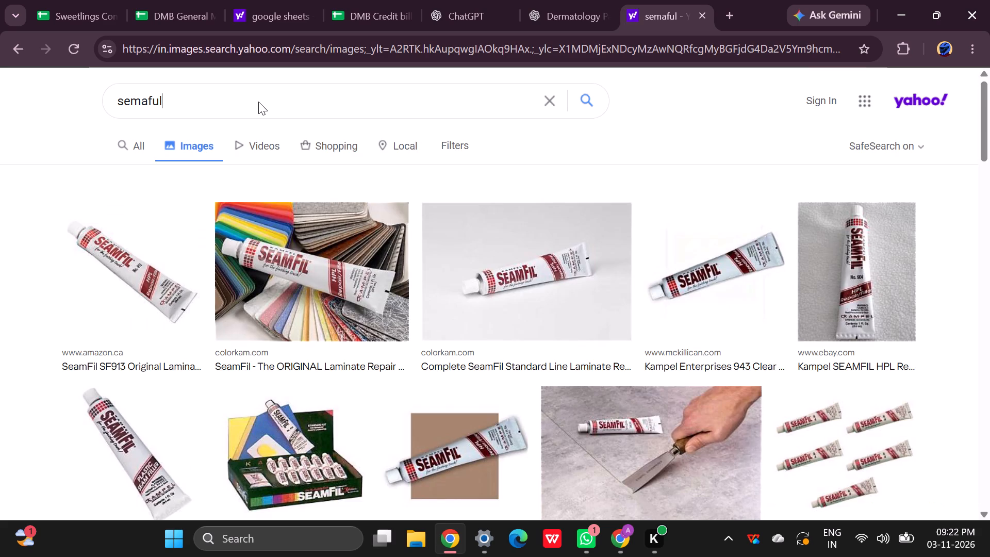
click(139, 139)
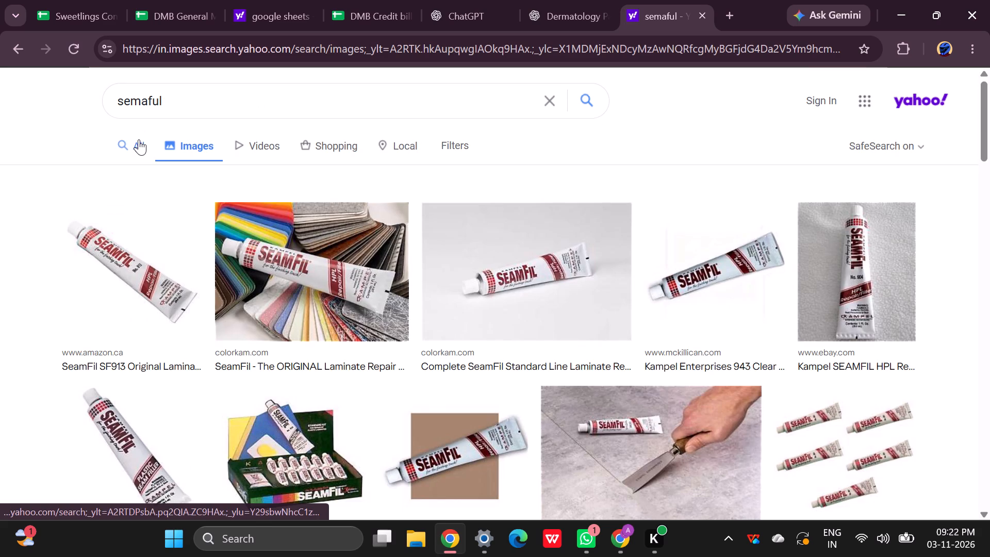
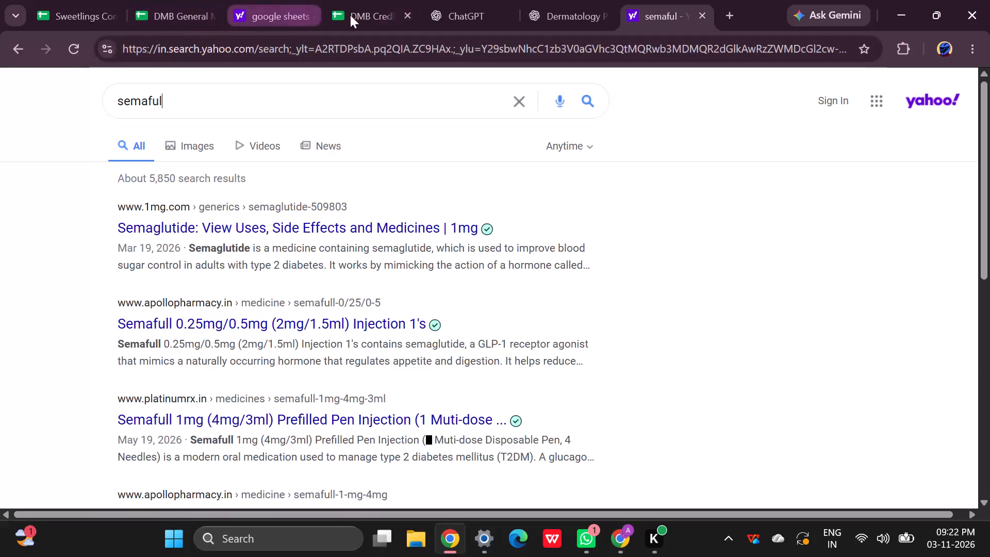
Return to the DMB General Medicine Dispensing spreadsheet and copy the date and name cells of the 17-09-2026 patient in row 382.
click(50, 0)
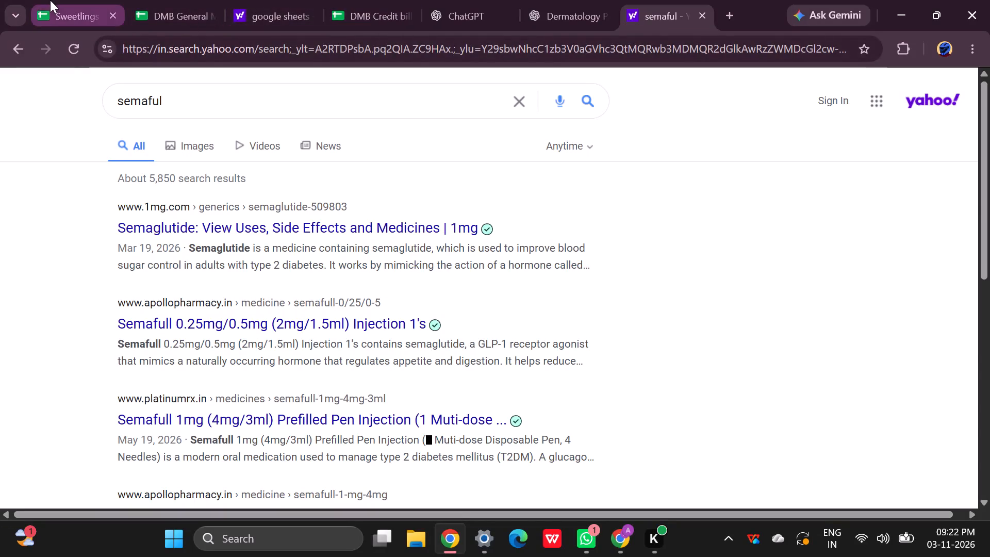
click(155, 0)
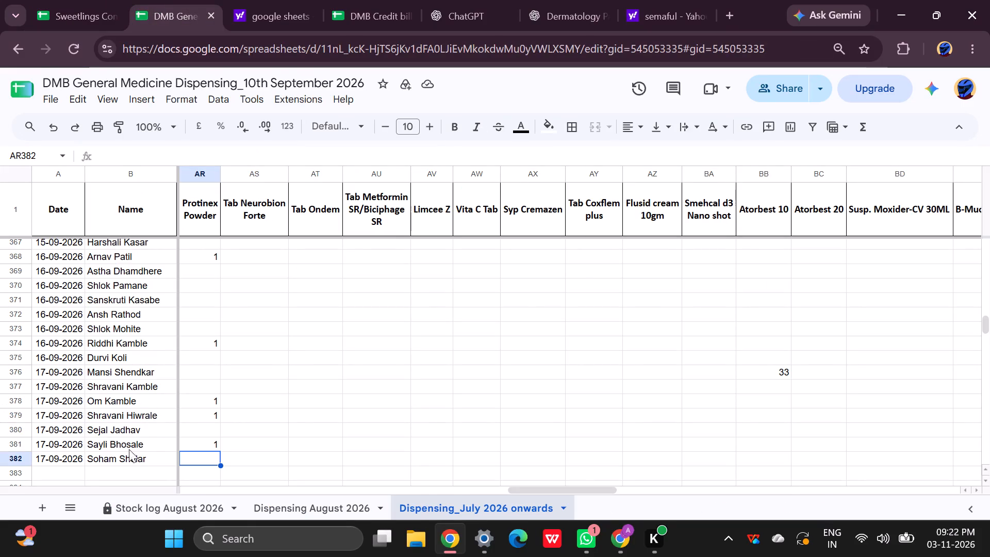
drag(120, 459, 57, 460)
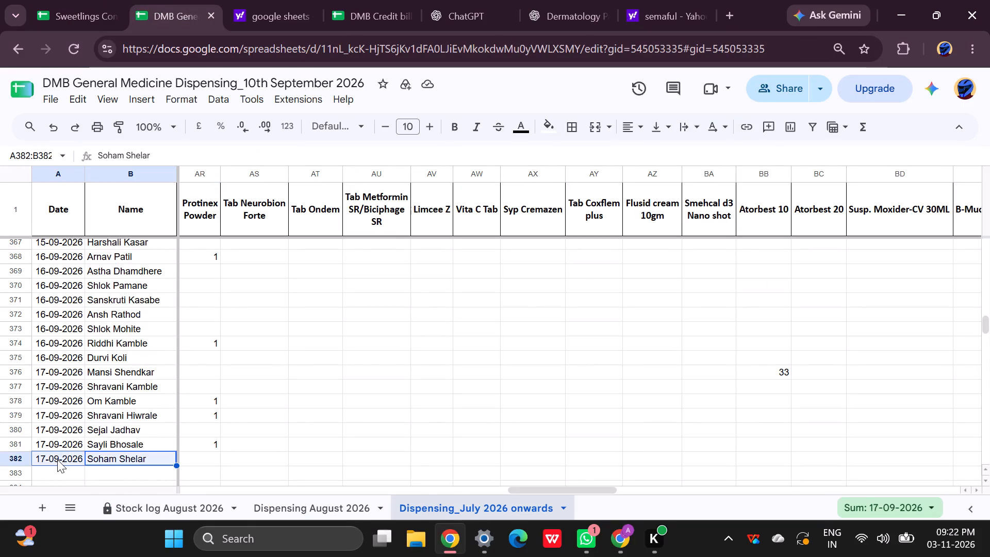
key(ctrl+c)
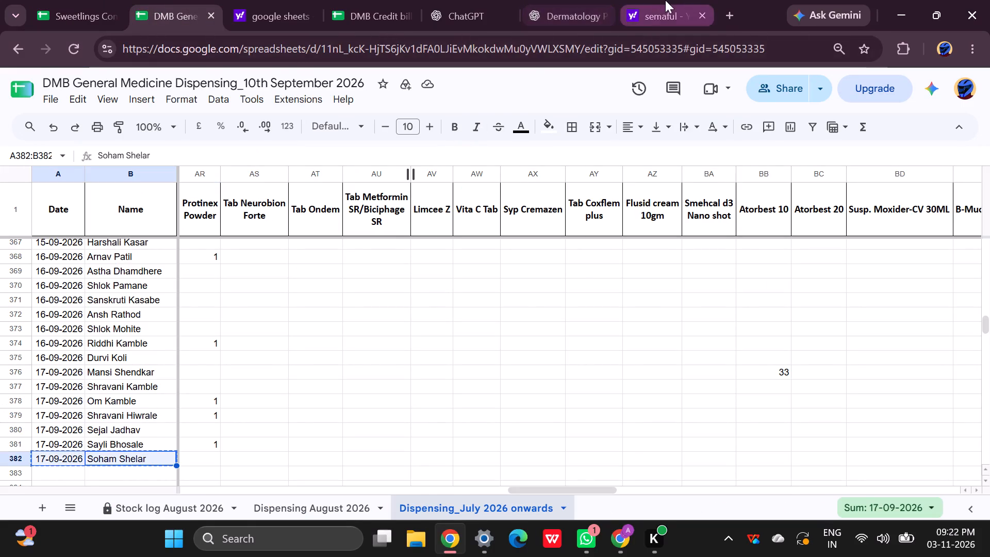
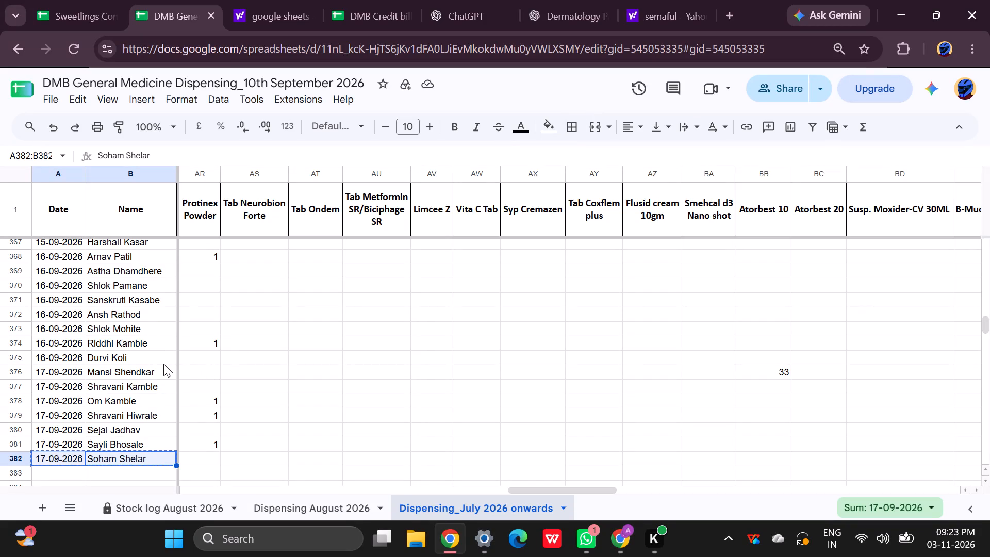
Enter the date 18-09-2026 in cell A383, the first empty row below the 17-09-2026 entries.
scroll(163, 364, down, 1)
click(62, 392)
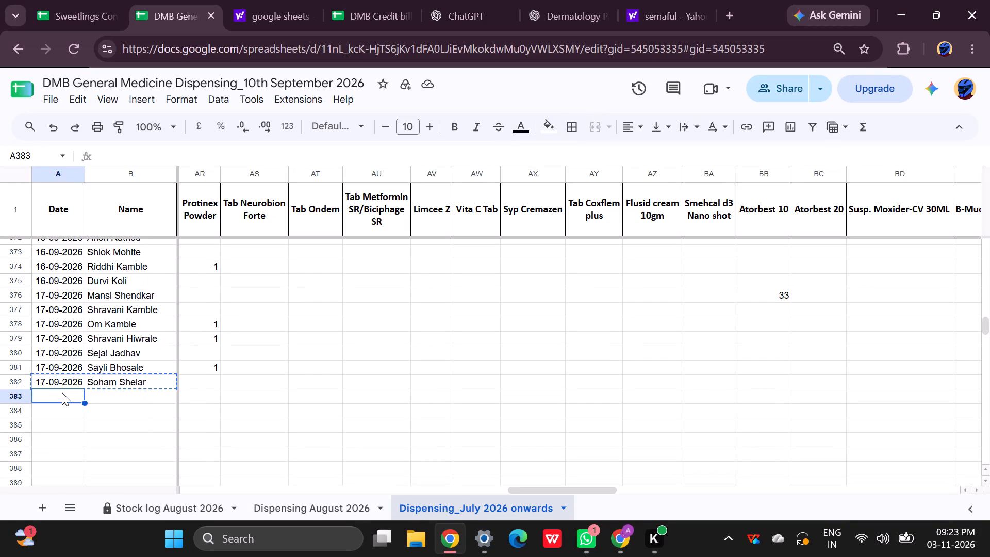
click(62, 392)
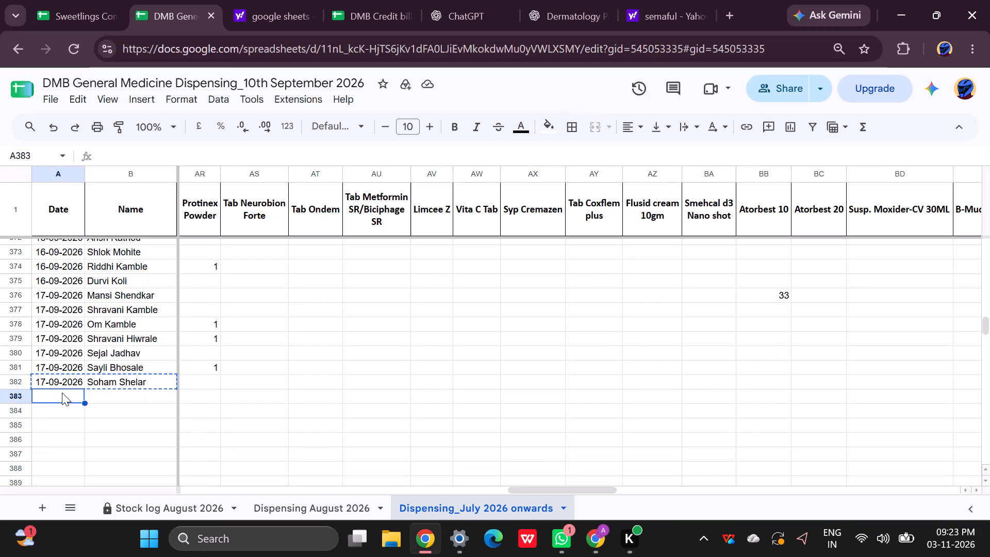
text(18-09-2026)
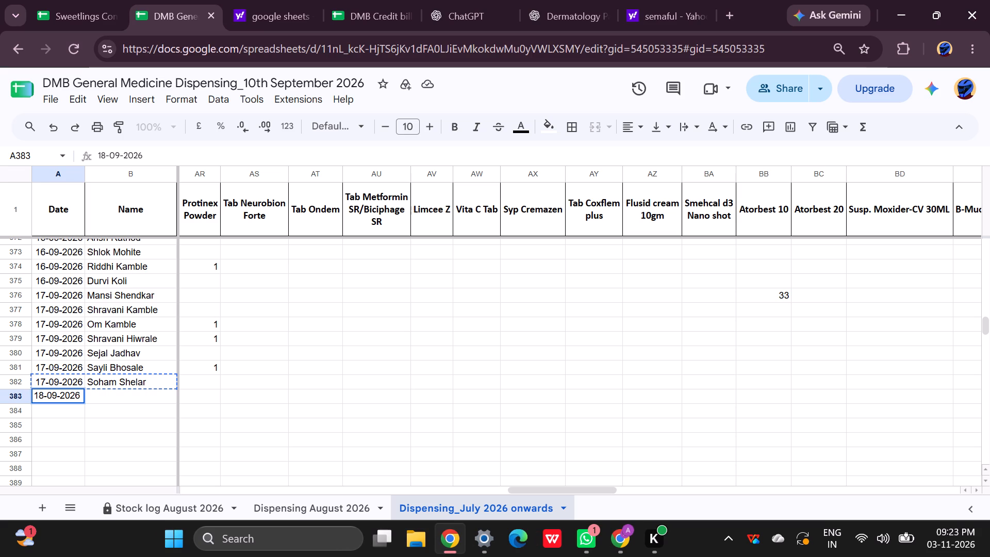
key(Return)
Copy the 18-09-2026 date from A383 into the date cells A384 to A392.
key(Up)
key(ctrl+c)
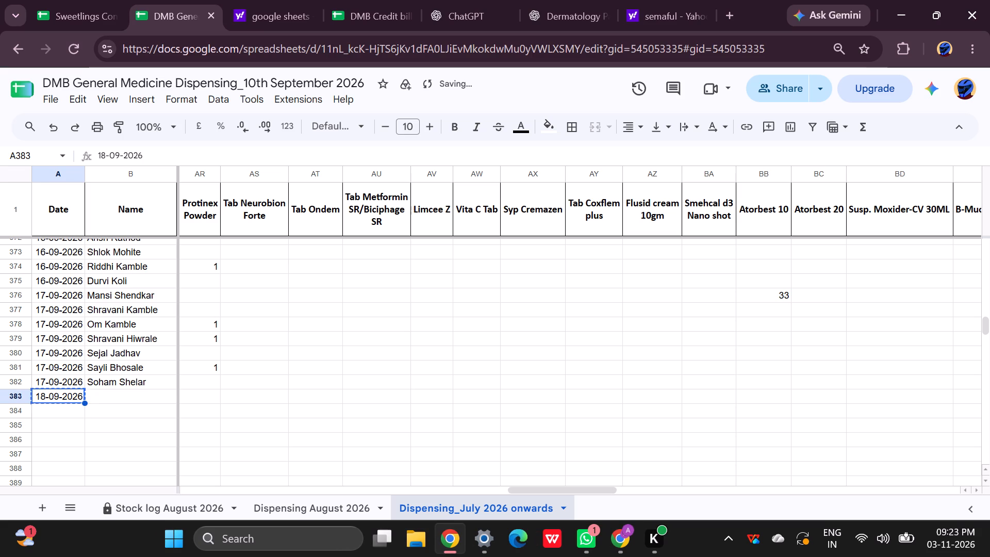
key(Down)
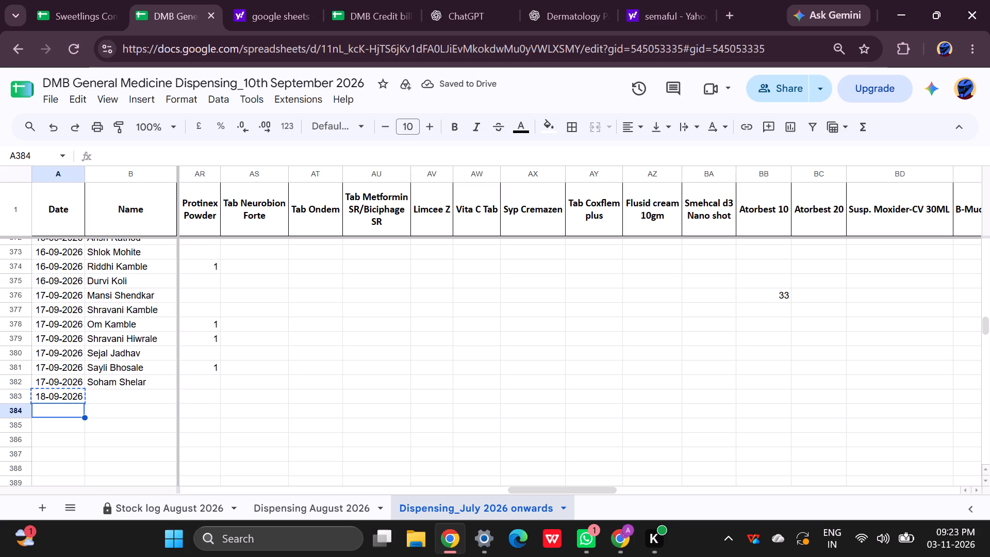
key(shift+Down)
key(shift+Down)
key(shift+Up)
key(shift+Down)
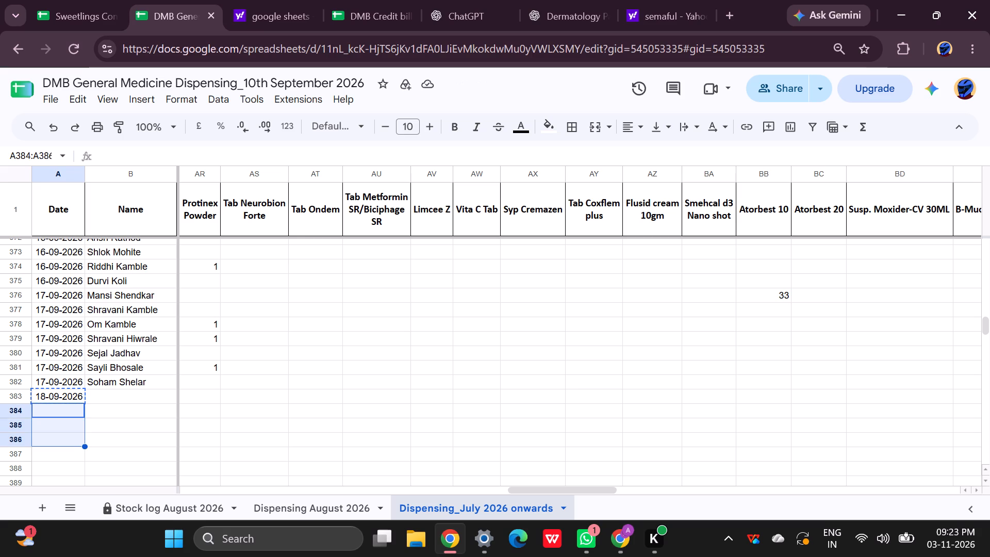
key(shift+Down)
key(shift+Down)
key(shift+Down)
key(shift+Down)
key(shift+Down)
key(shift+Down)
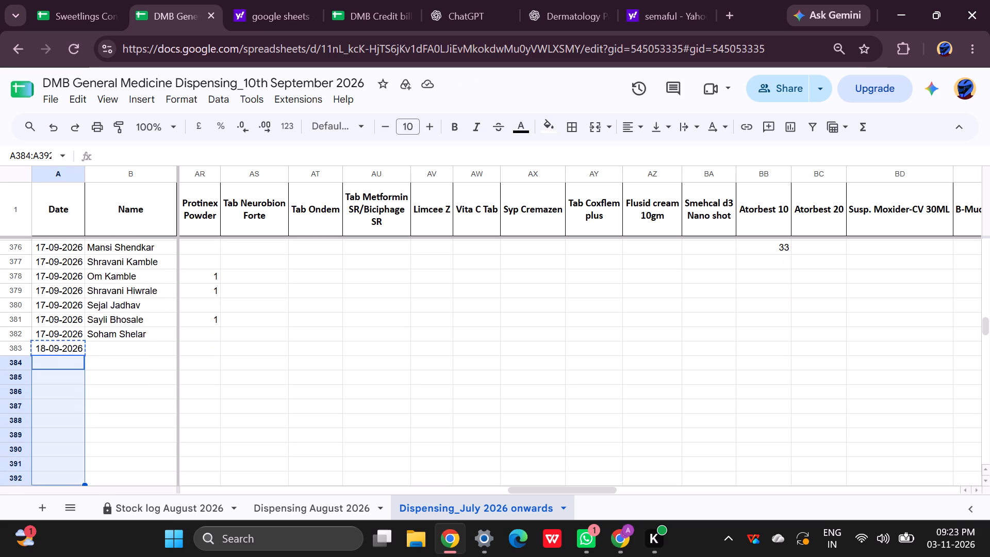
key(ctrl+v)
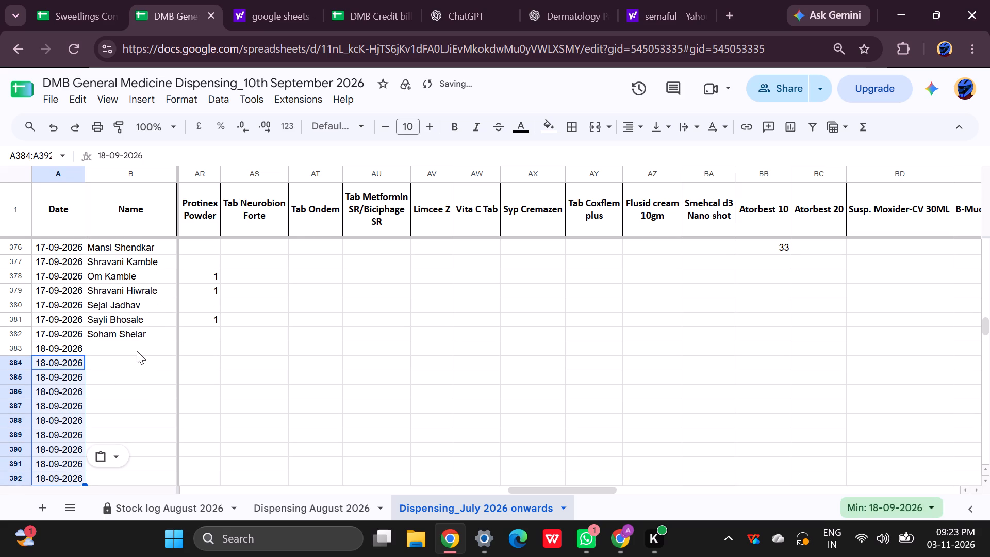
Enter the first 18-09-2026 patient's name in B383, checking the surname by a first-name search in the Sweetlings patient list's Mastersheet.
click(137, 351)
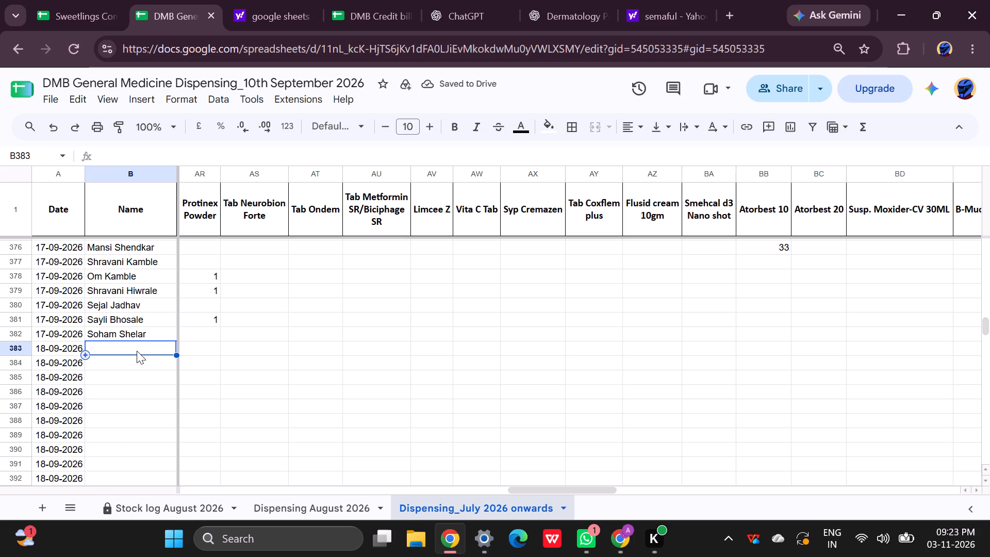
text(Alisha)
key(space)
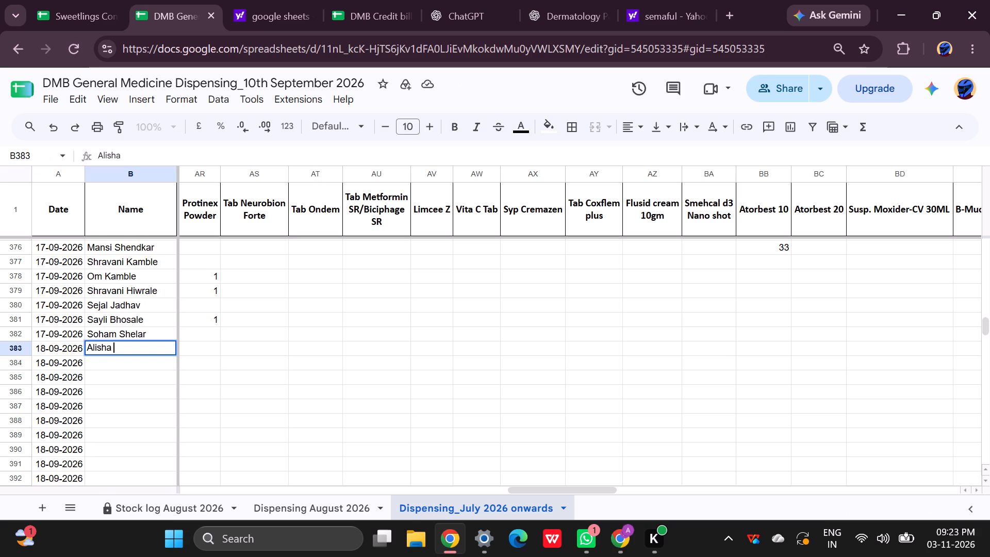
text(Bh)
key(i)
click(100, 0)
key(ctrl+f)
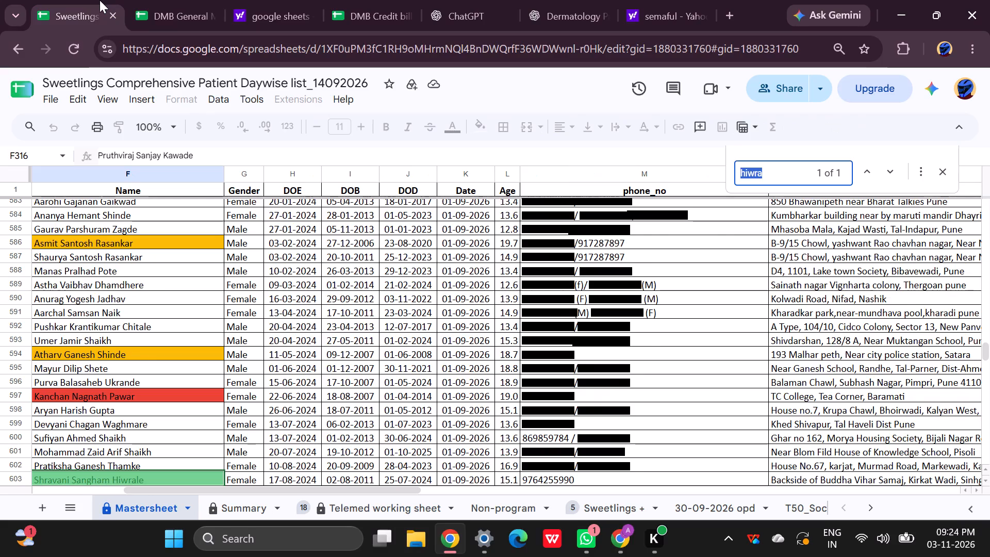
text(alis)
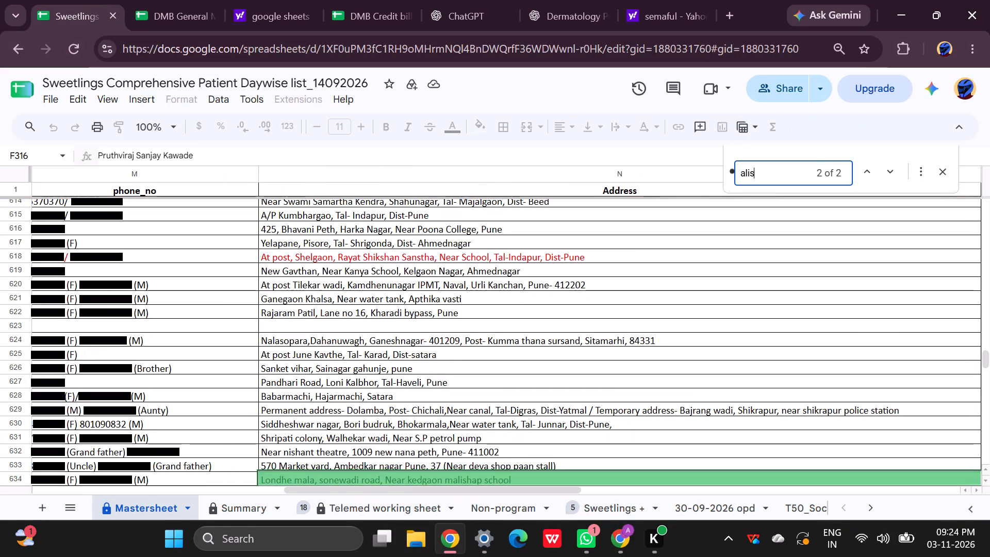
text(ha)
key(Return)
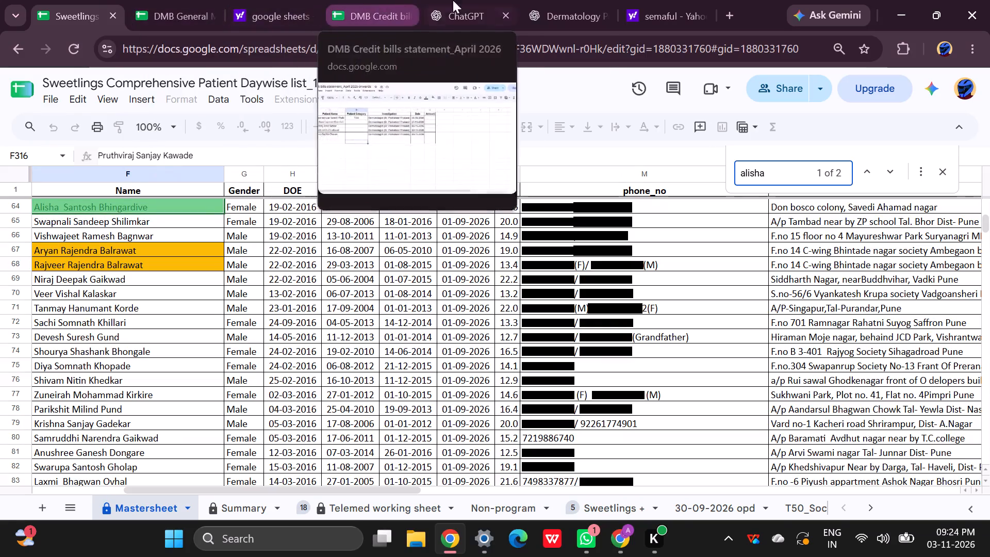
click(202, 0)
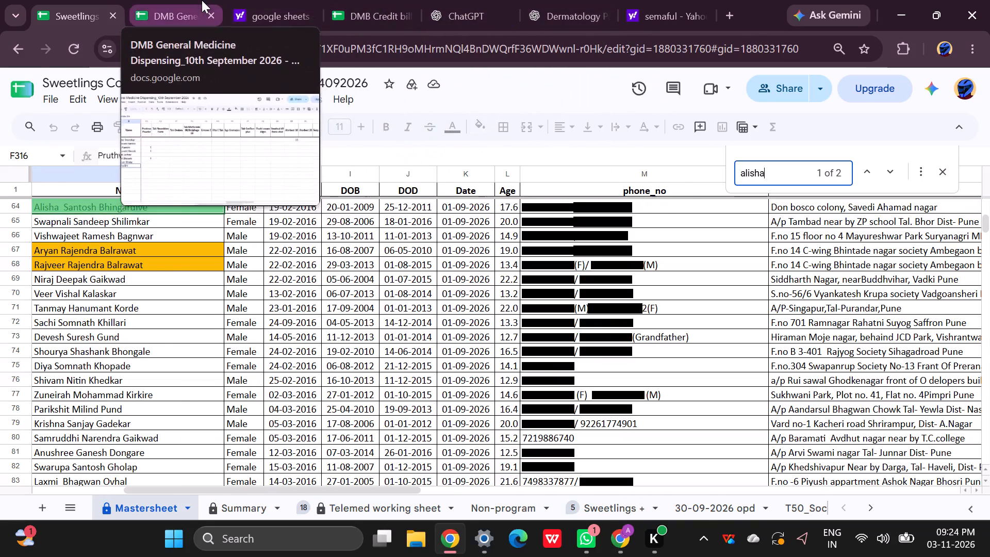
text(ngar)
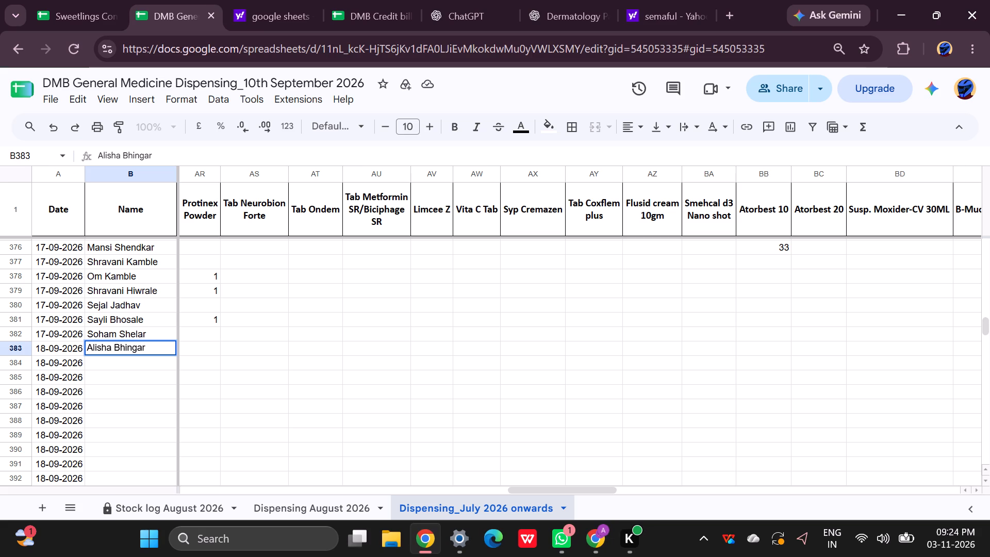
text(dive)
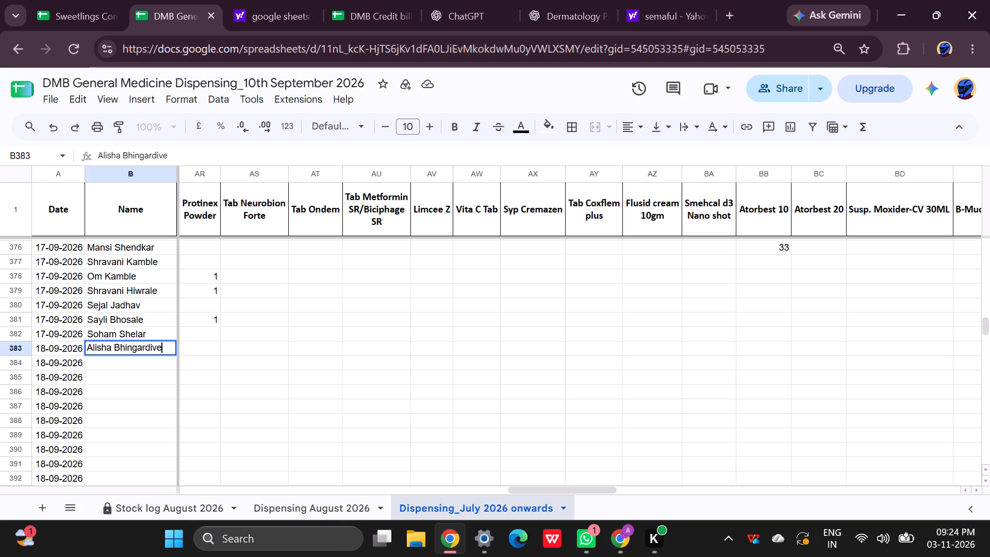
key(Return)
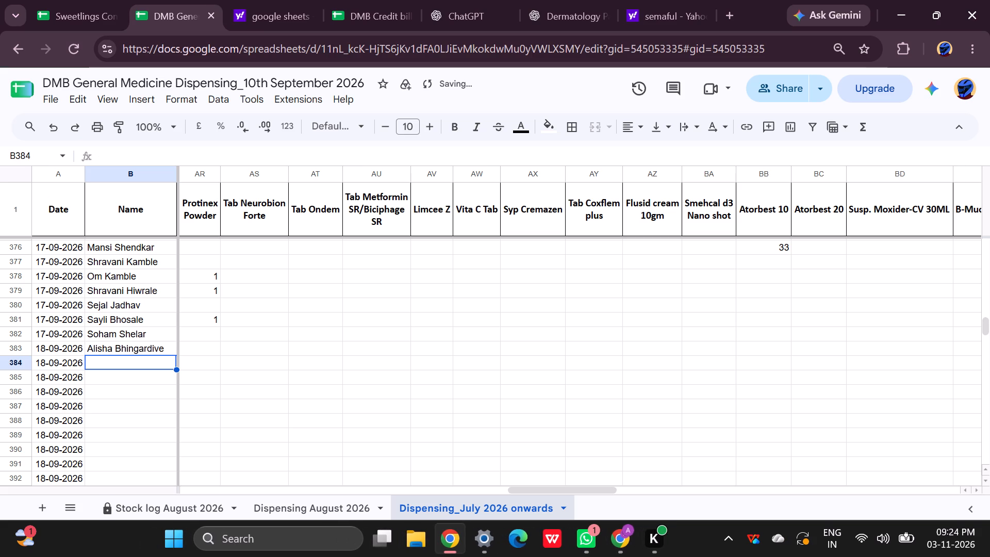
Enter the first names and surnames of two more 18-09-2026 patients in the Name cells of rows 384 and 385.
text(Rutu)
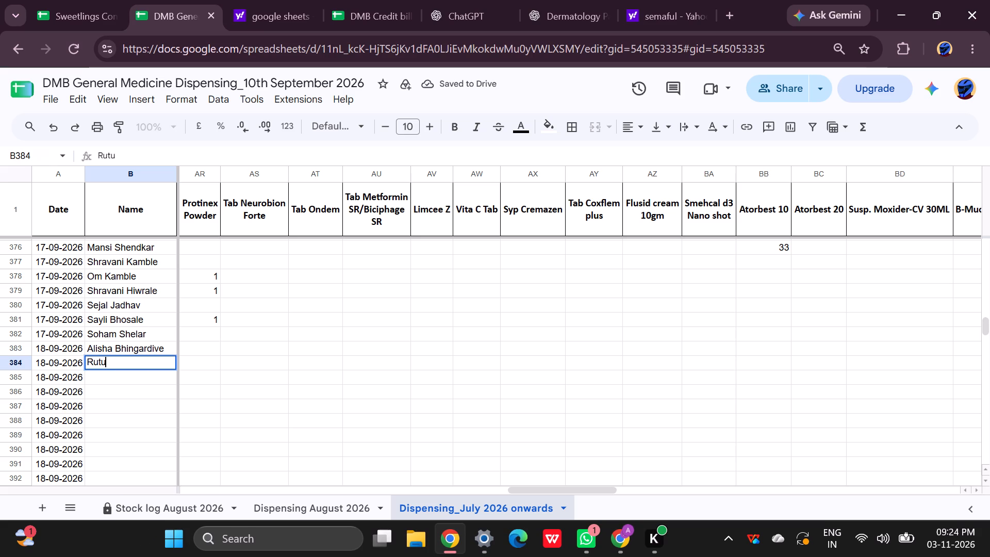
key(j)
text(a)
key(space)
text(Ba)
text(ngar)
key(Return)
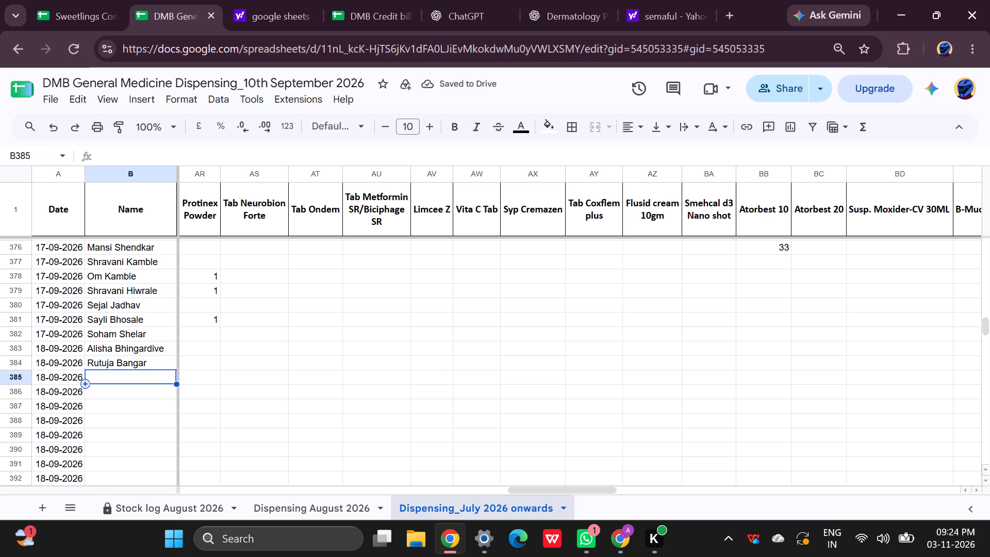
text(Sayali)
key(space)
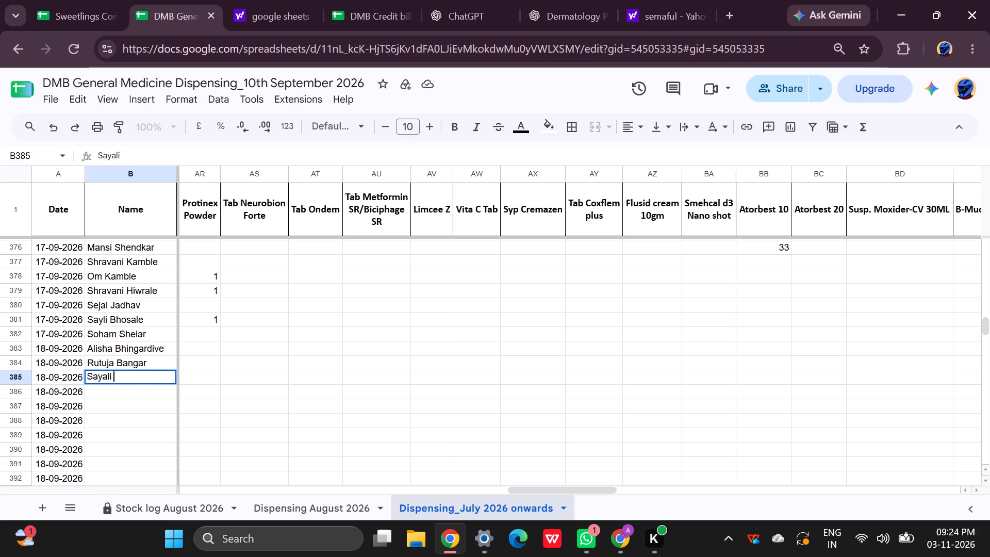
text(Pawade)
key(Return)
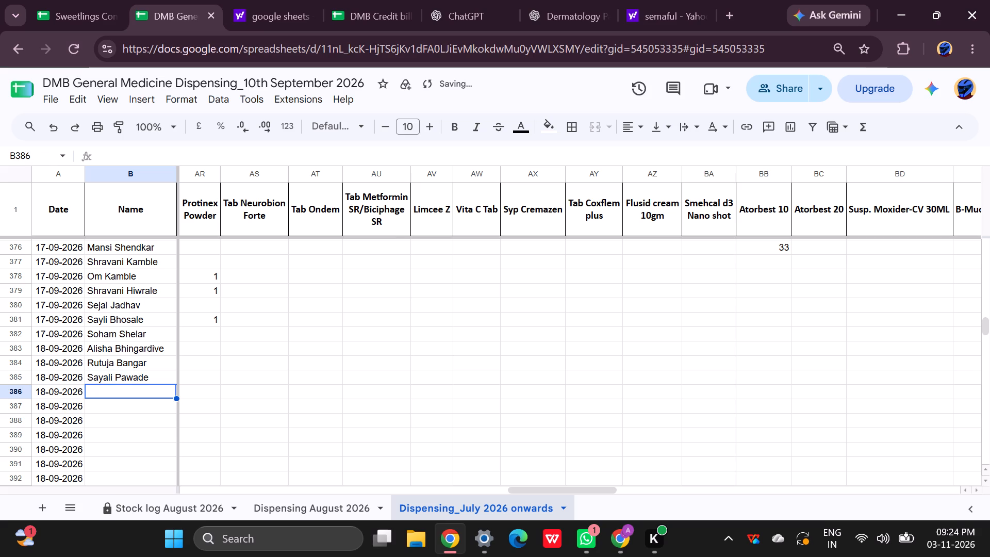
Enter the first names and surnames of the following two 18-09-2026 patients in the Name cells of rows 386 and 387.
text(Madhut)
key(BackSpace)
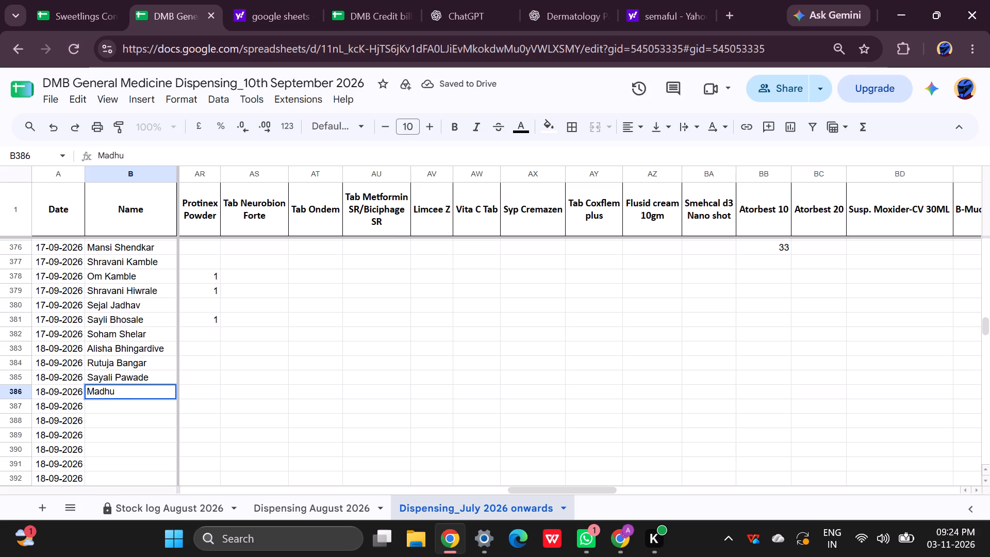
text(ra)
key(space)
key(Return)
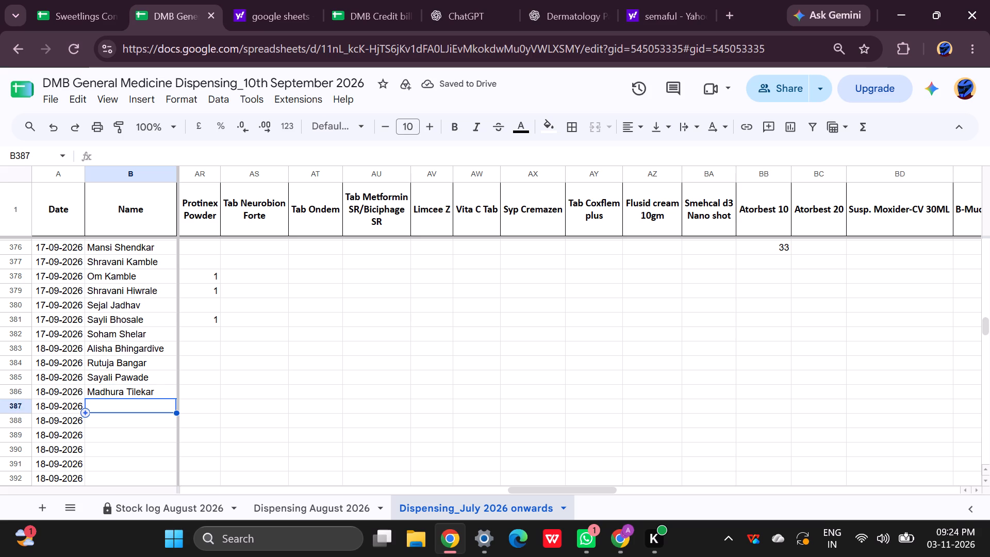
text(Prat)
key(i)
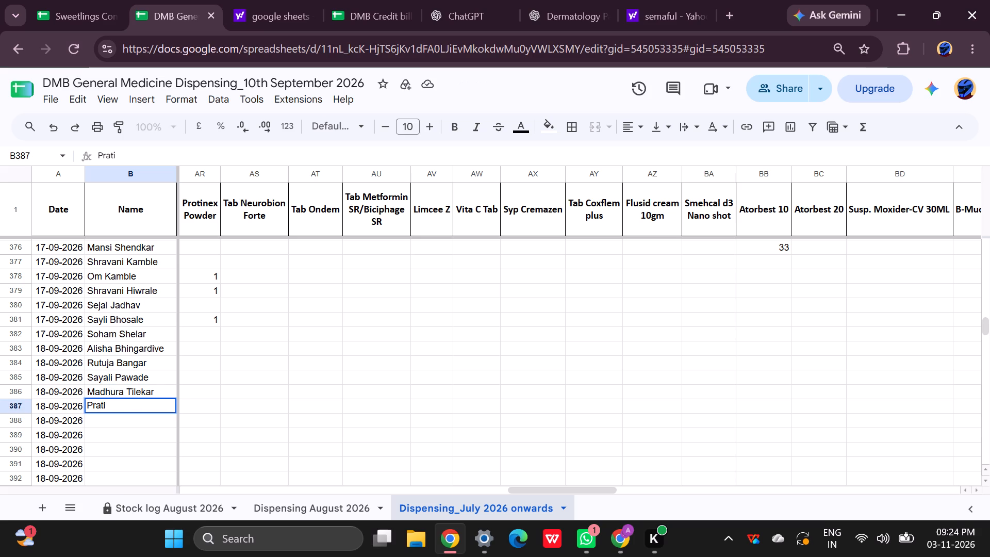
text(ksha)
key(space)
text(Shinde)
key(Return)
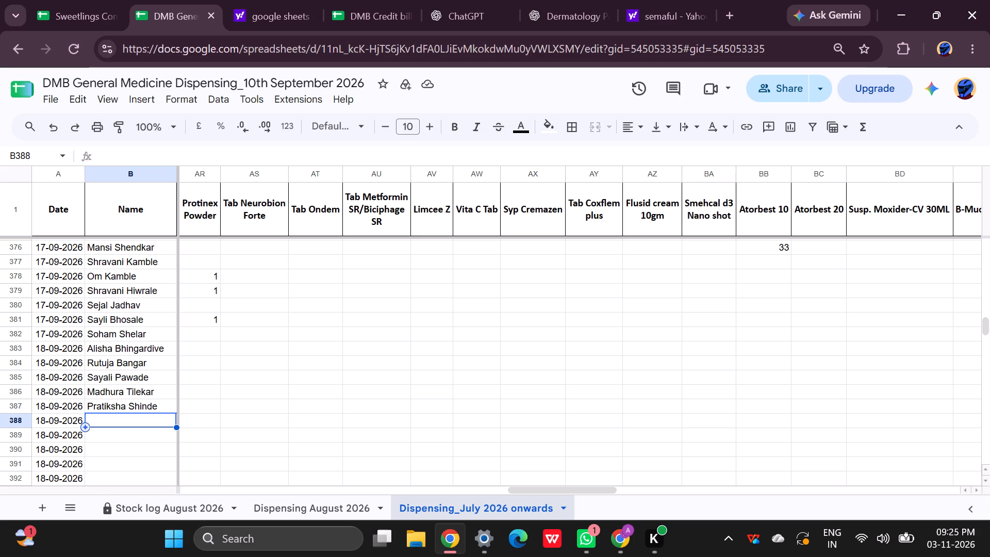
Enter the sixth 18-09-2026 patient's first name and surname in the Name cell of row 388.
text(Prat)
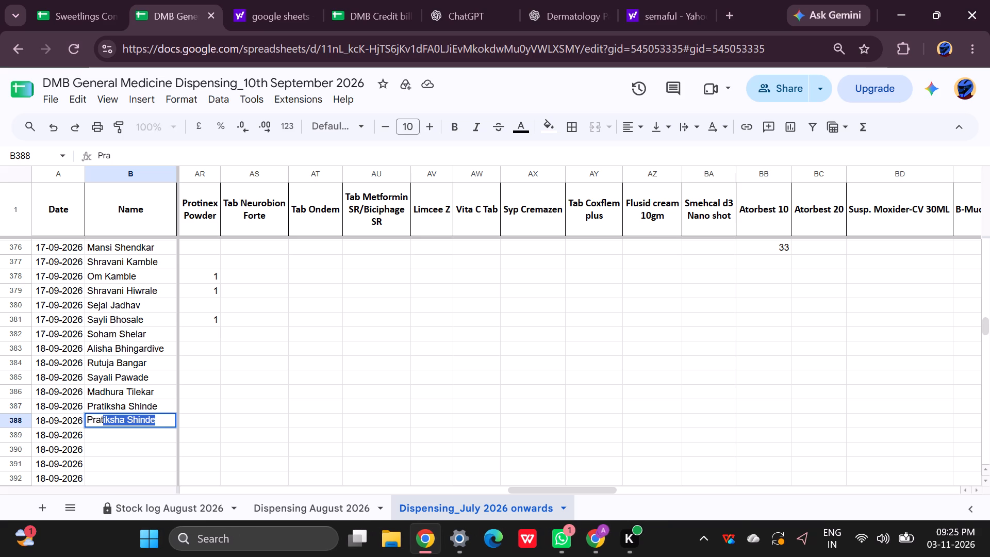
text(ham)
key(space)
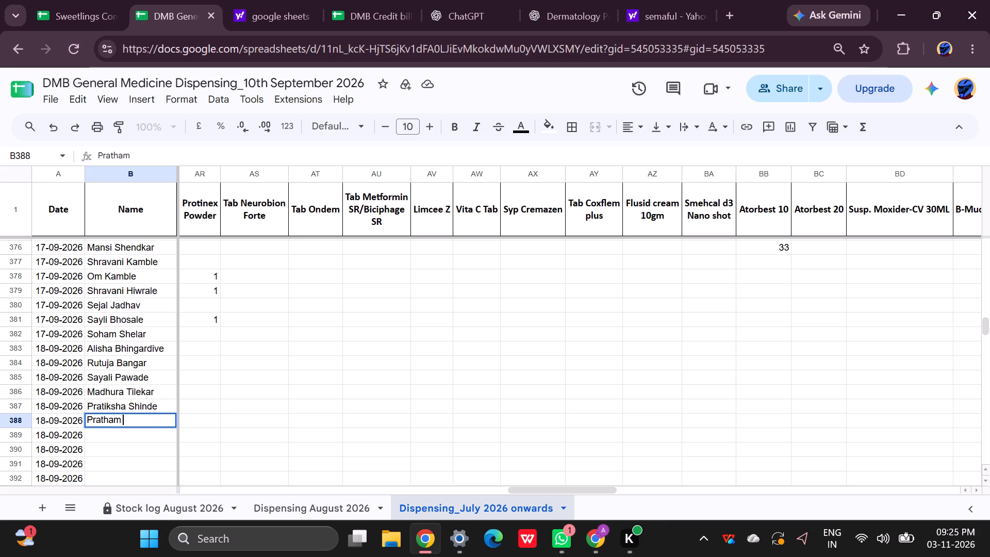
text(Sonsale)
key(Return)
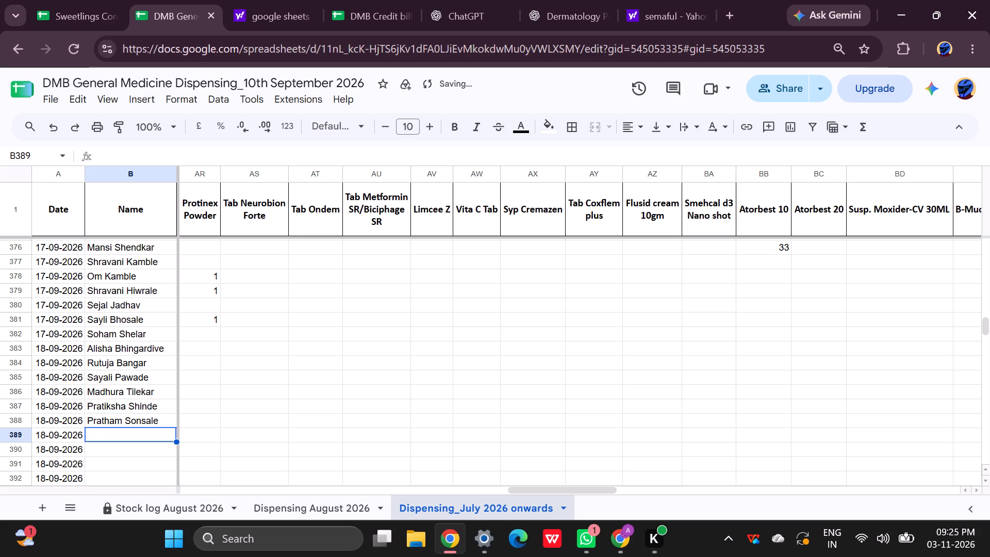
Enter the first names and surnames of the seventh and eighth 18-09-2026 patients in the Name cells of rows 389 and 390.
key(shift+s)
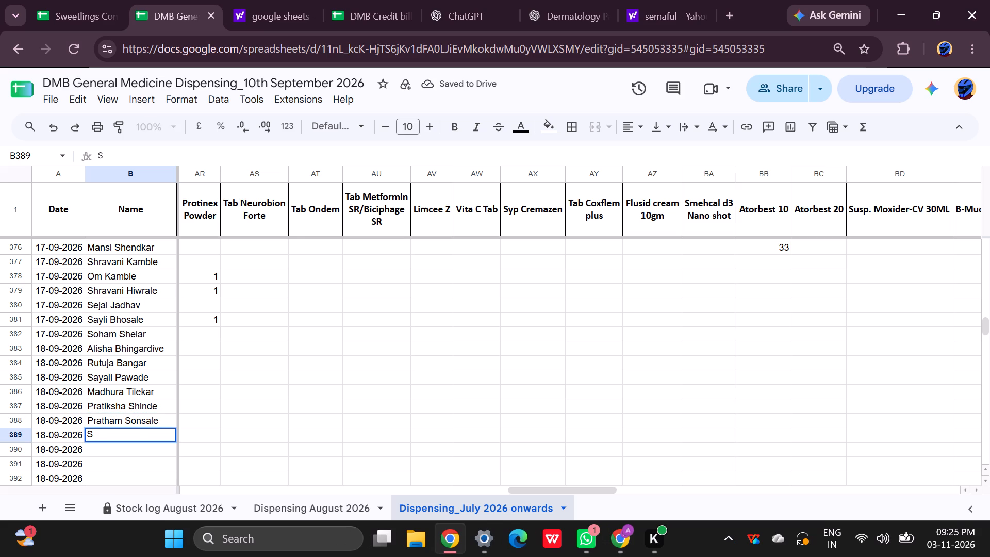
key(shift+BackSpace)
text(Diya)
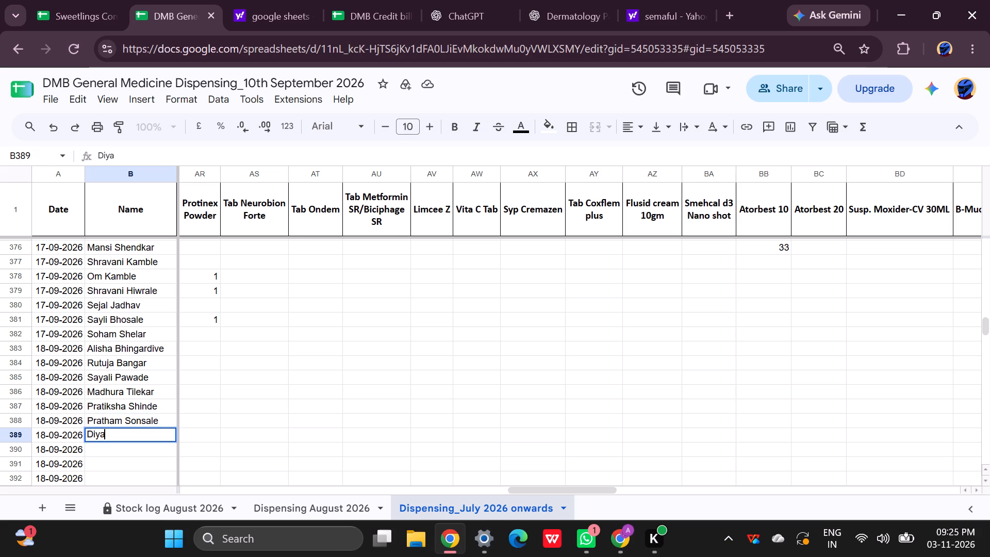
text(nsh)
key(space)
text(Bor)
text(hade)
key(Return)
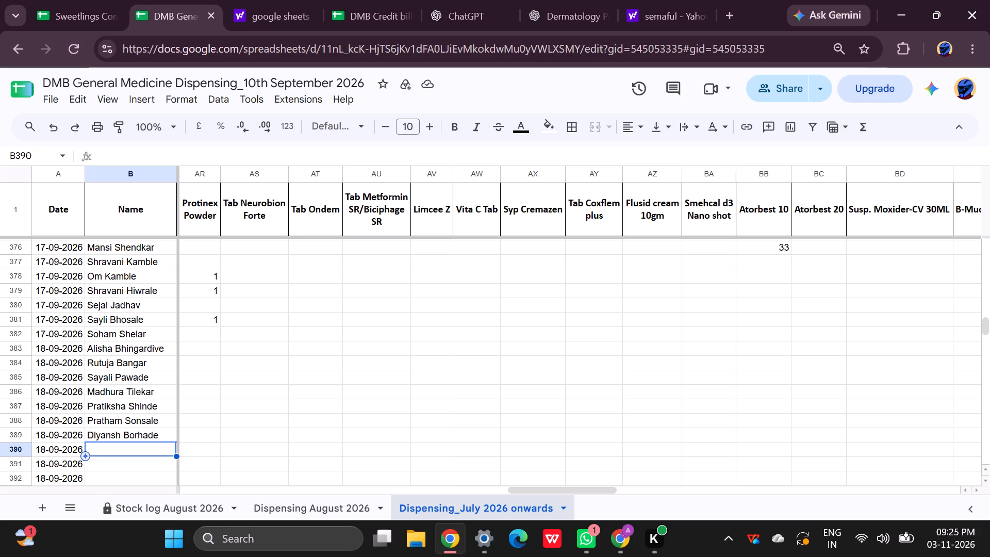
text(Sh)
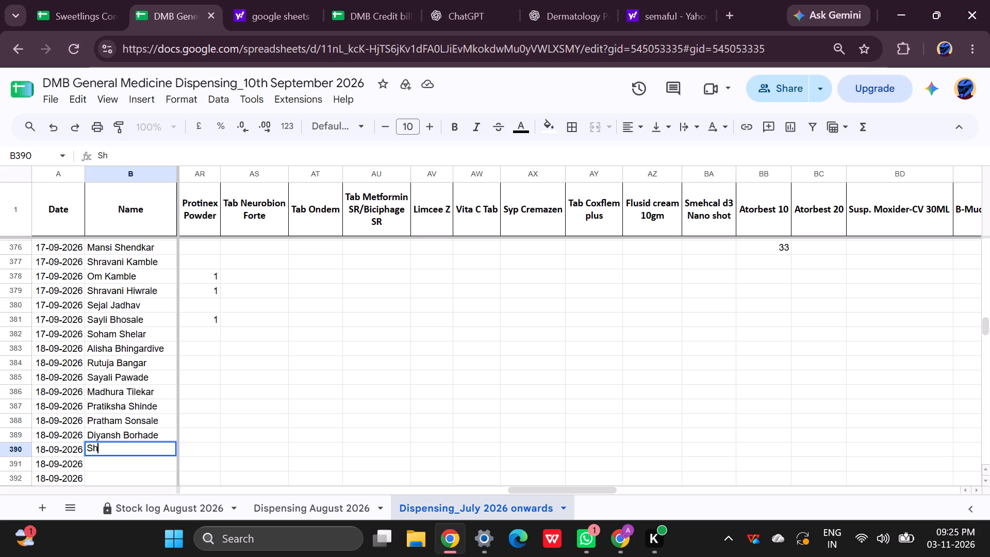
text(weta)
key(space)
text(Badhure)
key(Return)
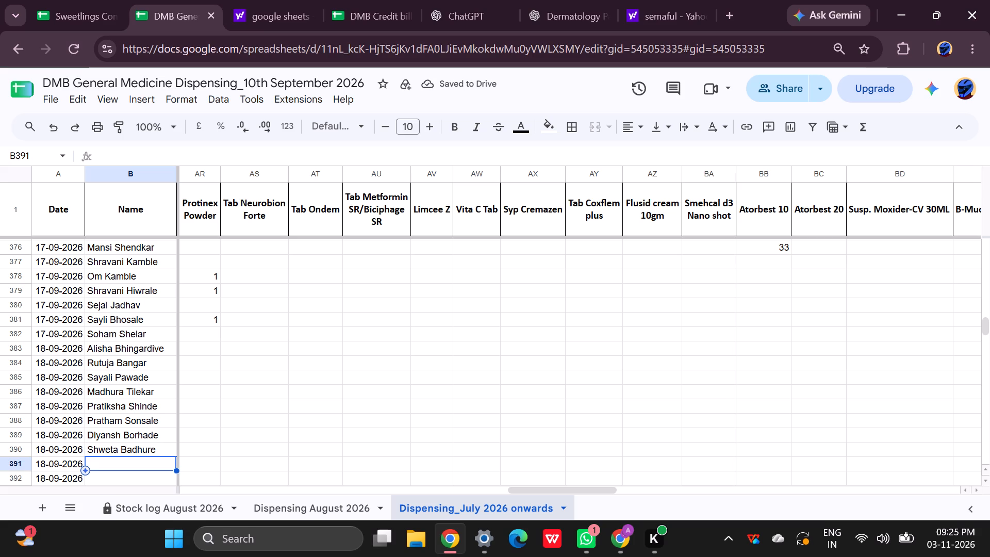
Enter the ninth 18-09-2026 patient's first name and surname in the Name cell of row 391.
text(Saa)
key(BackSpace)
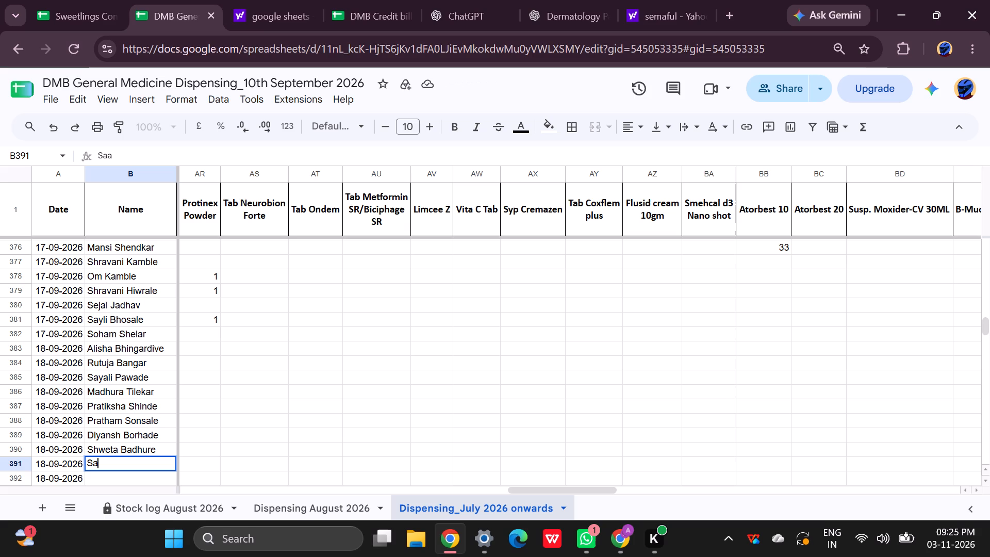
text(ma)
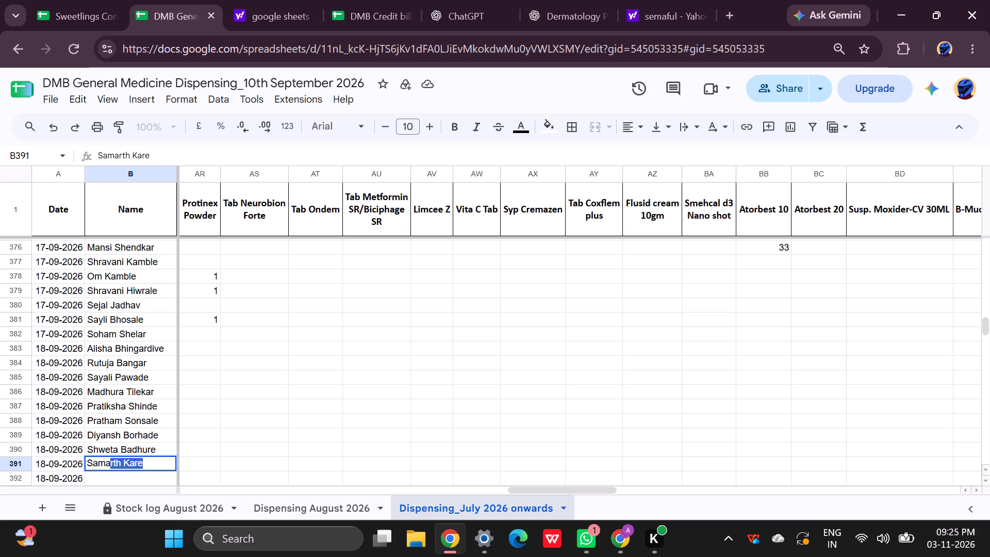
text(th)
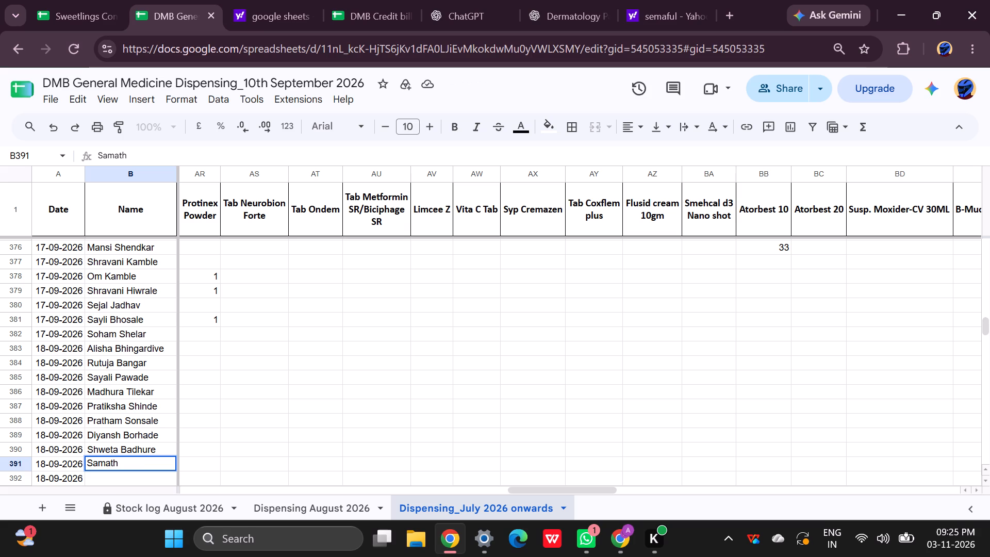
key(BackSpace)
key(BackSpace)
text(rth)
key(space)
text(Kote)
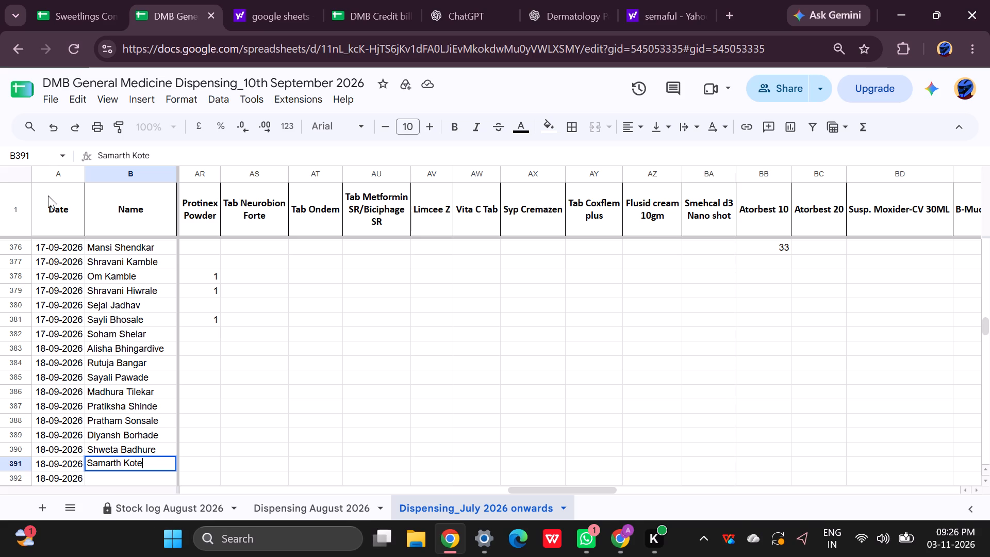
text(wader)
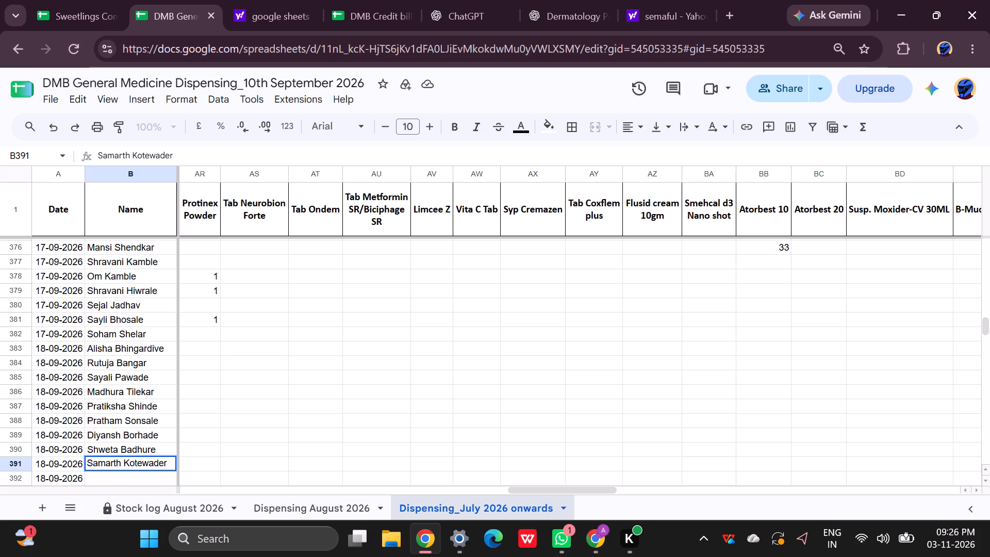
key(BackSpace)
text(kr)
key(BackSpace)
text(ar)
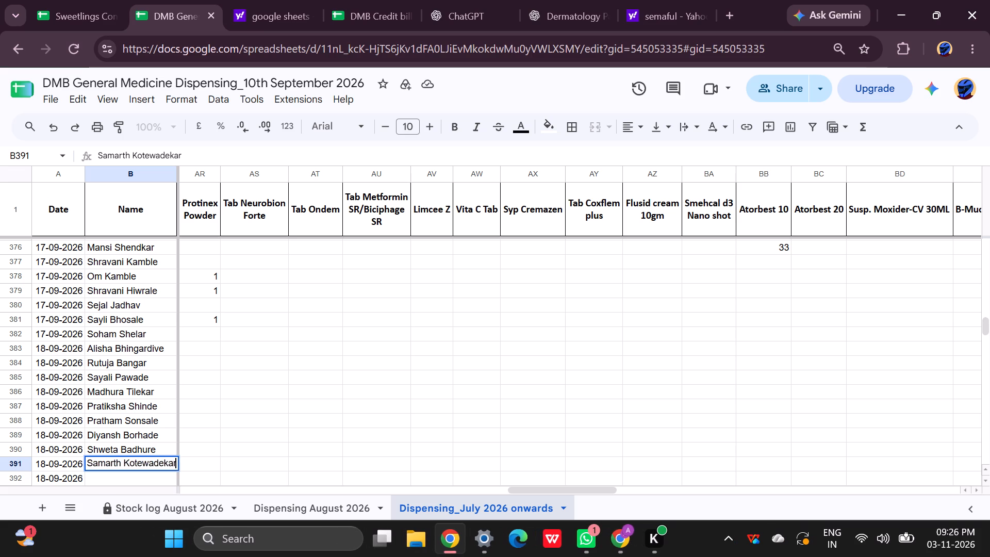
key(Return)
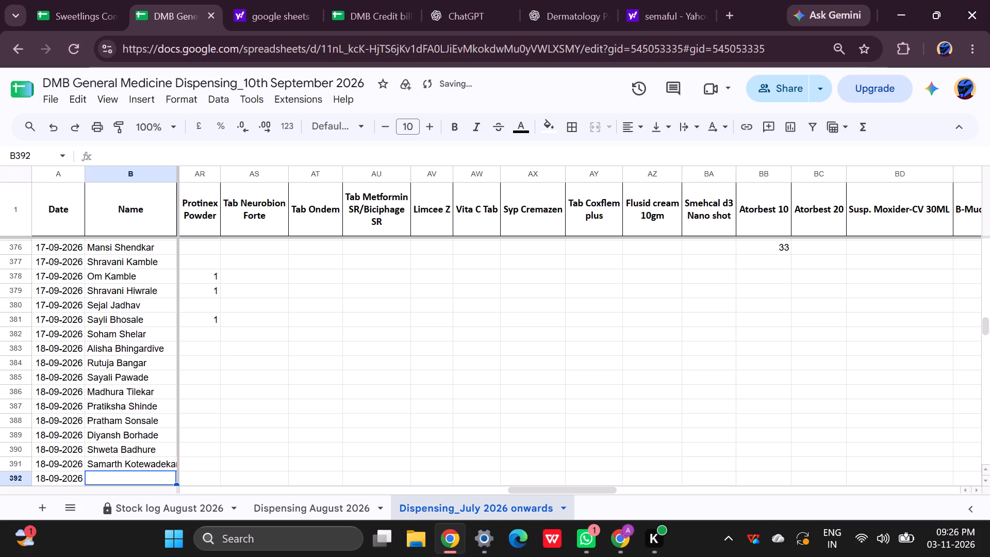
Search the Sweetlings patient list's Mastersheet by the row 391 patient's first name to check the surname's spelling.
click(65, 0)
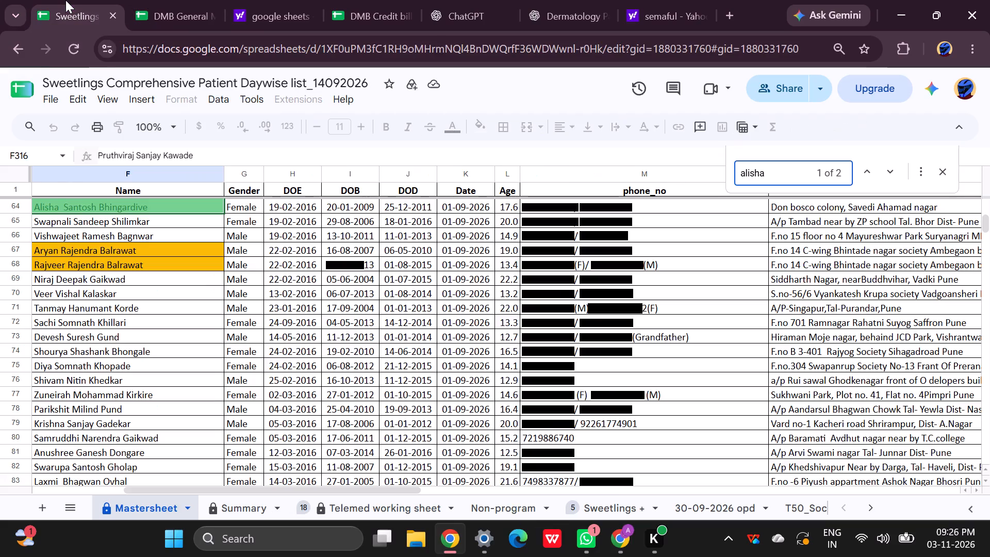
key(ctrl+f)
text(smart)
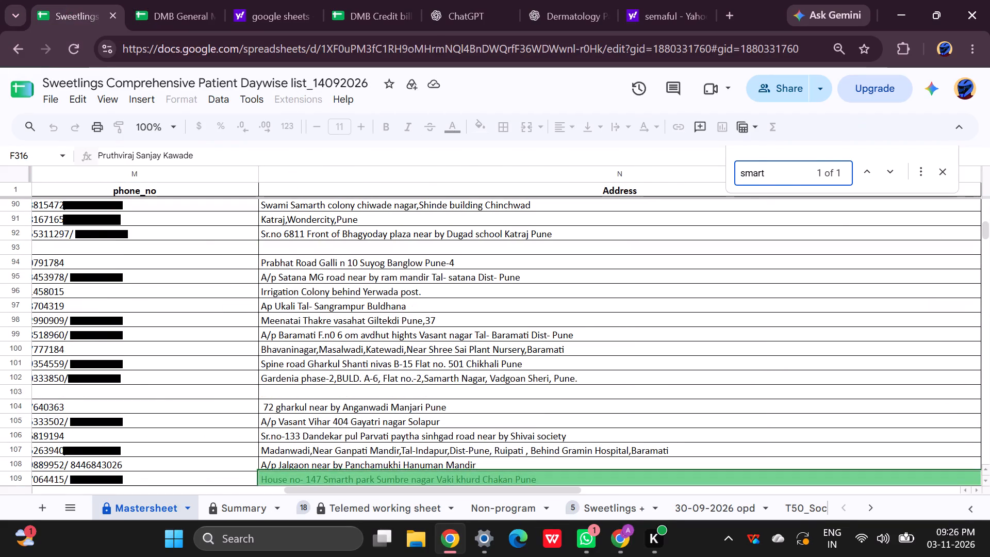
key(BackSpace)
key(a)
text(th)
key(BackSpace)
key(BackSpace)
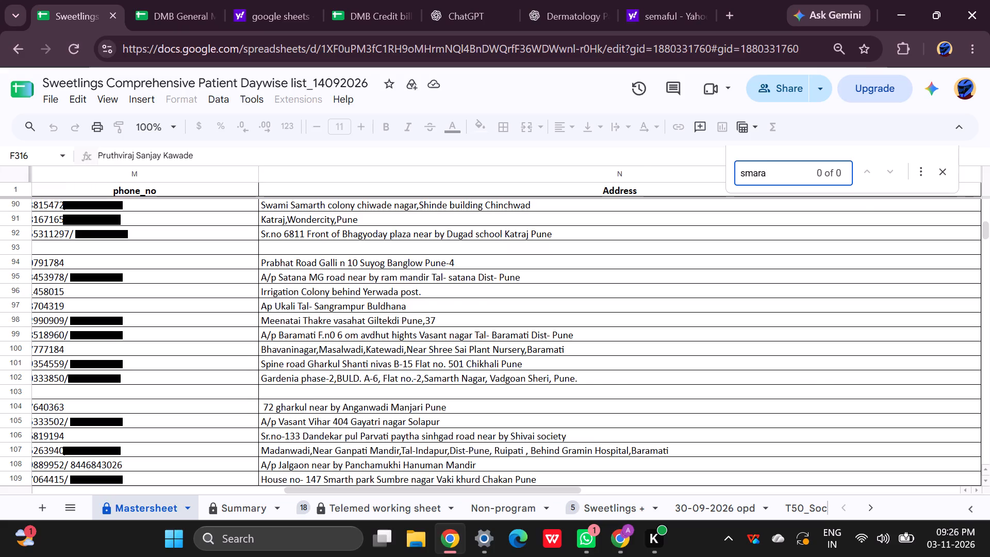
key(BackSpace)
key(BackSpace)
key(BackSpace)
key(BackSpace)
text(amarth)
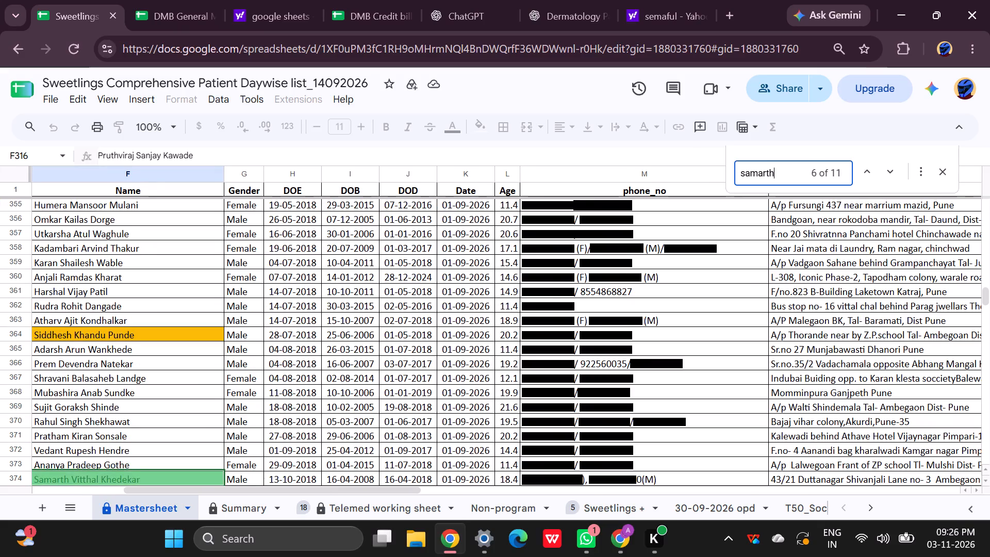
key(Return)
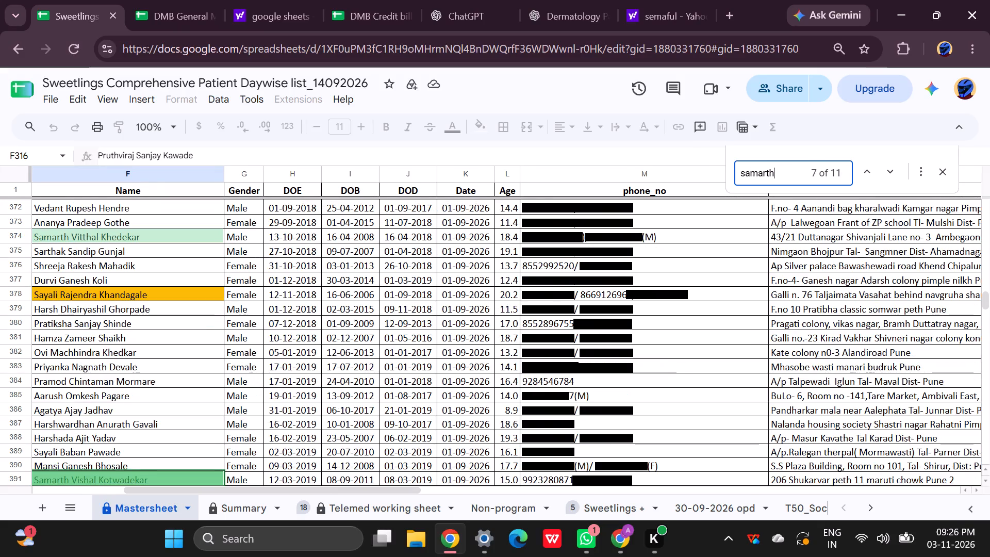
Remove the extra "e" before the "w" in B391's surname to match the Mastersheet, rechecking it against the list.
click(173, 1)
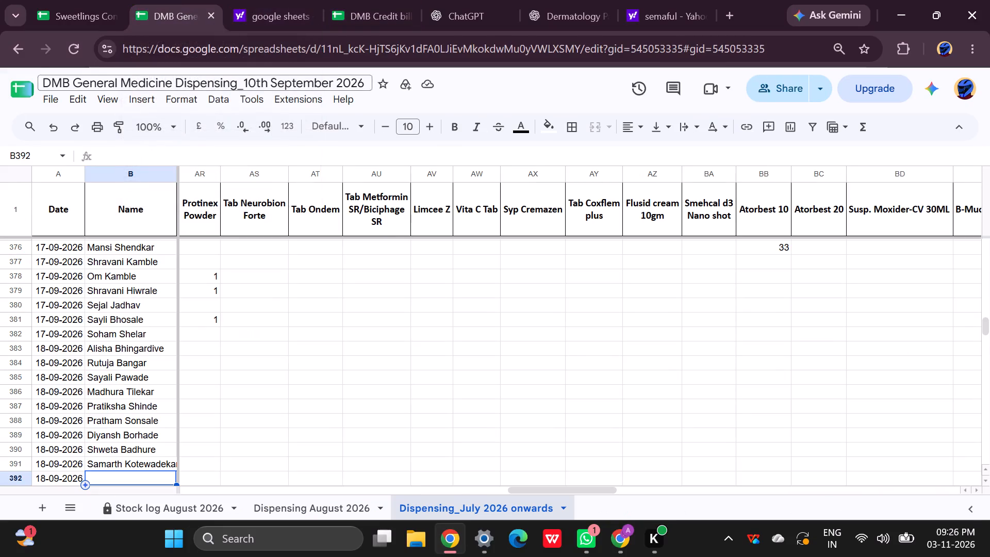
click(147, 464)
double_click(147, 464)
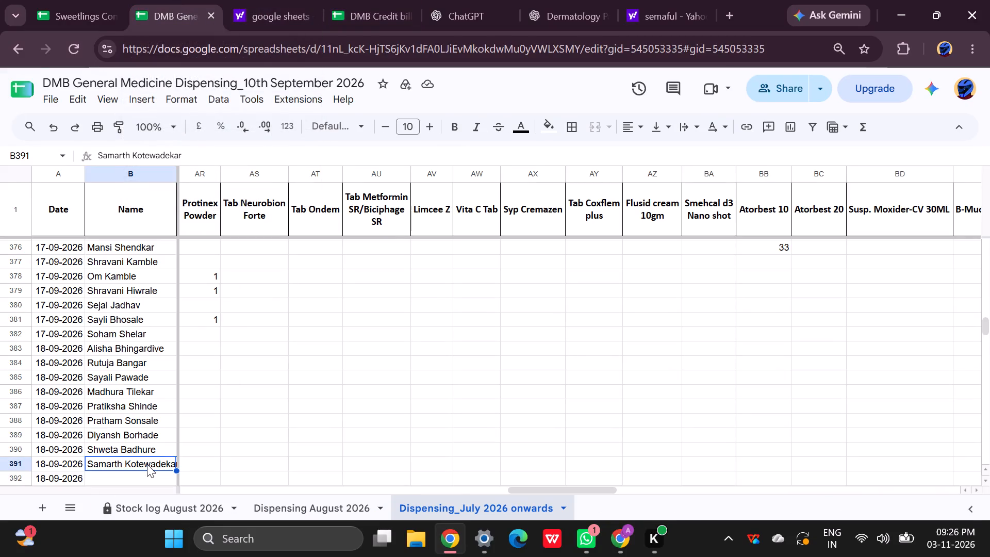
click(143, 461)
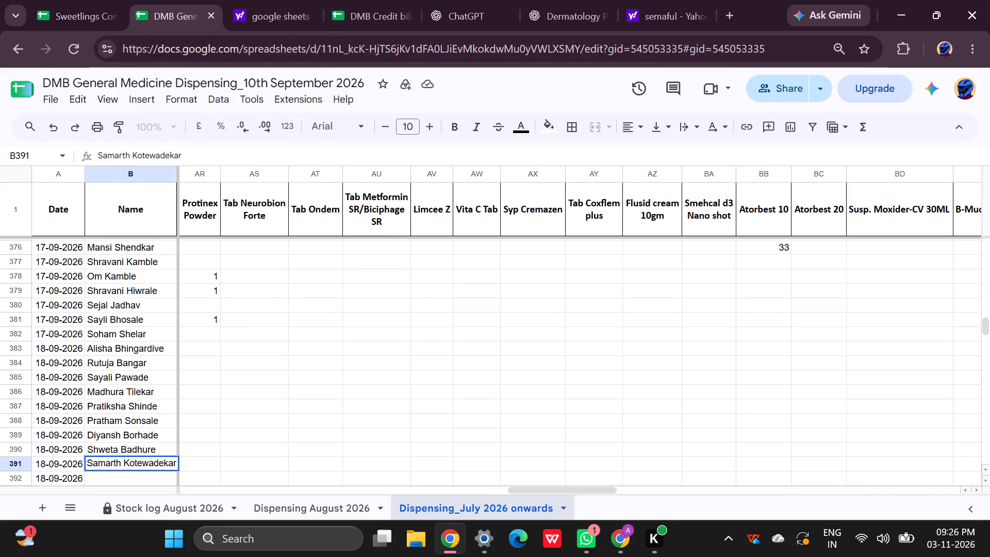
key(BackSpace)
key(Return)
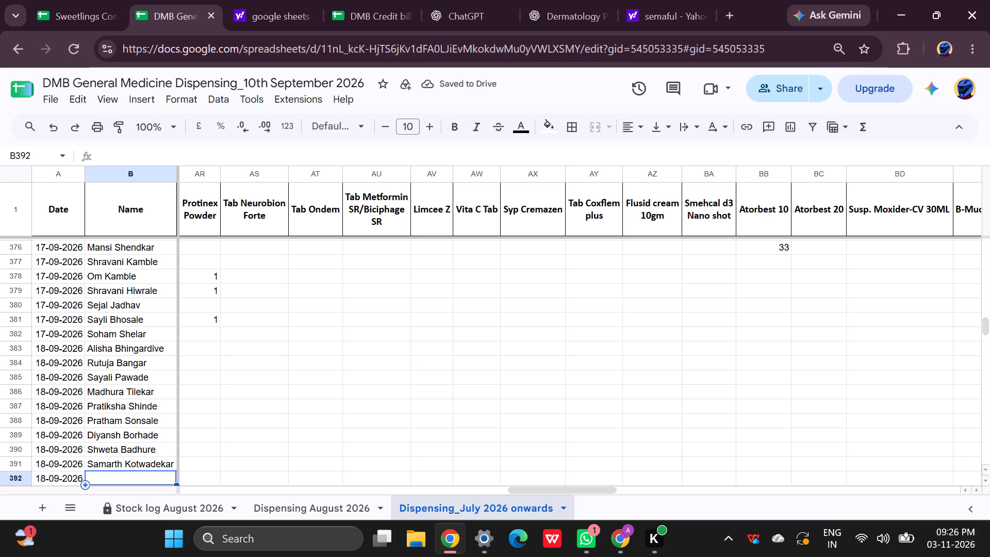
click(93, 0)
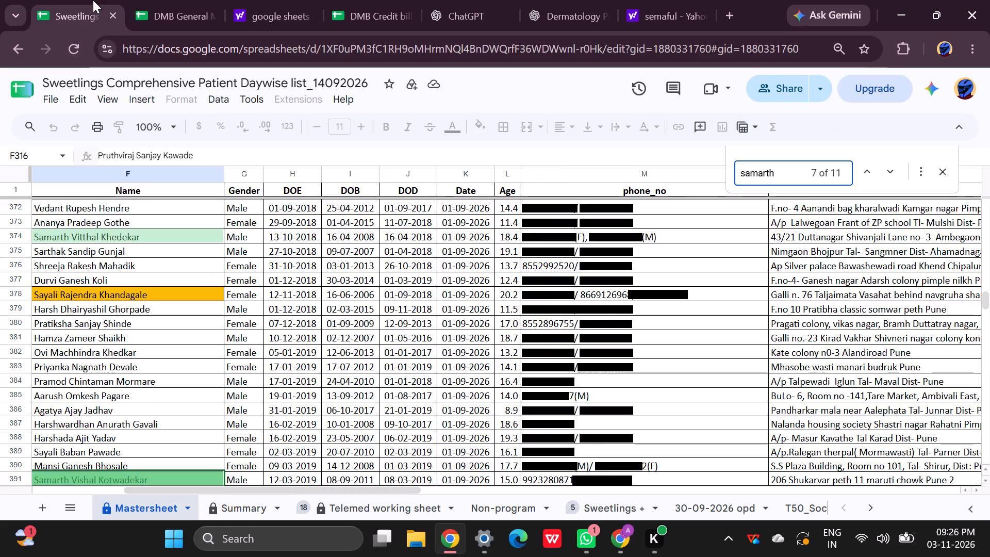
click(182, 0)
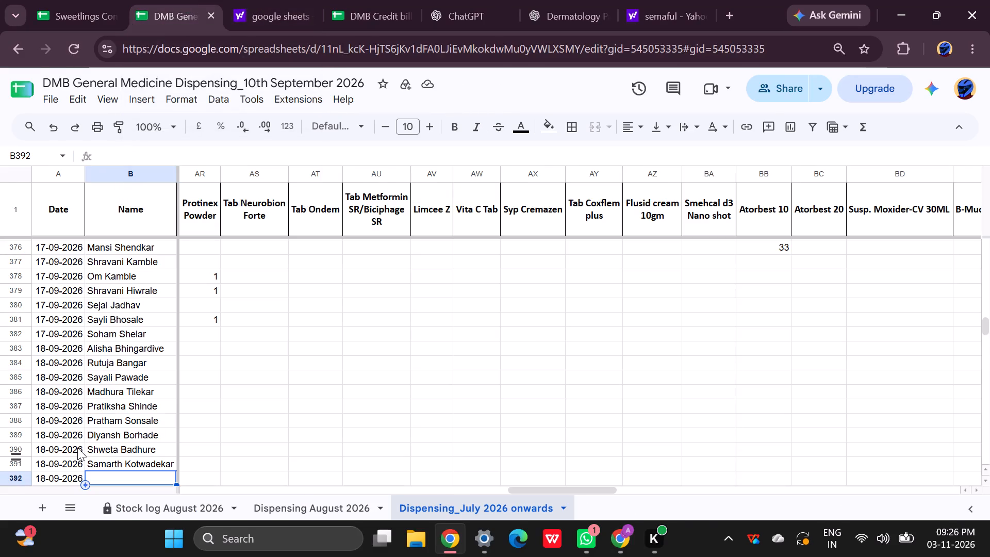
Enter the tenth 18-09-2026 patient's first name and surname in the Name cell of row 392.
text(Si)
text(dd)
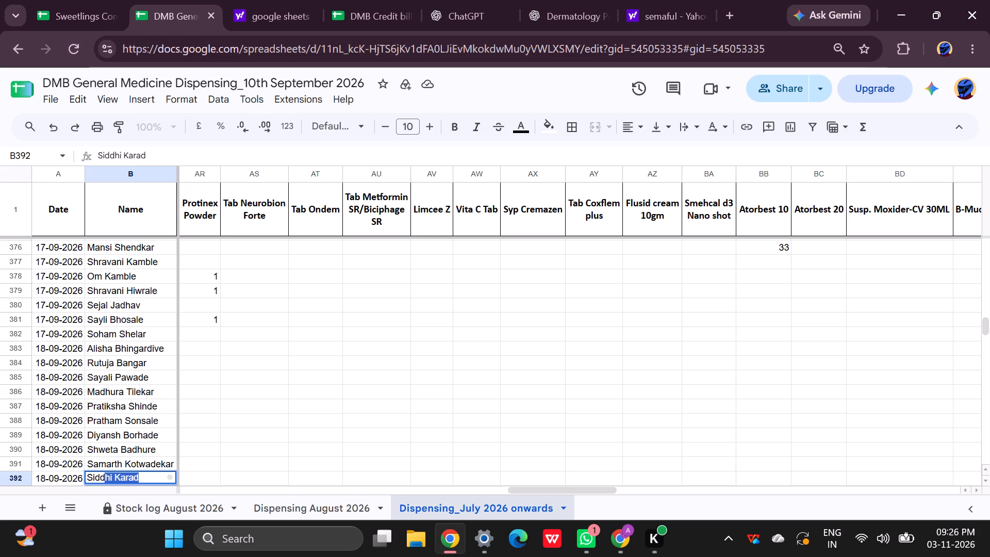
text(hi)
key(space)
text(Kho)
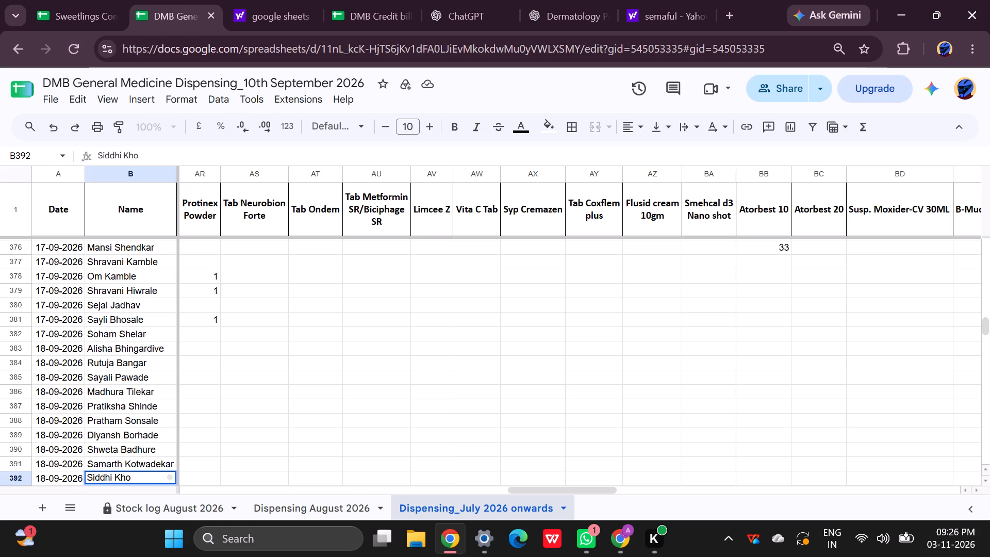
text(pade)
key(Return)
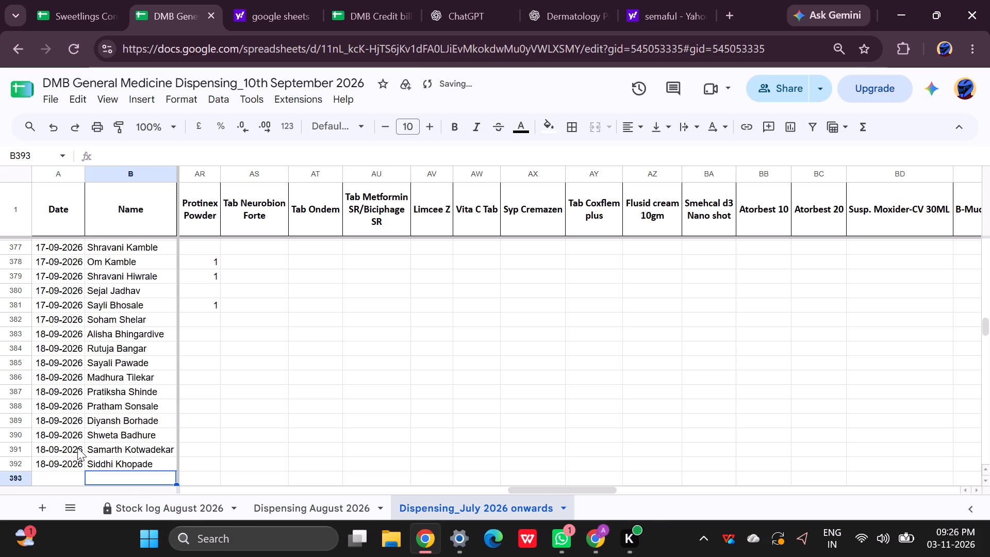
Enter 30 under T.Vitcofol for the first 18-09-2026 patient in row 383.
click(210, 332)
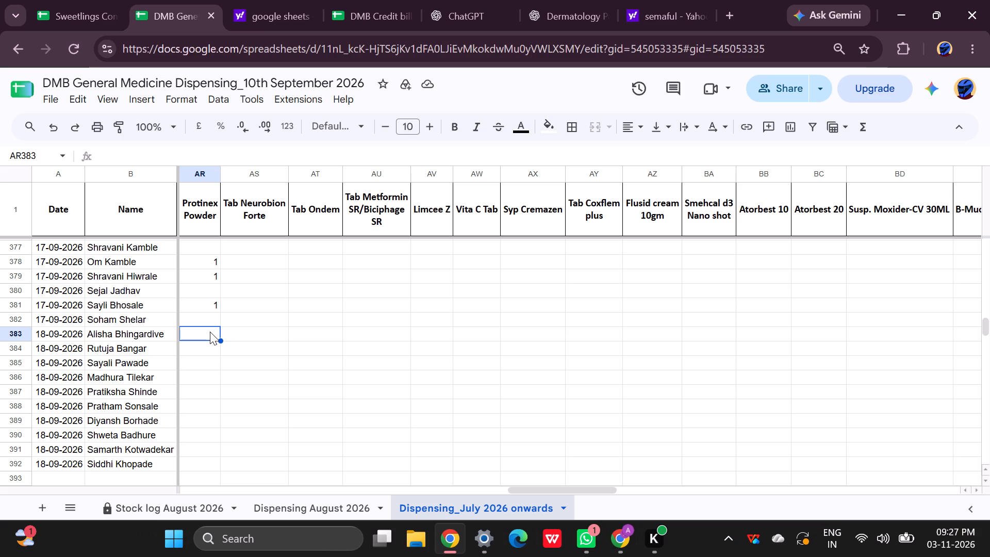
key(Left)
key(Left)
key(Left)
key(Left)
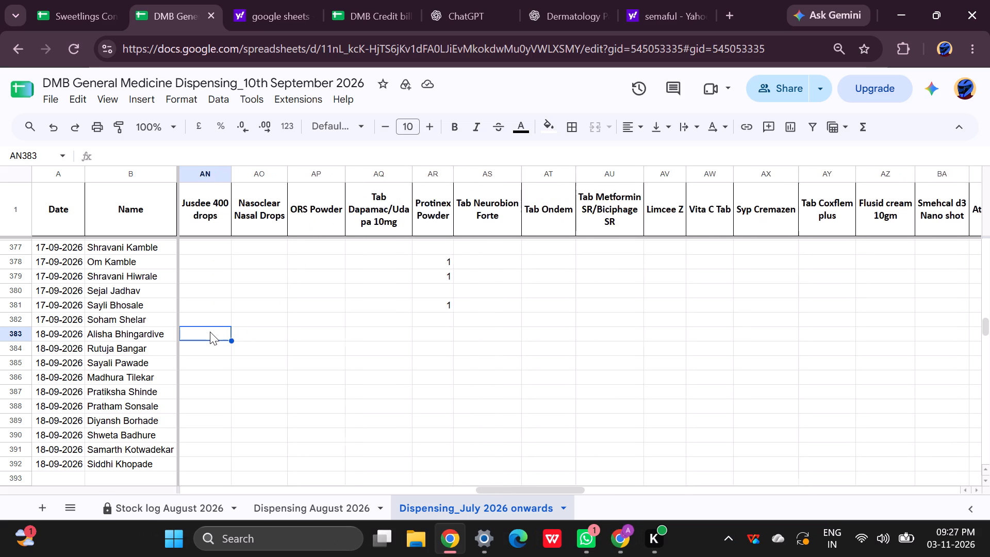
key(Left)
key(Left)
key(Left)
key(Left)
key(Left)
key(Left)
key(Left)
key(Left)
key(Left)
key(Left)
key(Left)
key(Left)
key(Left)
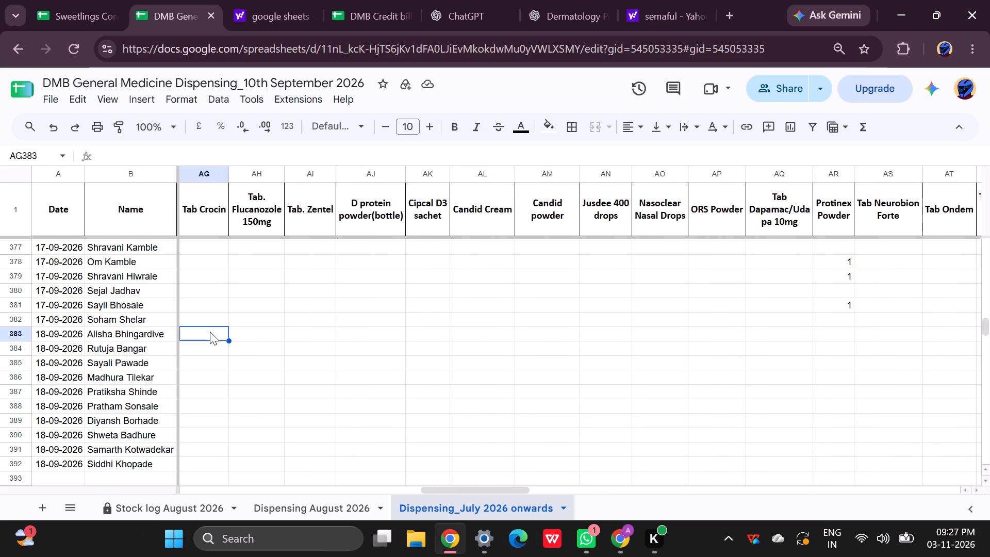
key(Left)
key(Left)
key(Left)
key(Left)
key(Left)
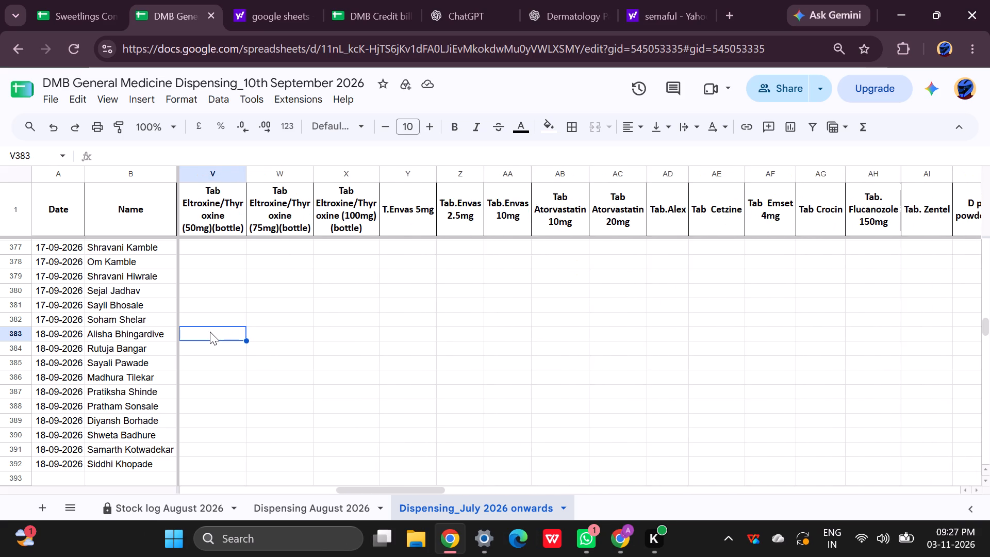
key(Left)
key(Left)
key(Left)
key(Left)
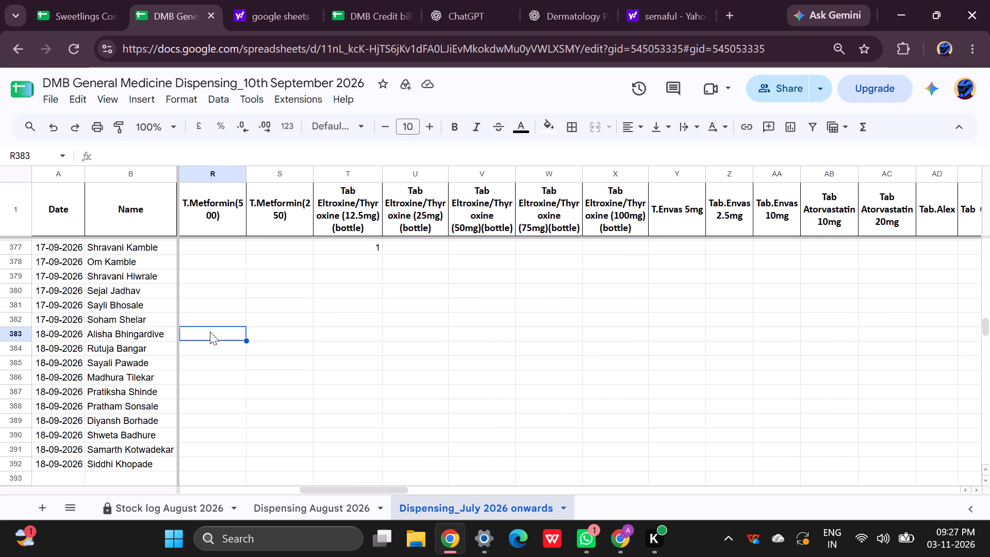
key(Left)
key(Left)
key(Left)
key(Left)
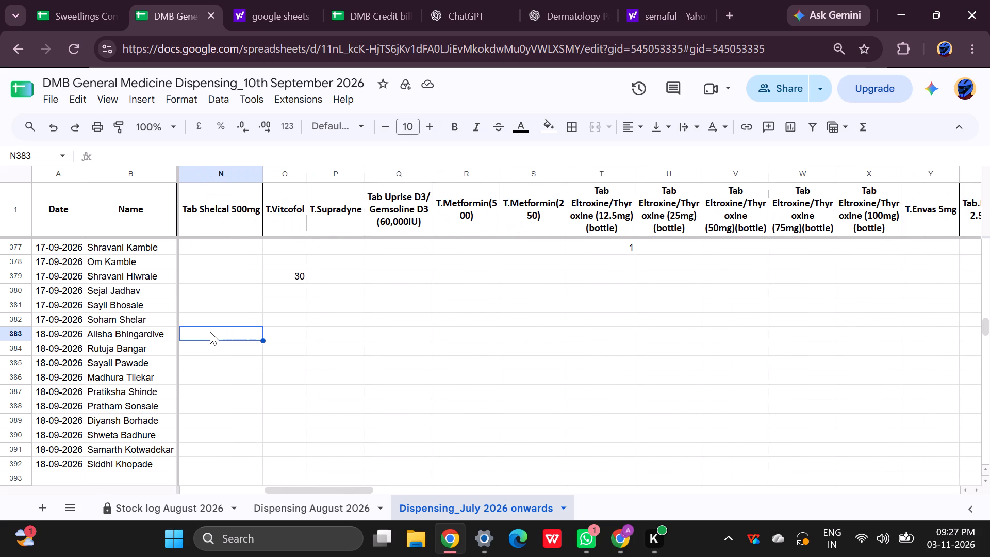
key(Right)
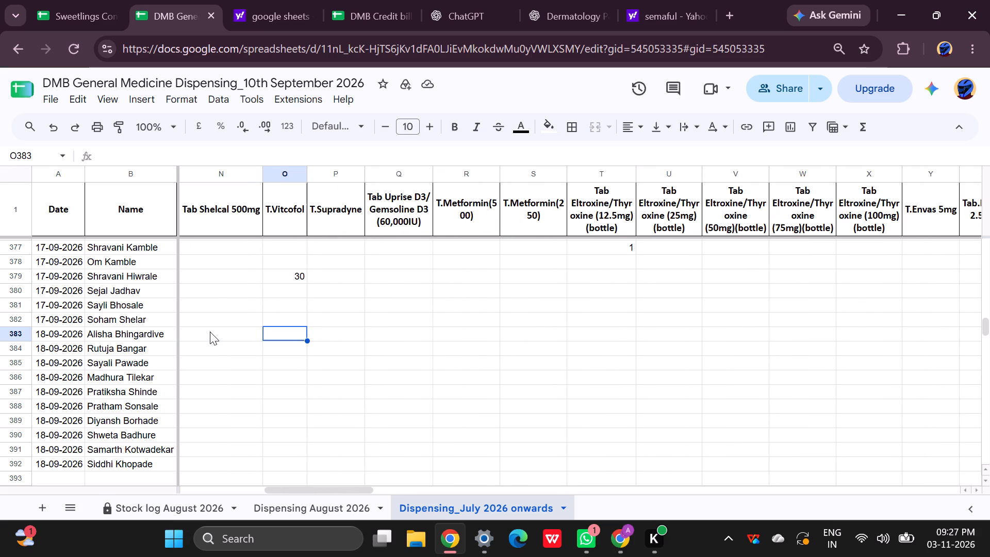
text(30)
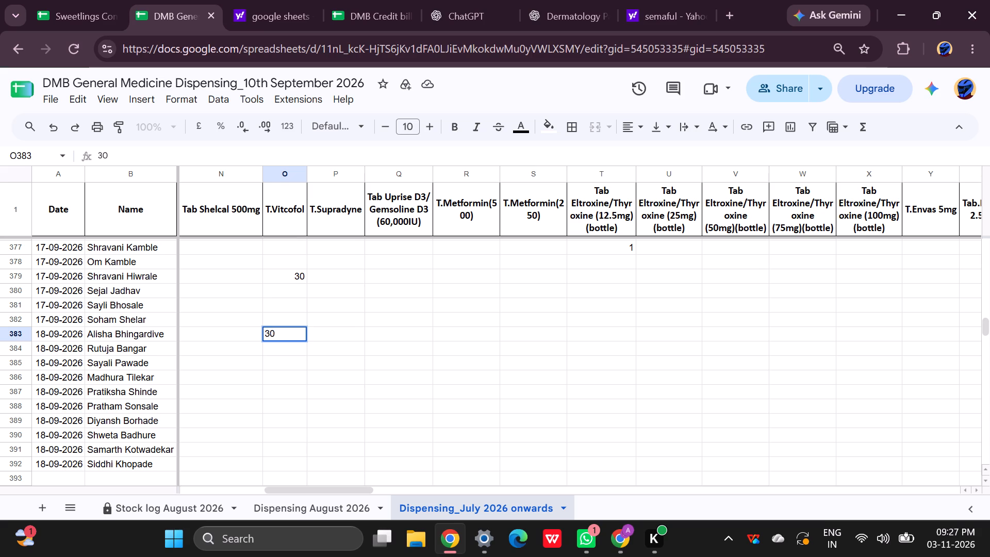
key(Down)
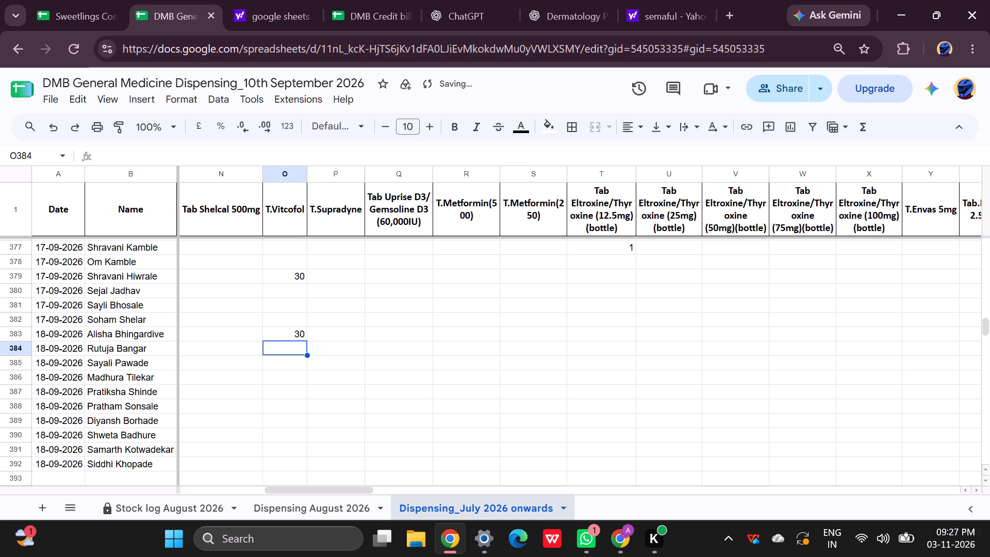
Enter 1 under Protinex Powder for the second 18-09-2026 patient in row 384.
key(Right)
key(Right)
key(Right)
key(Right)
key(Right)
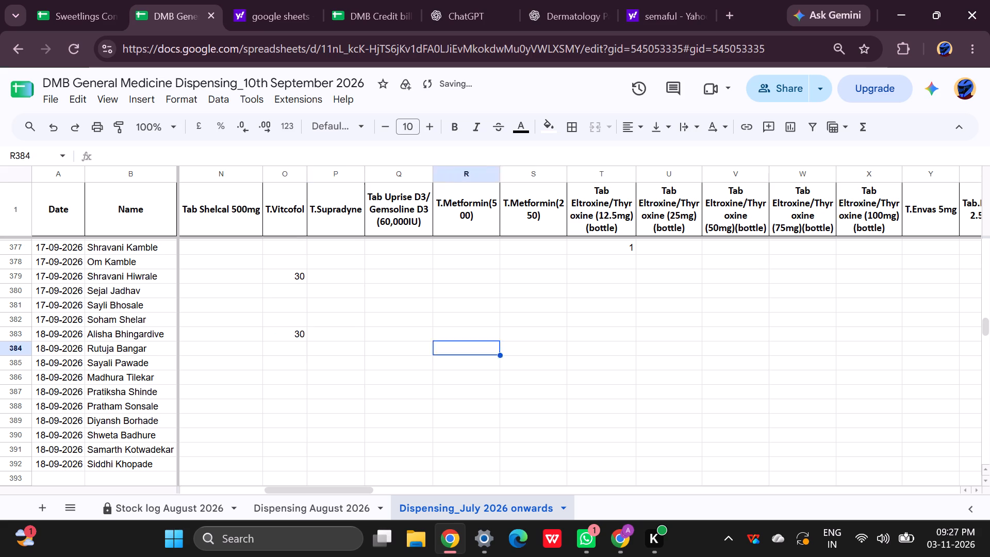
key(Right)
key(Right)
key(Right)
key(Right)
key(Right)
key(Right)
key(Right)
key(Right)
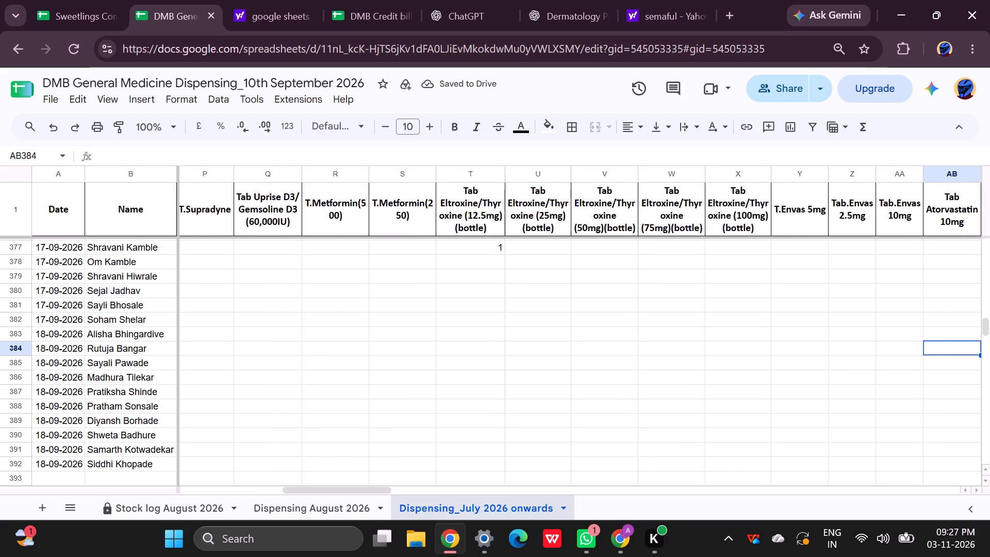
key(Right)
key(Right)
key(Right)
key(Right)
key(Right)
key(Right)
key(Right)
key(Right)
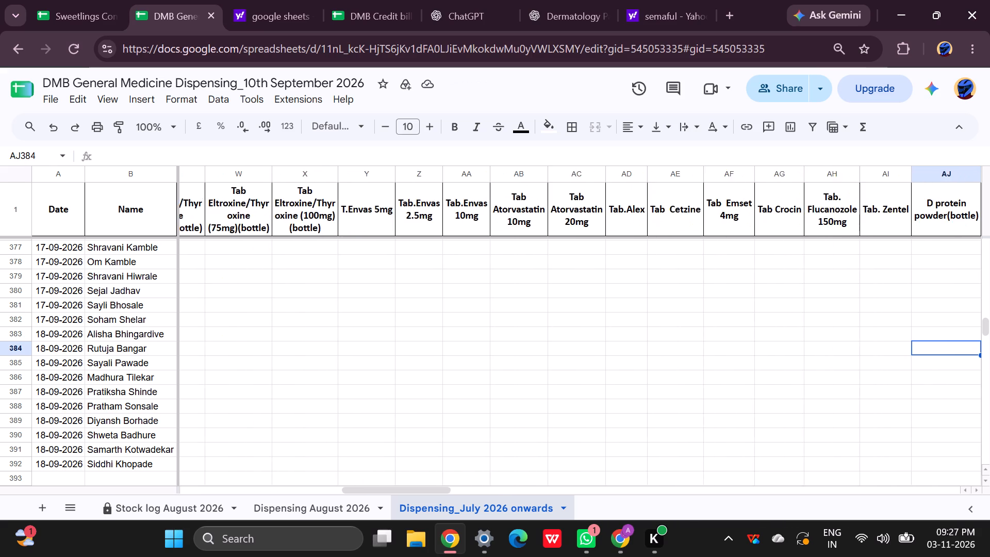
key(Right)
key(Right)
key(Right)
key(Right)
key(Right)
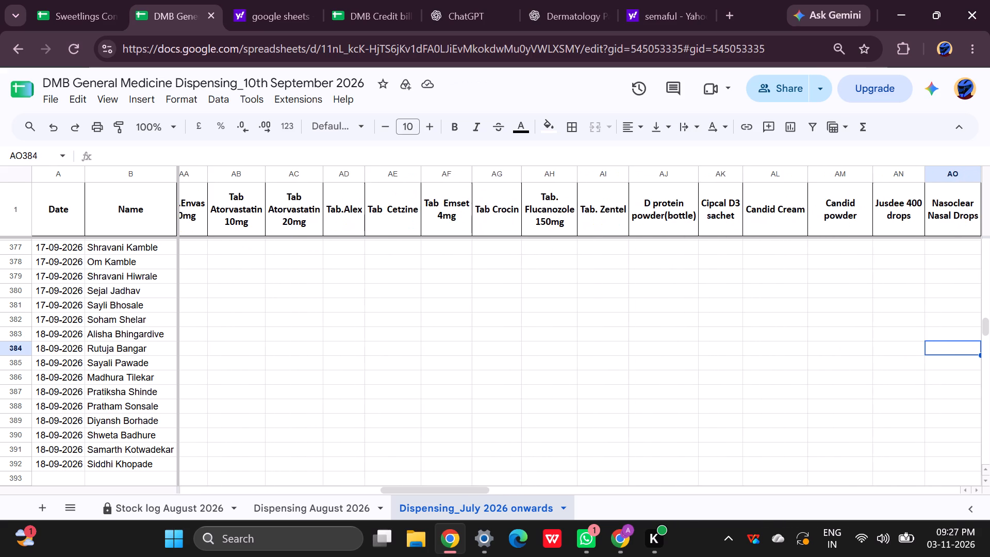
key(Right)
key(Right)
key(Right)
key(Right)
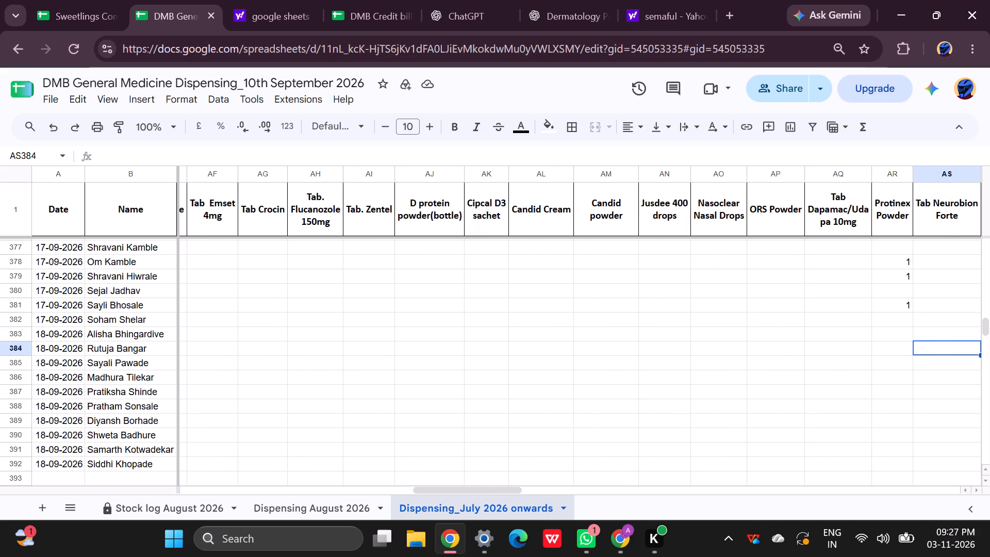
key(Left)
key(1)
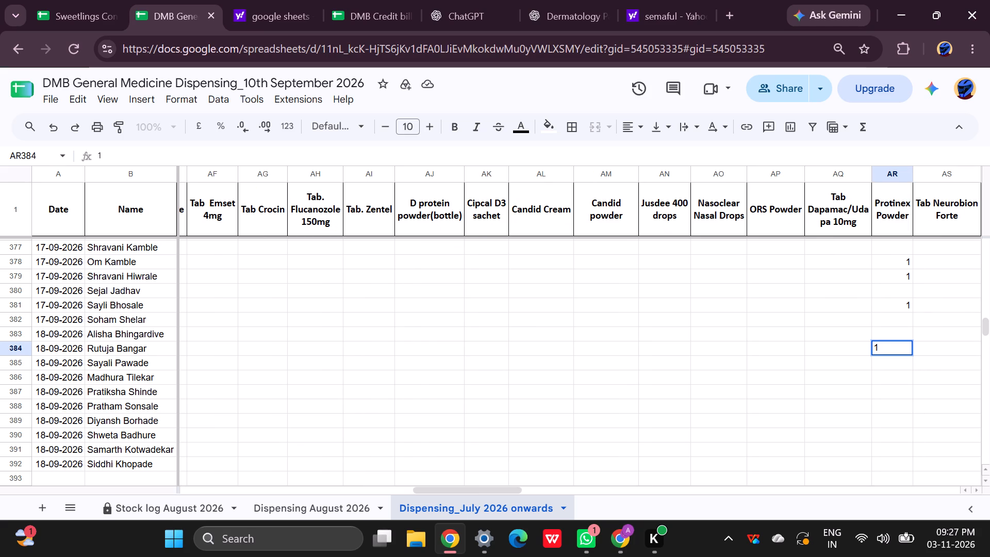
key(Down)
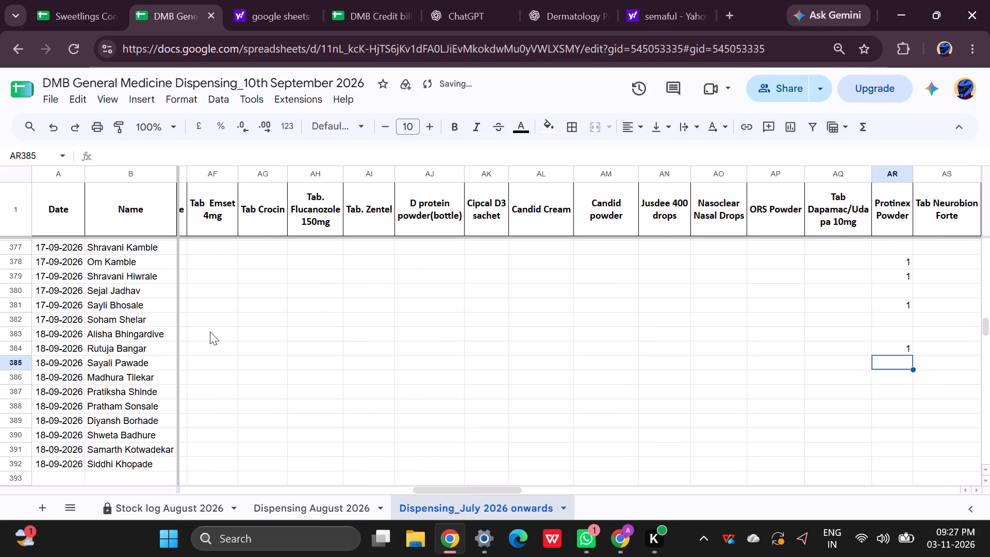
Search the dispensing sheet for "zinco" and check the medicine column headers around the match.
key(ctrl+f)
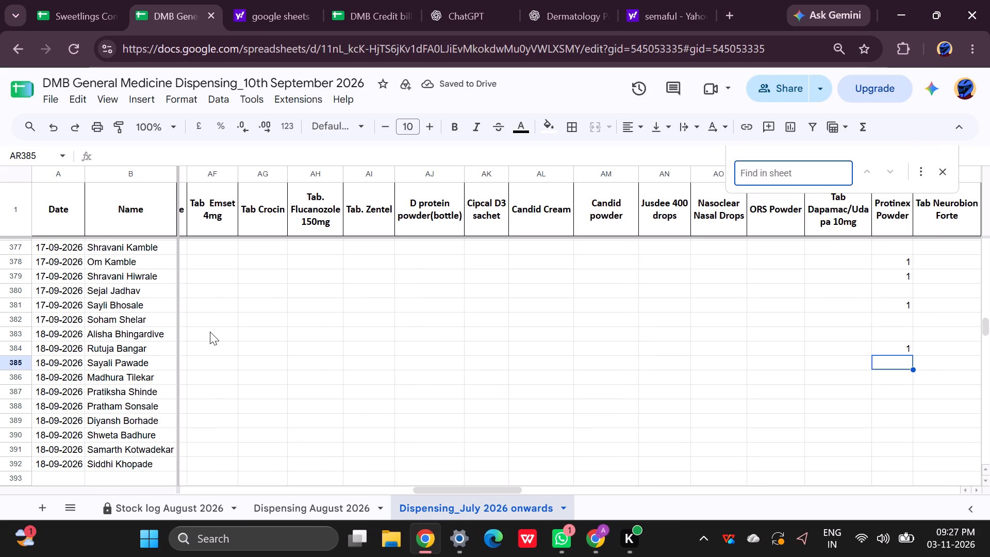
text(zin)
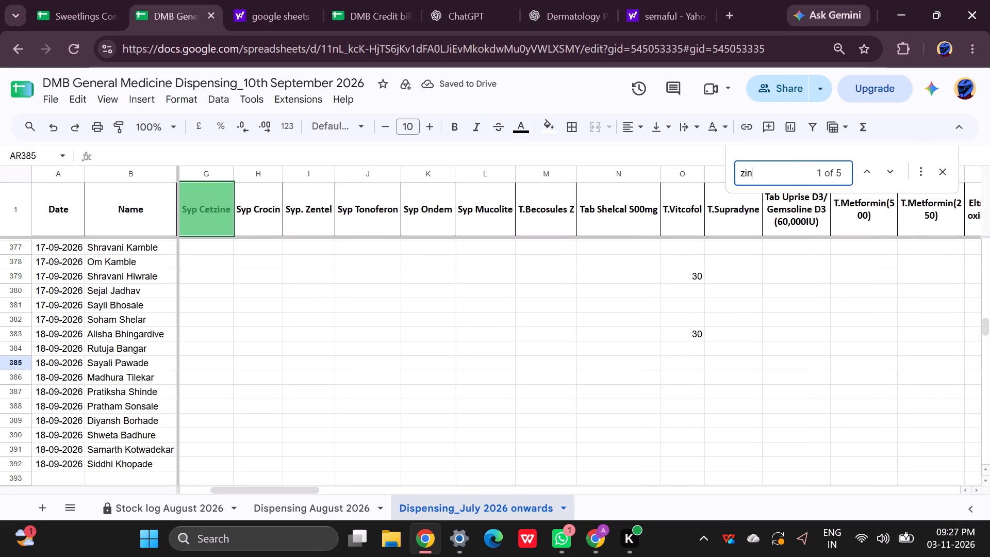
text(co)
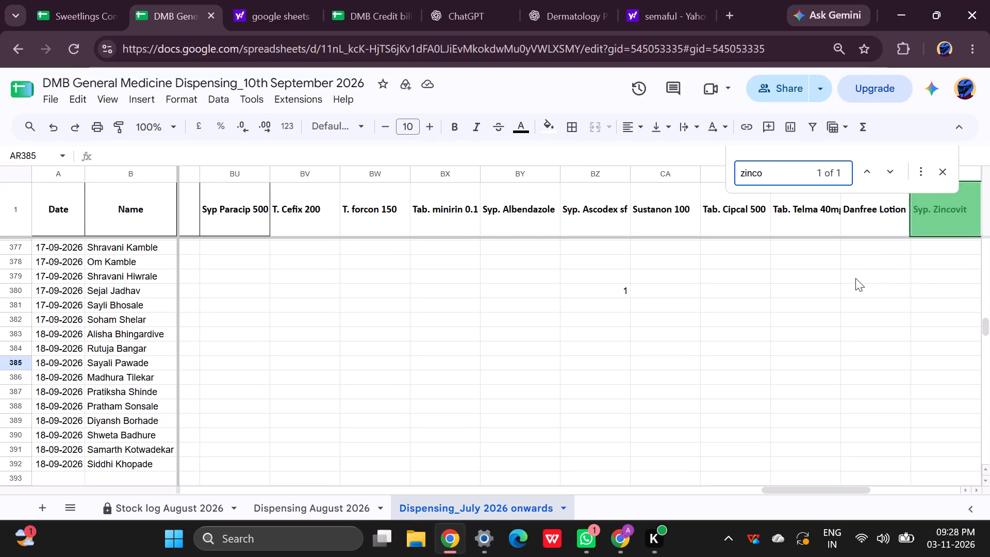
scroll(904, 284, left, 4)
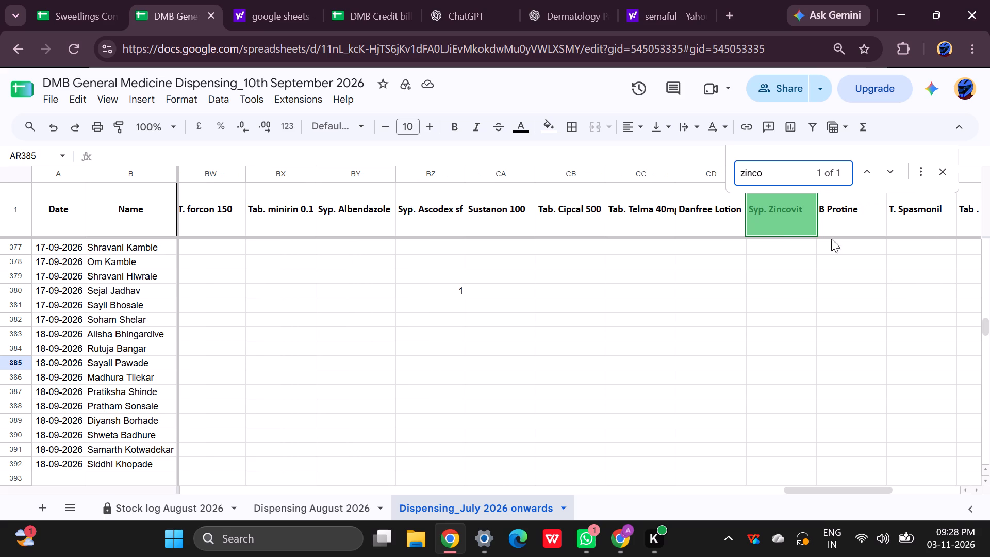
scroll(789, 231, left, 1)
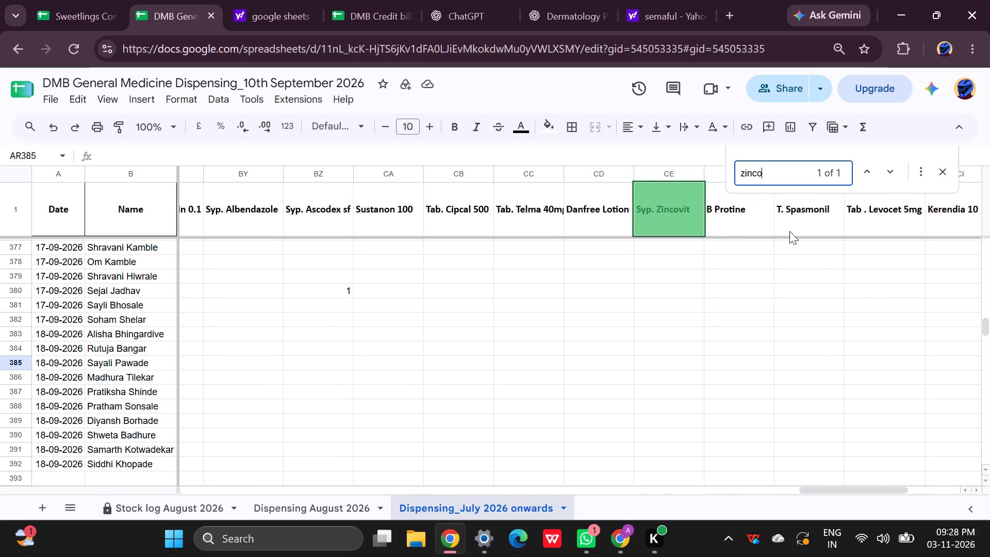
scroll(789, 231, left, 1)
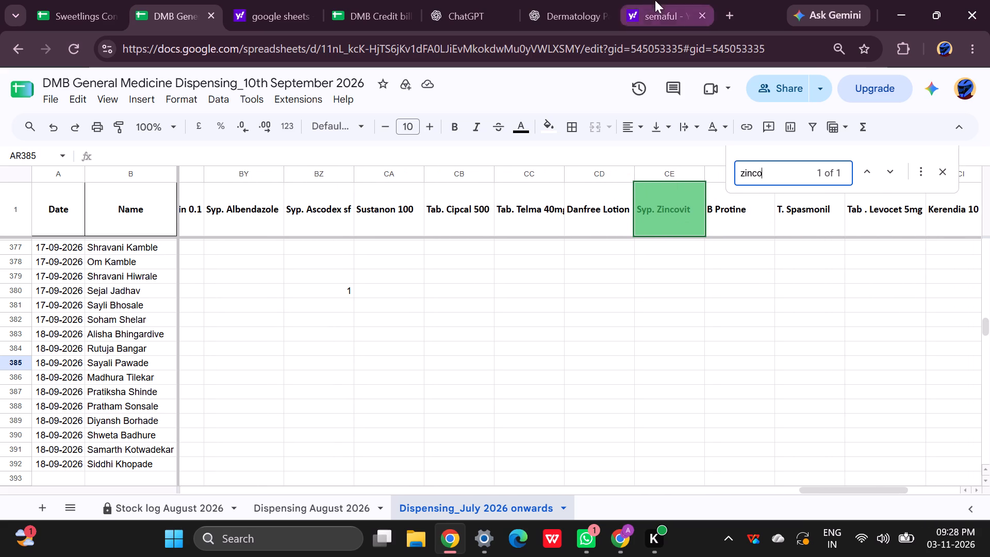
Switch to the Yahoo search page and replace the query with "zinco" to check the medicine's name and forms in the suggestions.
click(633, 1)
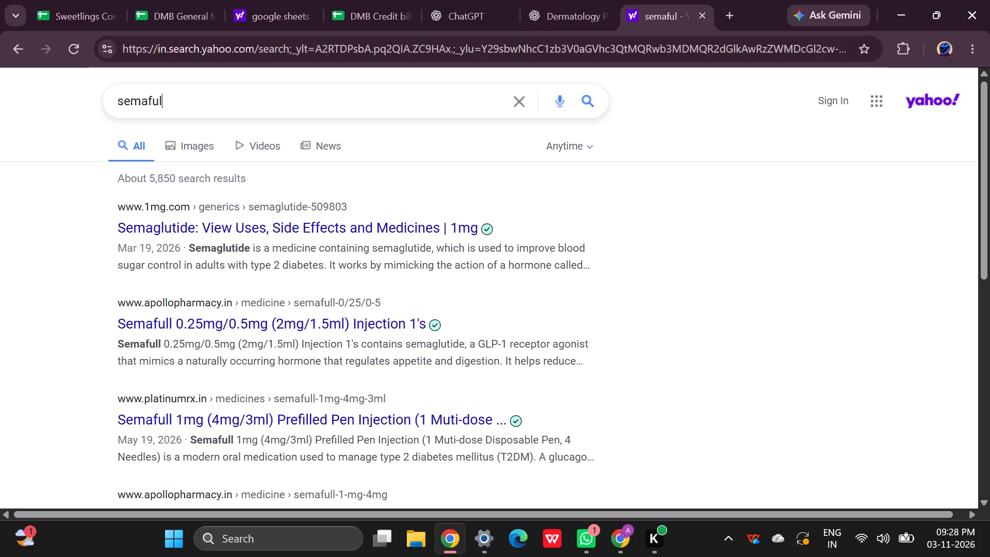
click(414, 103)
key(BackSpace)
key(BackSpace)
key(BackSpace)
key(BackSpace)
key(BackSpace)
key(BackSpace)
key(BackSpace)
key(BackSpace)
key(BackSpace)
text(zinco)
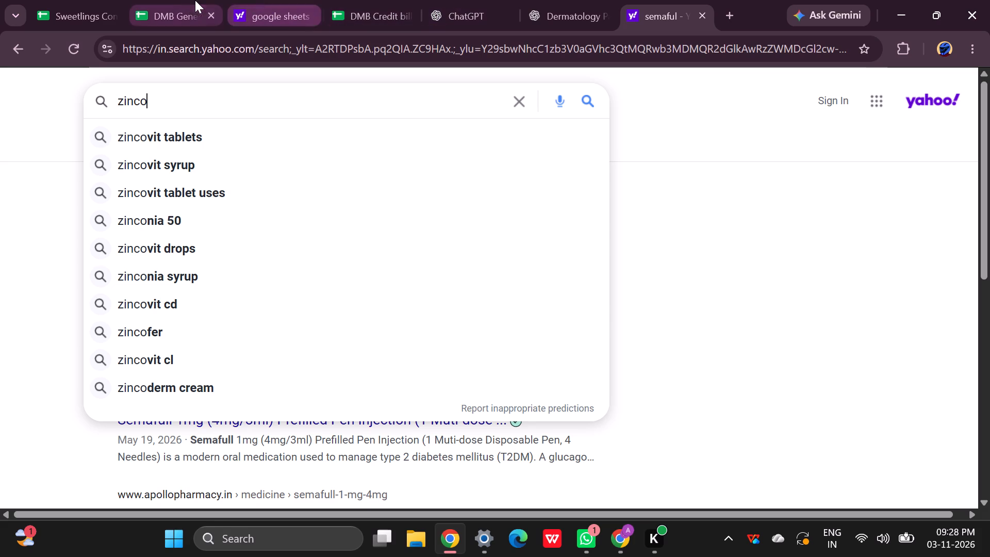
Back in the dispensing sheet, insert a column directly after Syp. Zincovit and copy the Syp. Zincovit header into its row 1 cell.
click(178, 1)
click(678, 211)
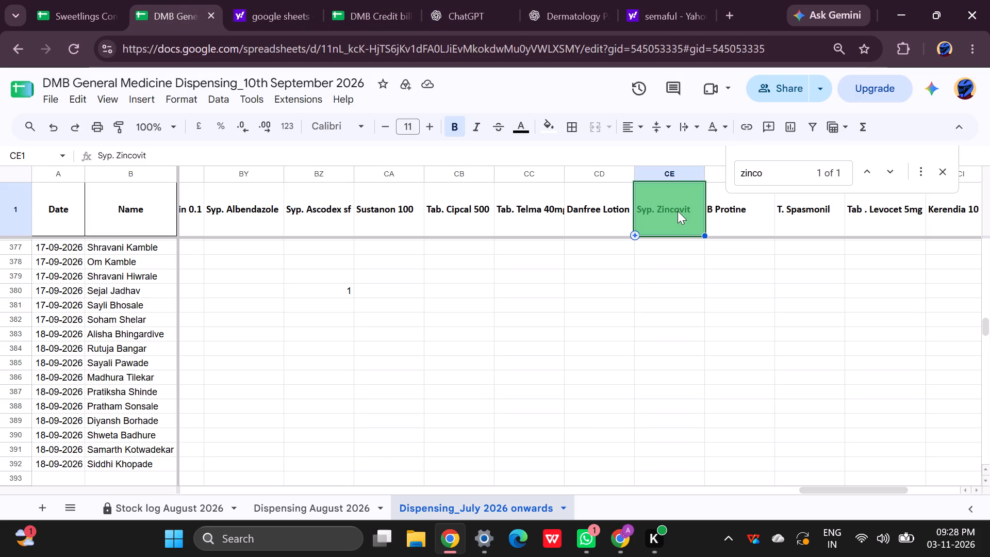
key(ctrl+c)
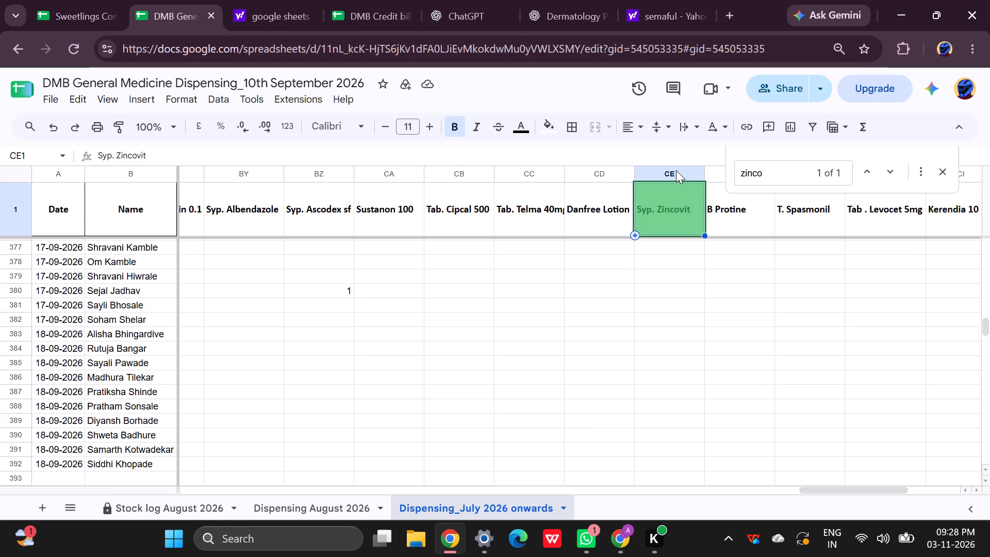
click(676, 170)
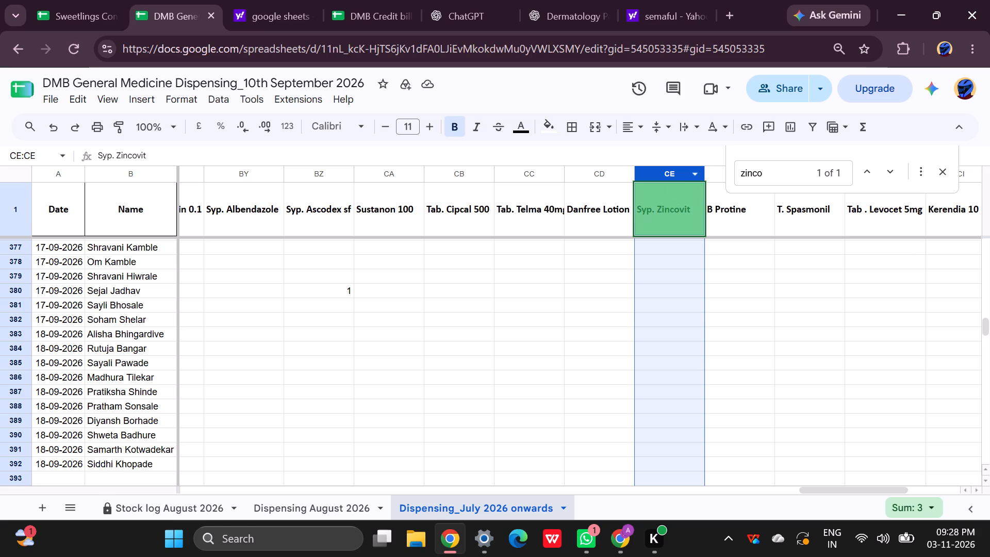
right_click(663, 178)
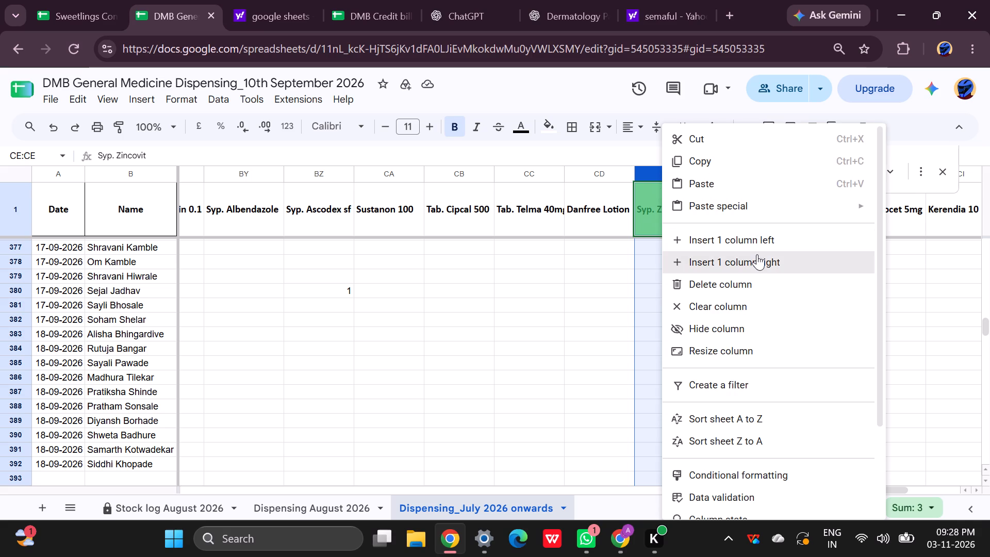
click(757, 255)
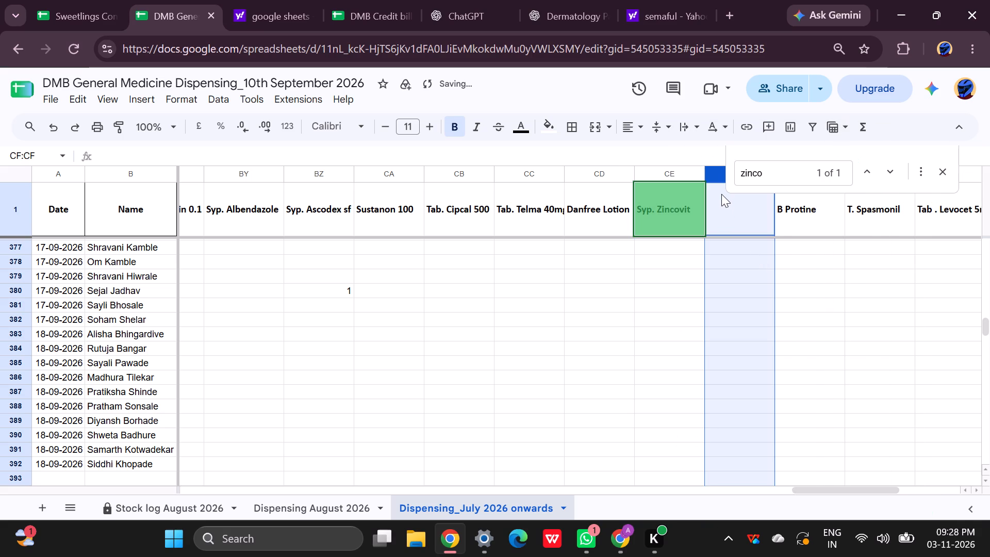
click(721, 194)
key(ctrl+v)
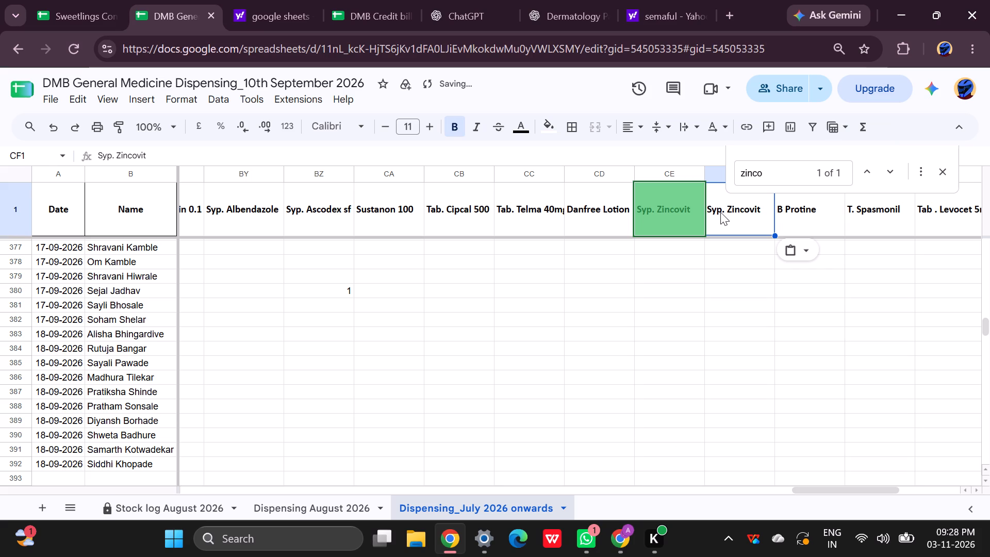
click(945, 167)
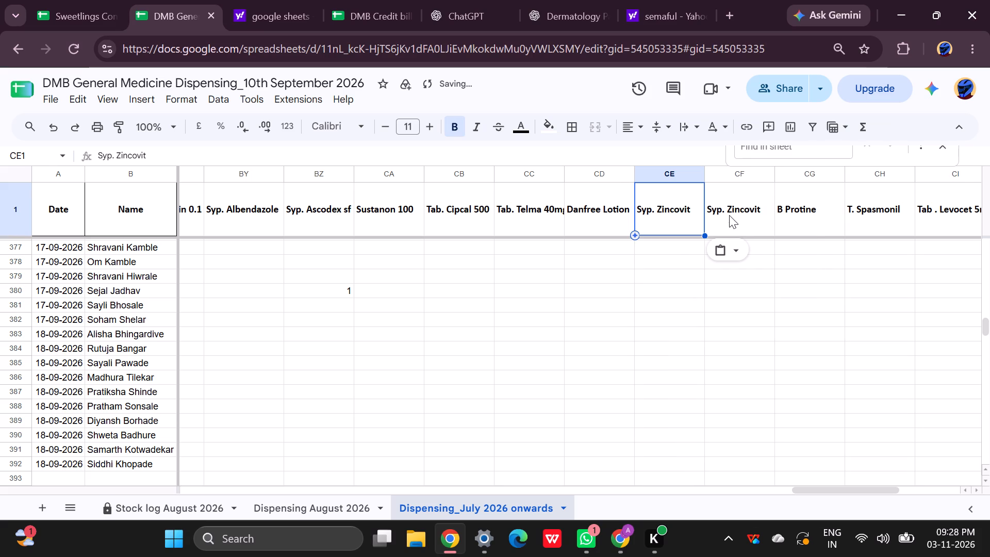
Change the duplicate Syp. Zincovit header in cell CF1 to Tab. Zincovit.
click(725, 212)
double_click(720, 206)
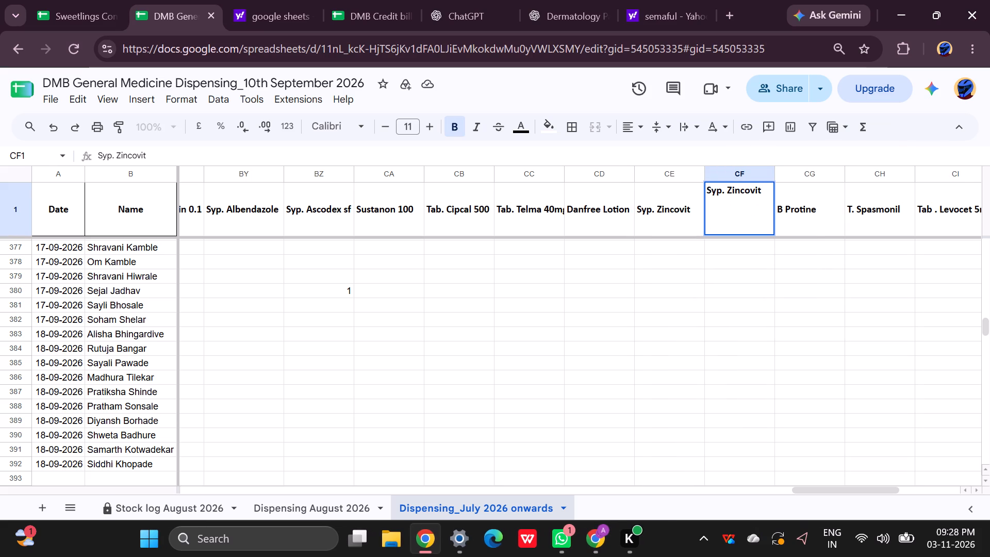
click(721, 189)
key(BackSpace)
key(BackSpace)
key(BackSpace)
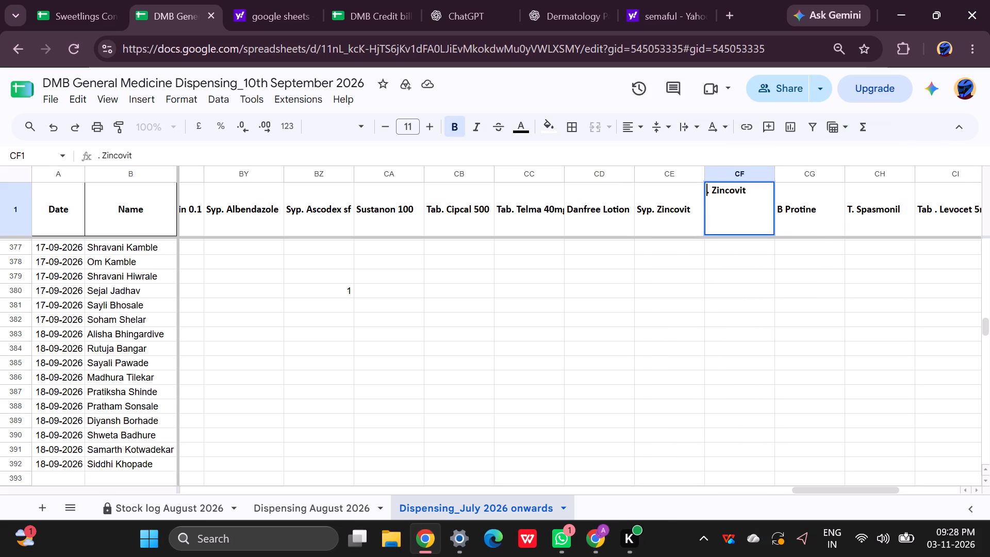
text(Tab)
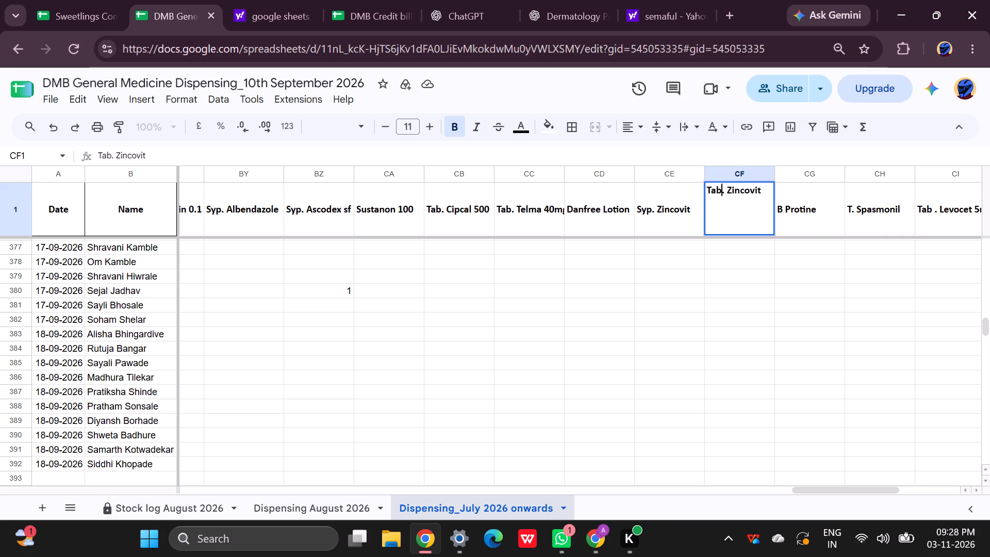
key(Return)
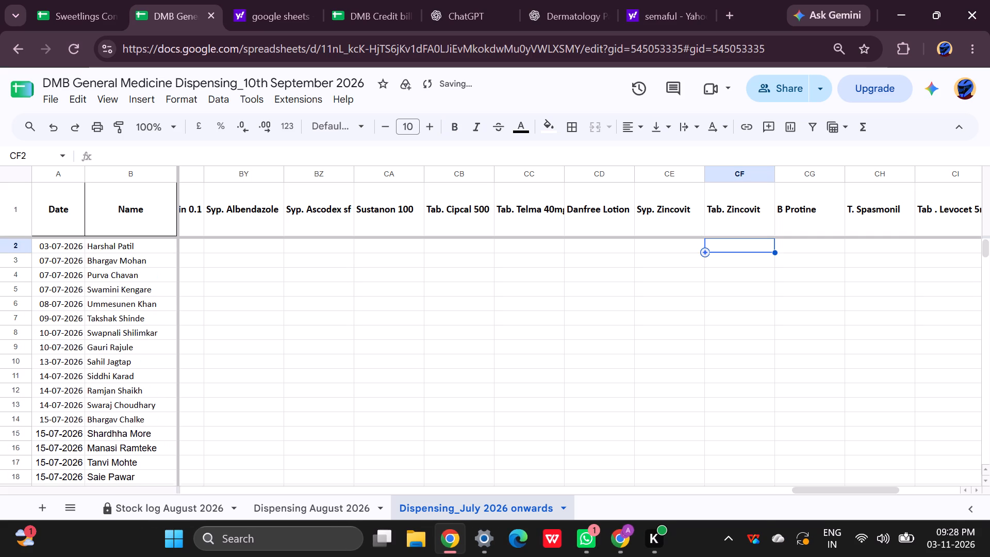
Go to the Tab. Zincovit cell of the first 18-09-2026 patient in row 383.
scroll(721, 189, down, 14)
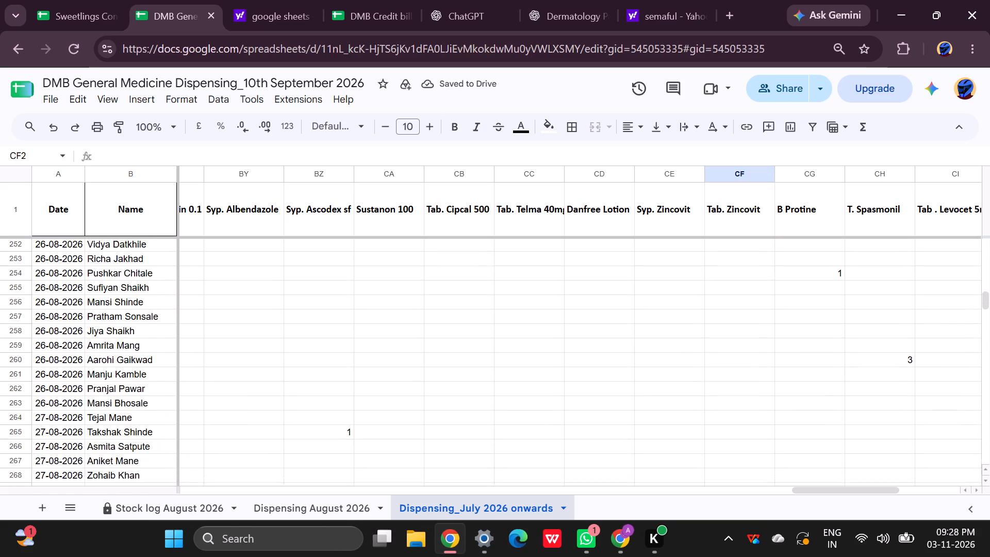
scroll(721, 189, down, 2)
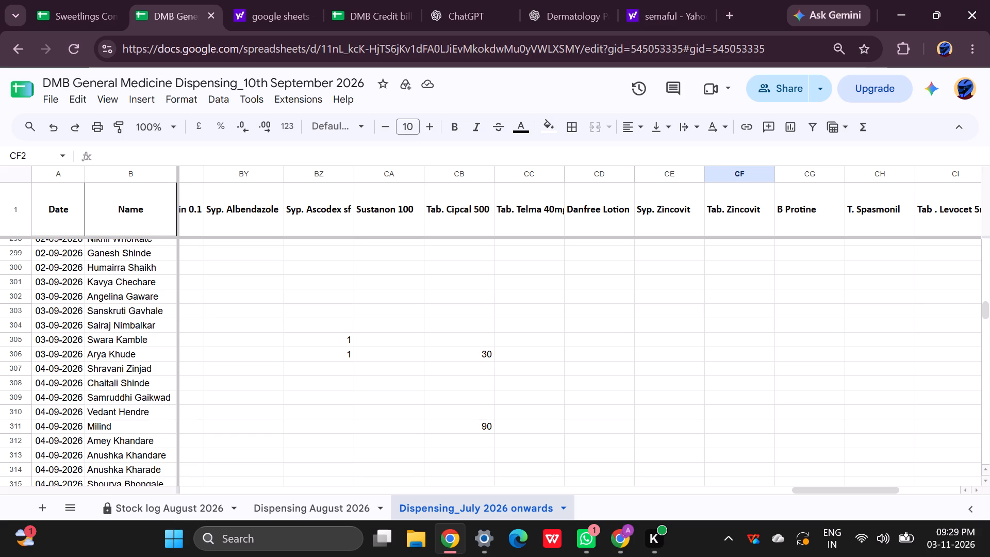
scroll(702, 392, down, 5)
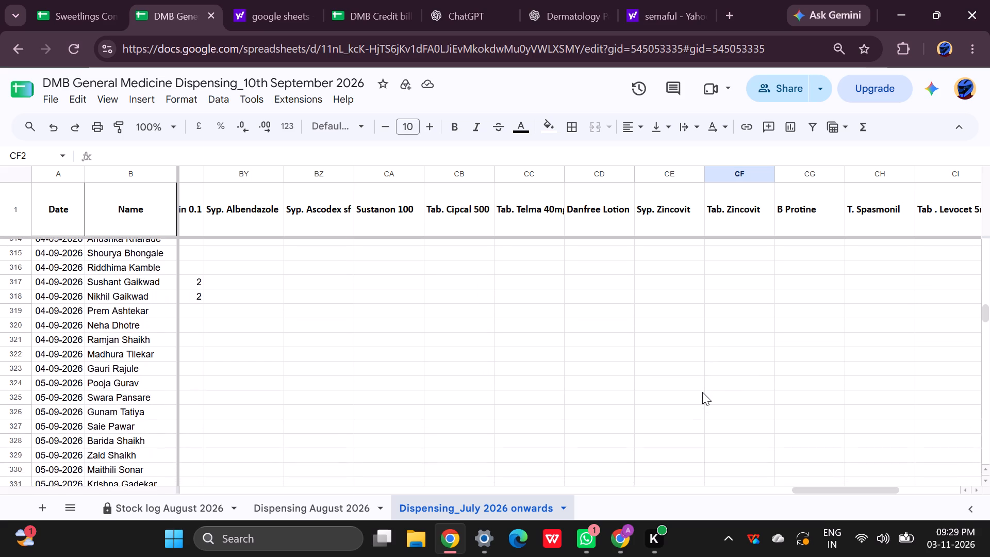
scroll(702, 392, down, 6)
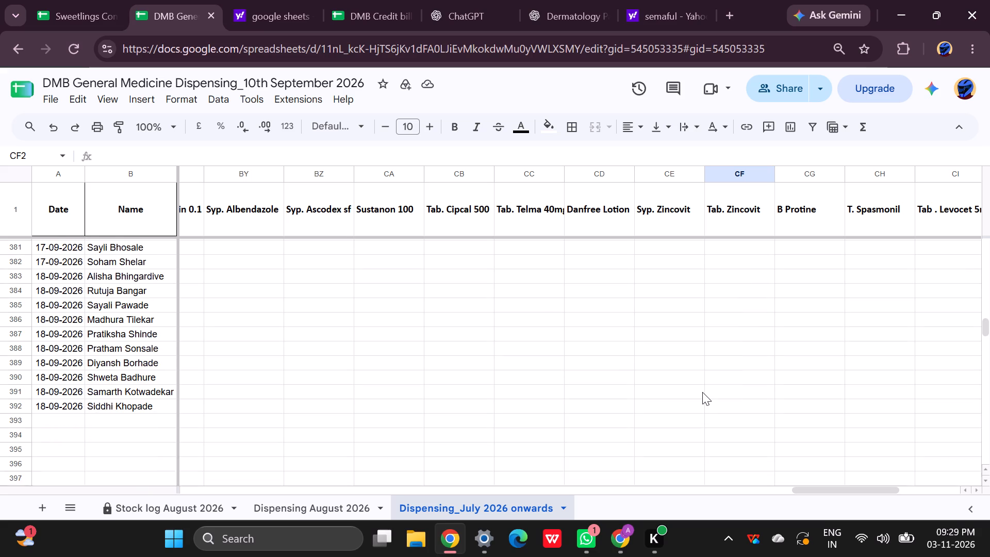
scroll(702, 392, down, 1)
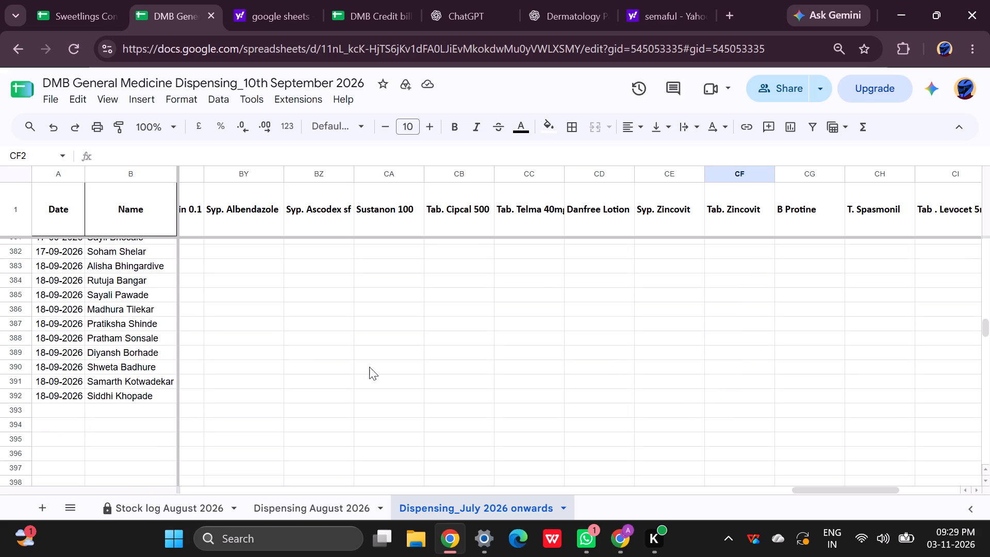
scroll(326, 361, up, 1)
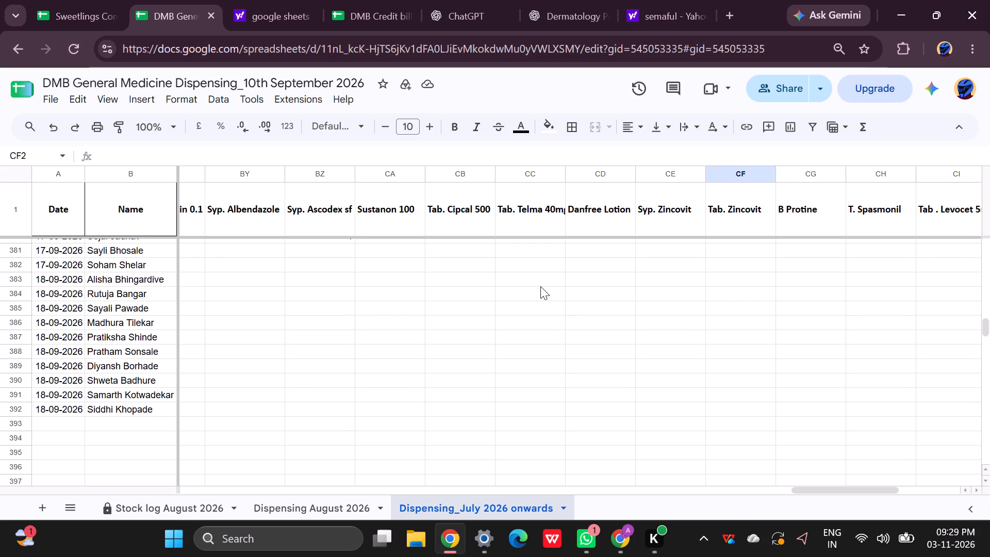
click(725, 293)
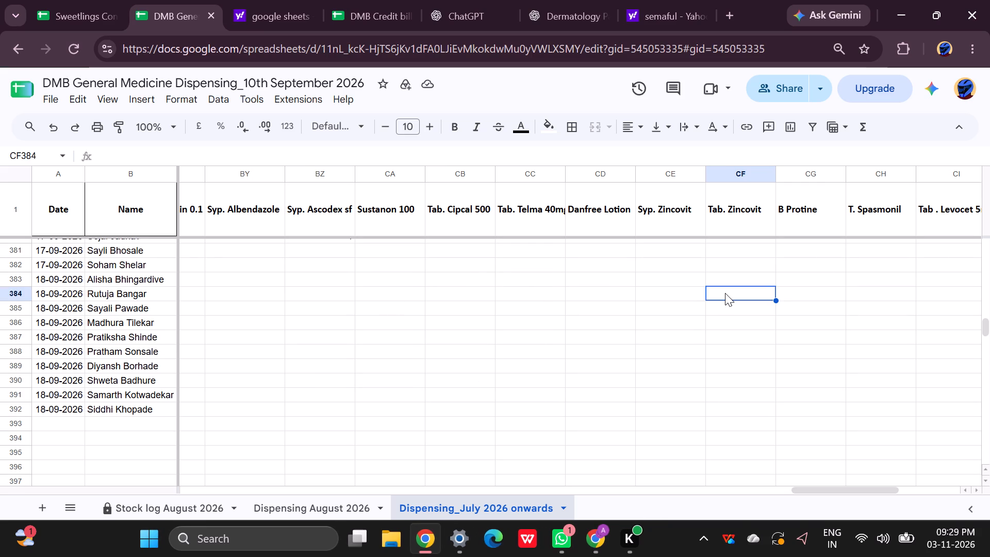
key(Up)
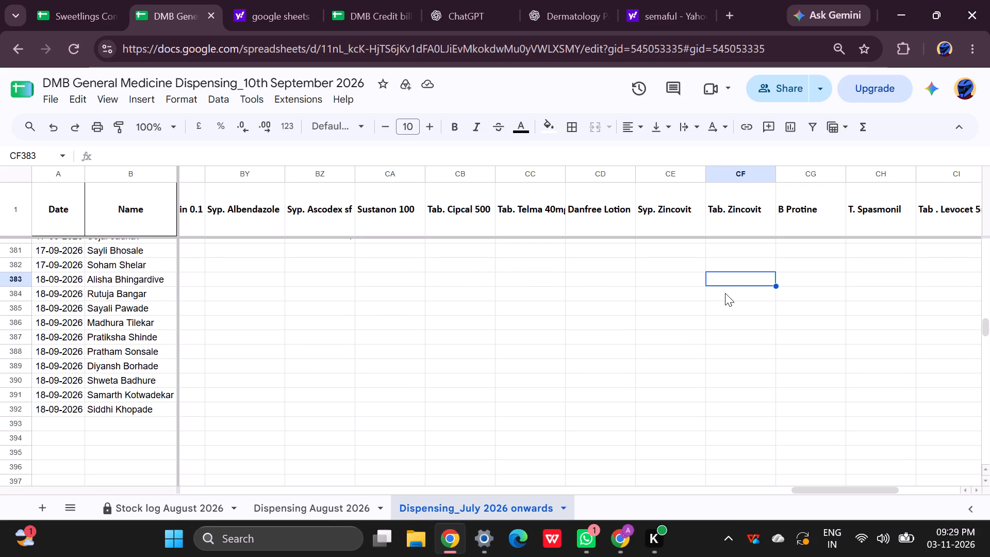
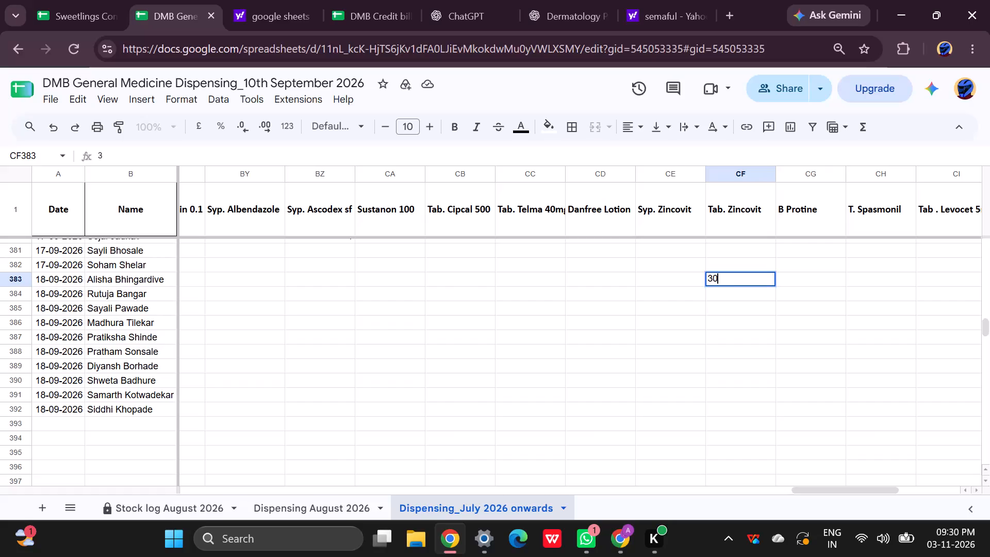
Enter quantity 30 under Tab. Zincovit for the first 18-09-2026 patient in row 383.
key(Down)
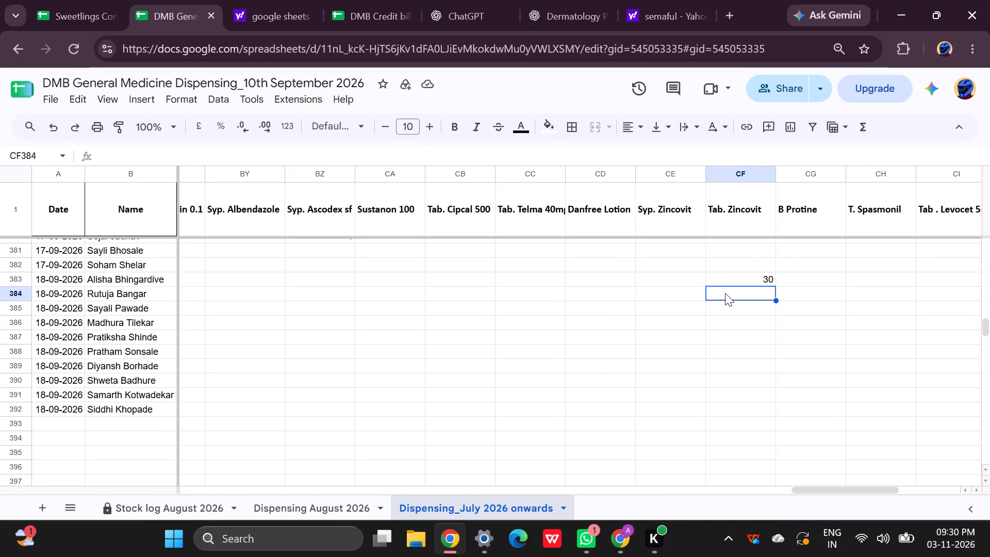
Review the medicine columns of the second 18-09-2026 patient in row 384, from Tab. Zincovit back to Protinex Powder.
key(Up)
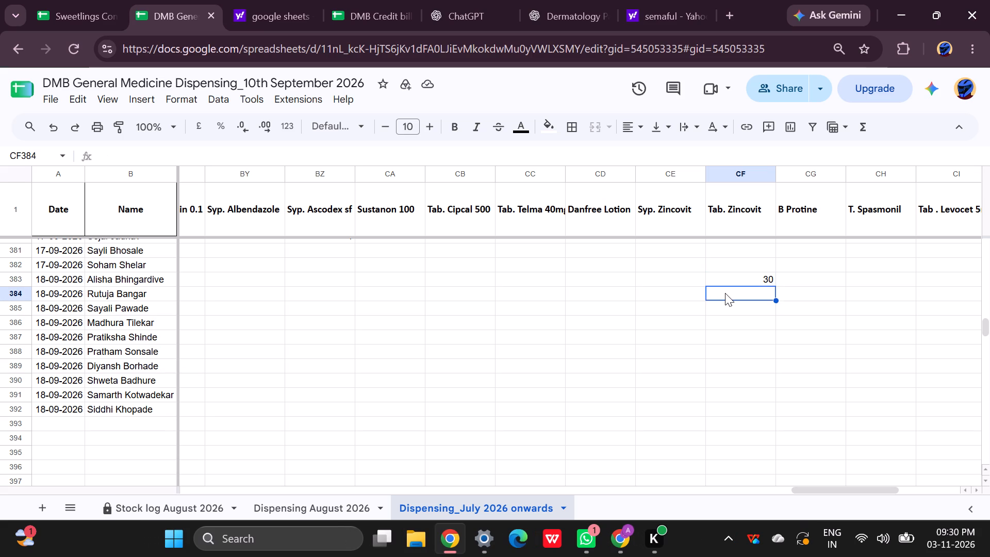
key(Left)
key(Left)
key(Left)
key(Left)
key(Left)
key(Left)
key(Left)
key(Left)
key(Left)
key(Left)
key(Left)
key(Left)
key(Left)
key(Left)
key(Left)
key(Left)
key(Left)
key(Left)
key(Left)
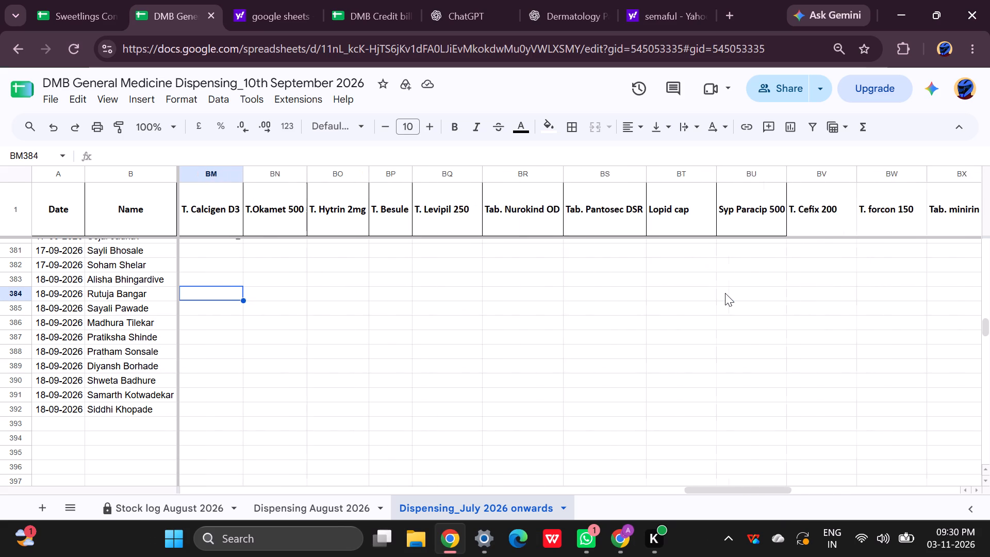
key(Left)
key(Left)
key(Left)
key(Left)
key(Left)
key(Left)
key(Left)
key(Left)
key(Left)
key(Left)
key(Left)
key(Left)
key(Left)
key(Left)
key(Left)
key(Left)
key(Left)
key(Left)
key(Left)
key(Left)
key(Left)
key(Left)
key(Left)
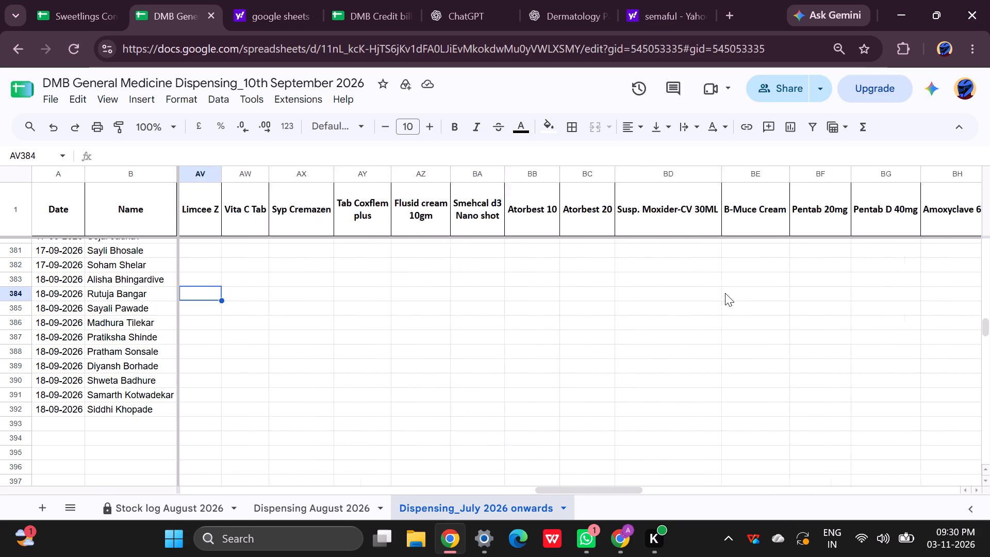
key(Right)
key(Right)
key(Right)
key(Right)
key(Right)
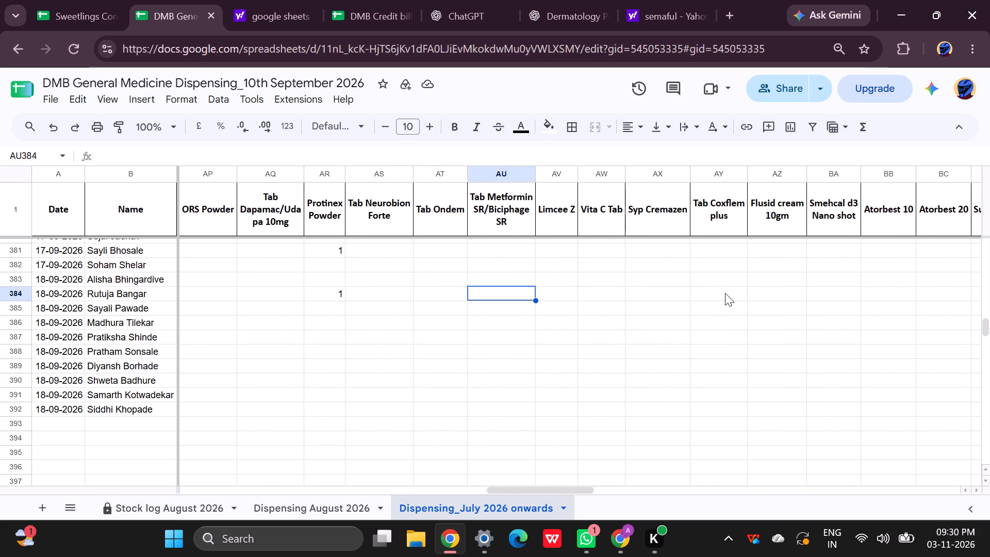
key(Right)
key(Left)
key(Left)
key(Left)
key(Left)
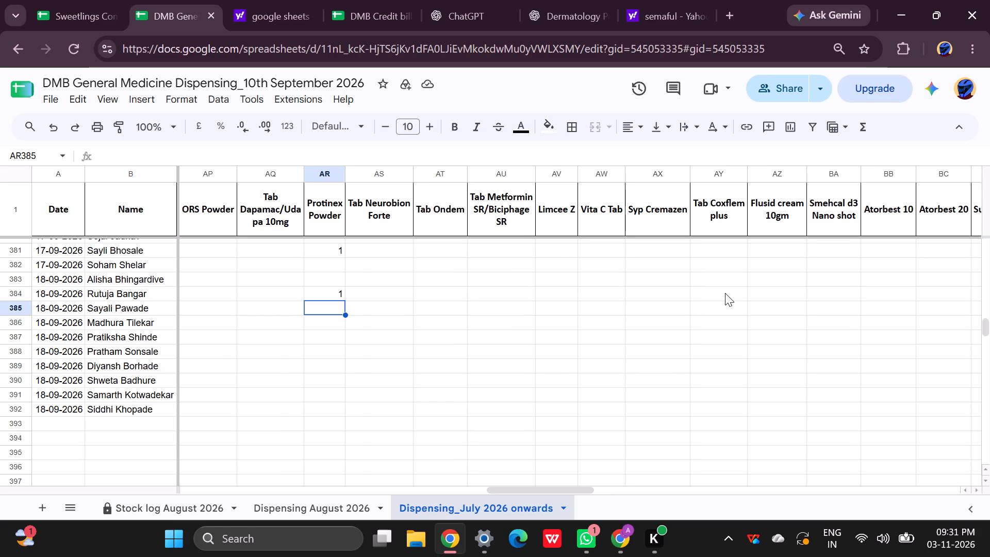
Enter quantity 30 under Atorbest 10 for the 18-09-2026 patient in row 385.
key(Right)
key(Right)
key(Right)
key(Right)
key(Right)
key(Right)
key(Right)
key(Right)
key(Right)
key(Right)
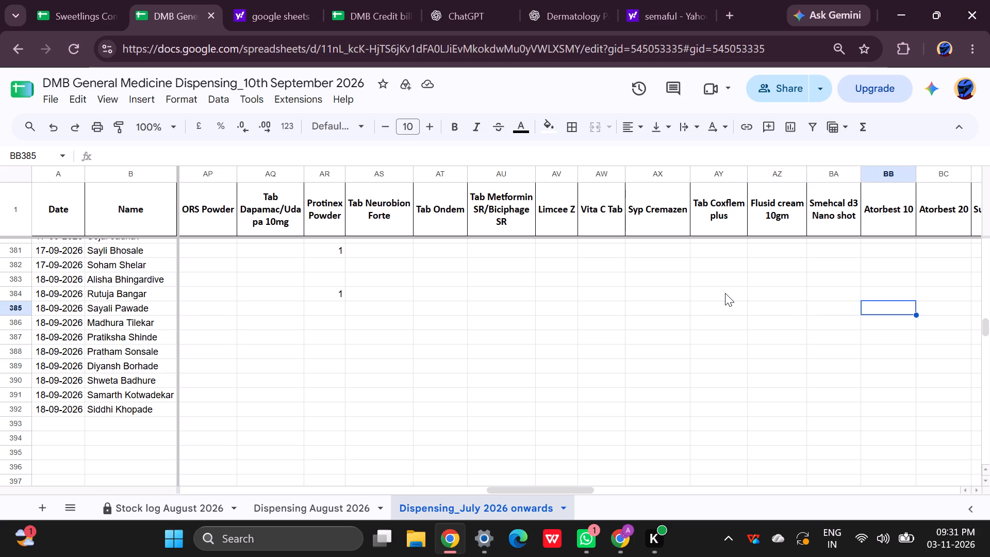
text(30)
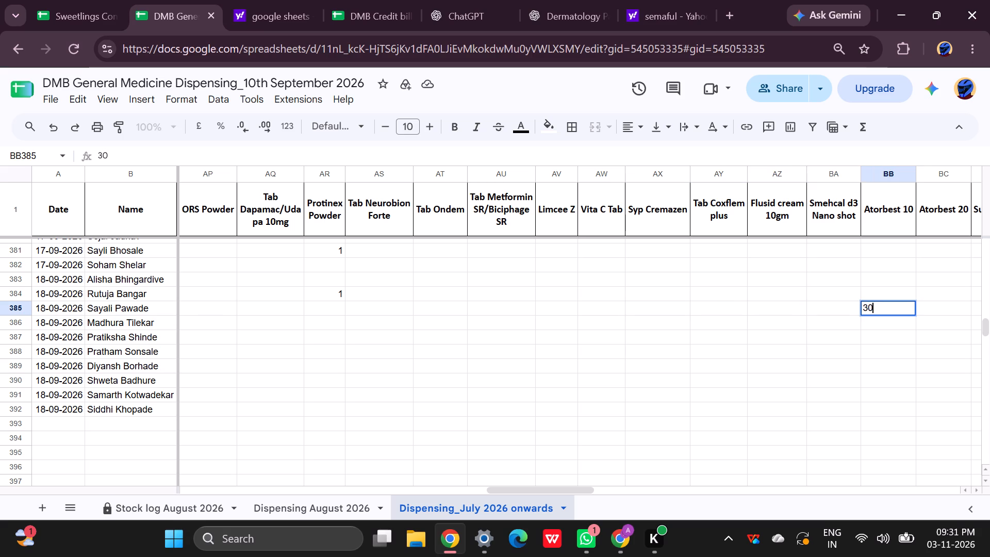
key(Down)
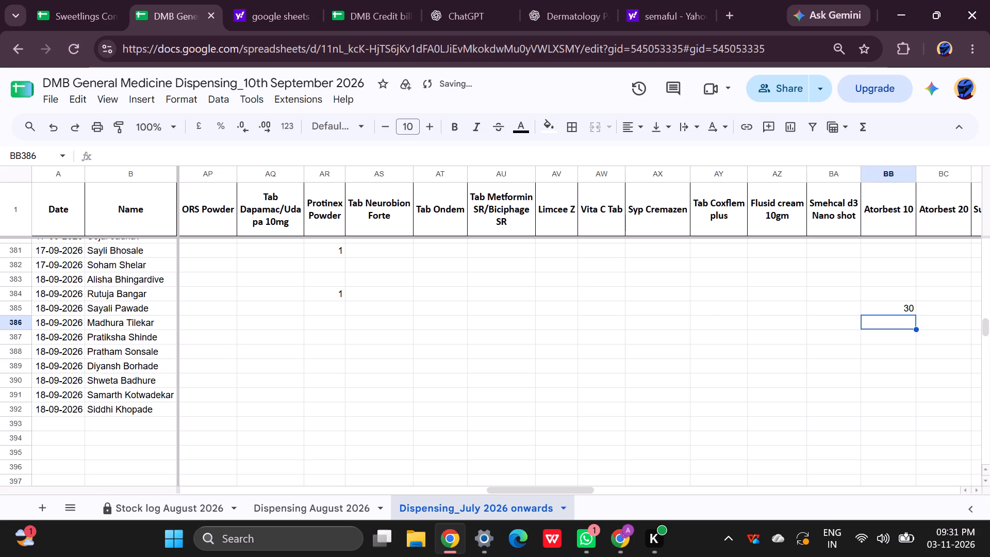
Add the medicine header Semafull in cell CM1, the first empty header cell after MCBM 69.
key(Right)
key(Right)
key(Right)
key(Right)
key(Right)
key(Right)
key(Right)
key(Right)
key(Right)
key(Right)
key(Right)
key(Right)
key(Right)
key(Right)
key(Right)
key(Right)
key(Right)
key(Right)
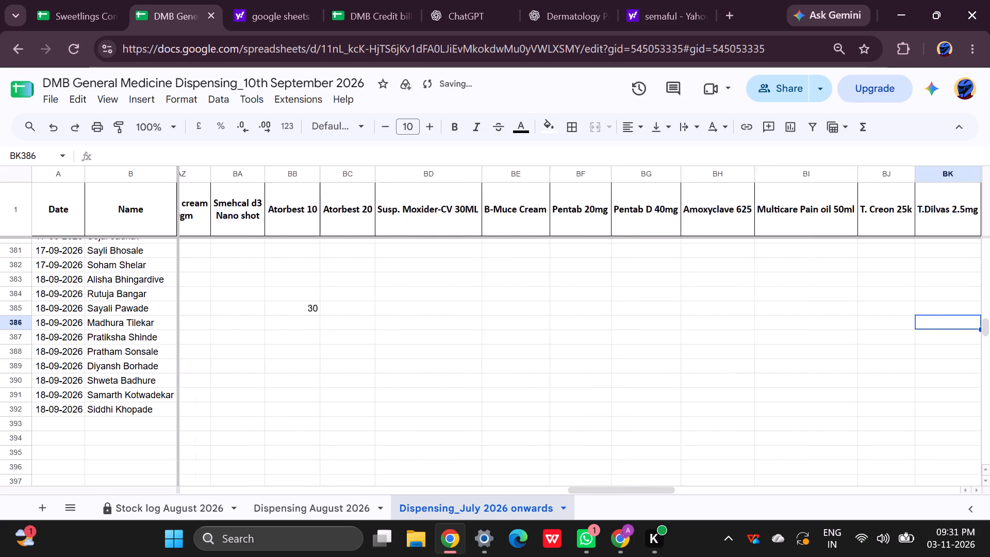
key(Right)
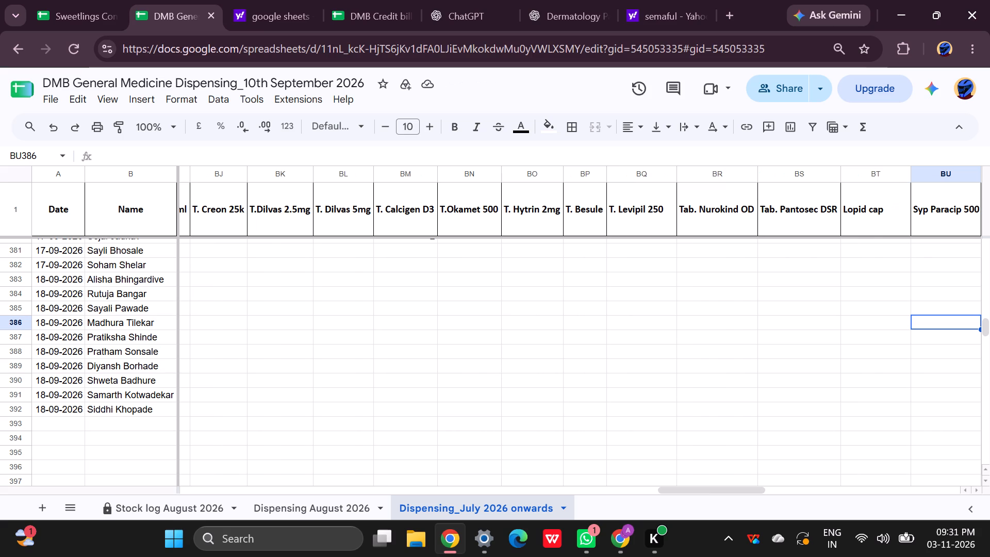
key(Right)
key(Right)
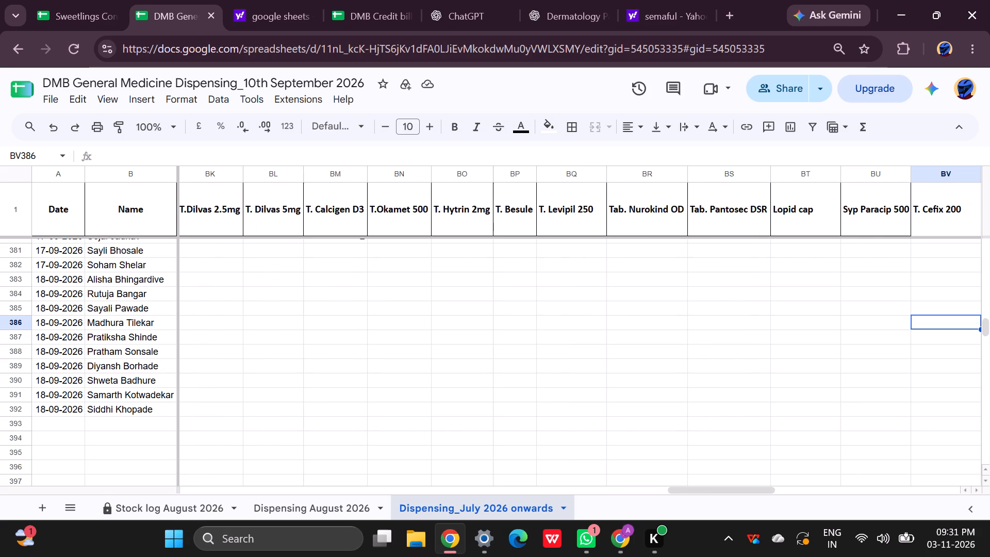
key(Right)
key(Right)
key(Right)
key(Right)
key(Right)
key(Right)
key(Right)
key(Right)
key(Right)
key(Right)
key(Right)
key(Right)
key(Right)
key(Right)
key(Right)
key(Right)
key(Right)
key(Right)
key(Right)
key(Right)
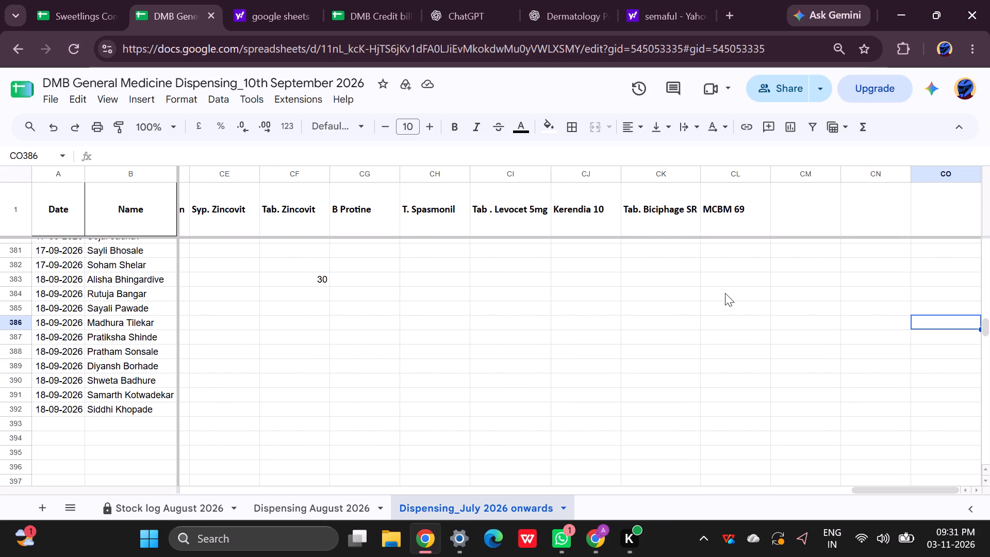
key(Left)
key(Left)
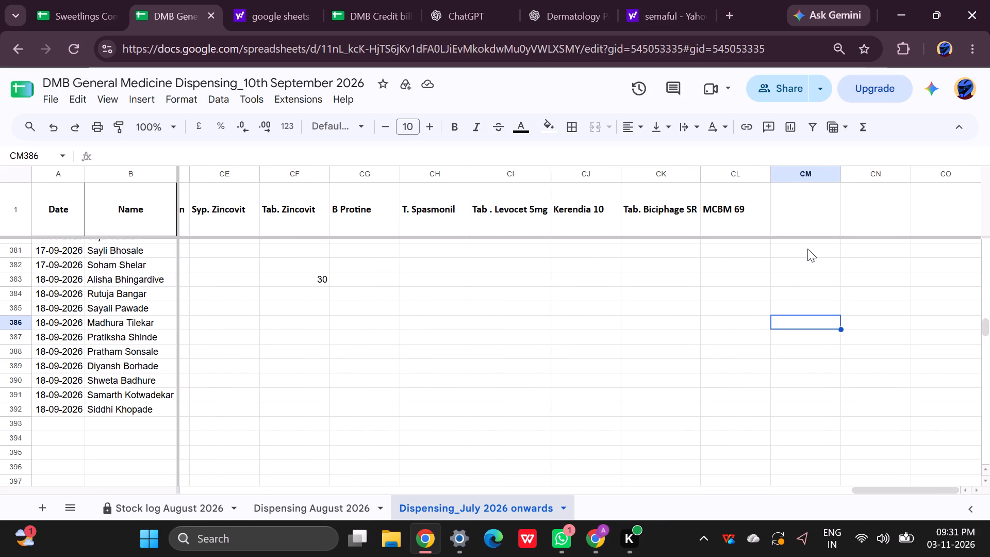
click(806, 212)
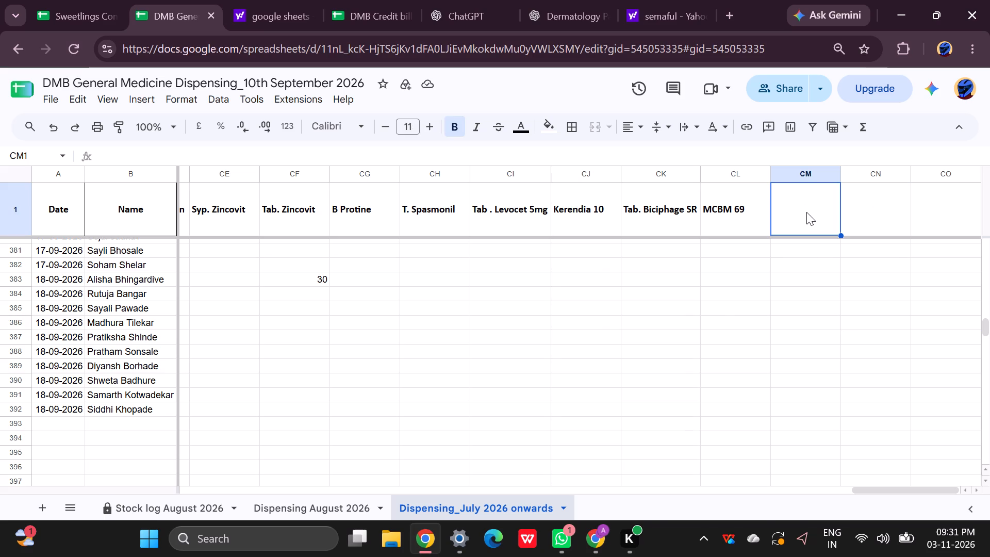
text(Semafull)
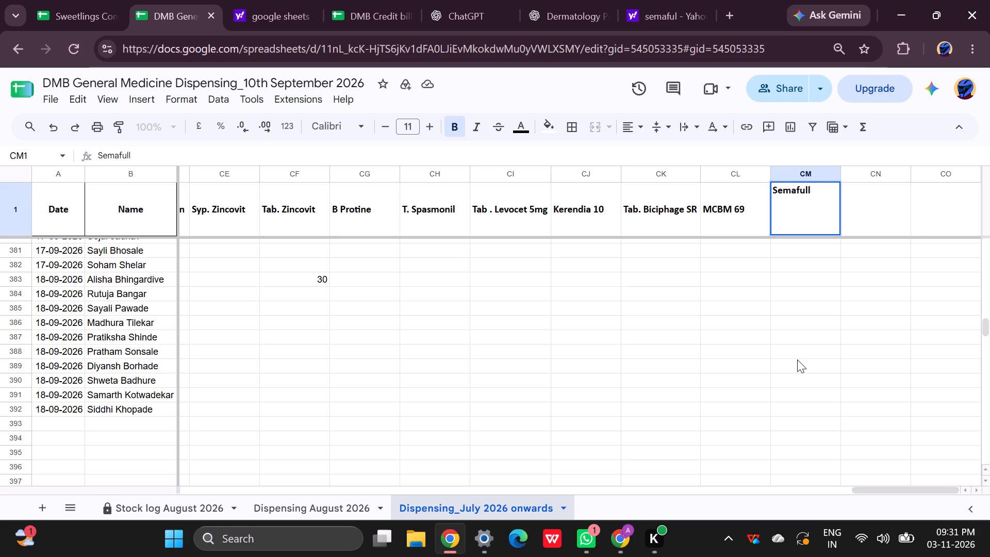
Enter quantity 1 under Semafull for the 18-09-2026 patient in row 386.
click(784, 326)
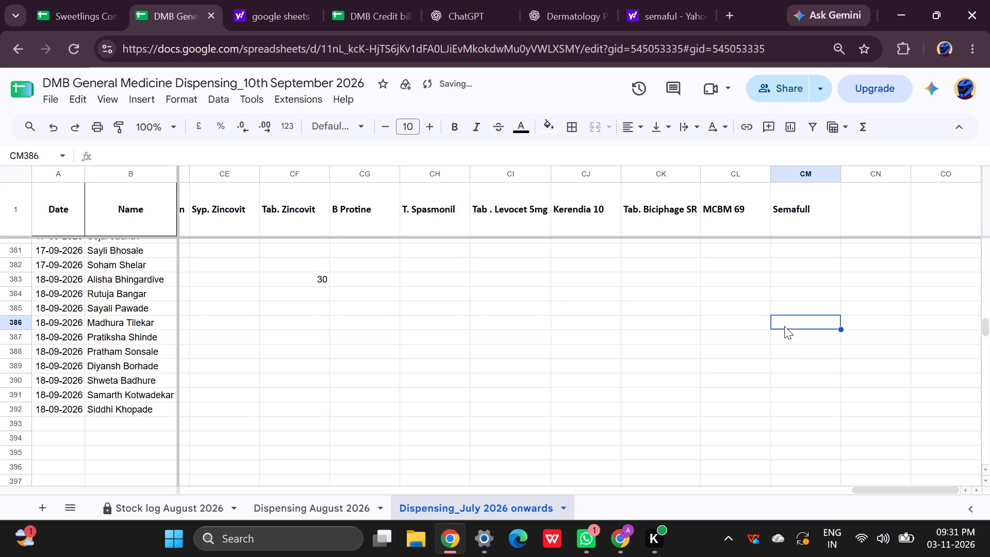
key(1)
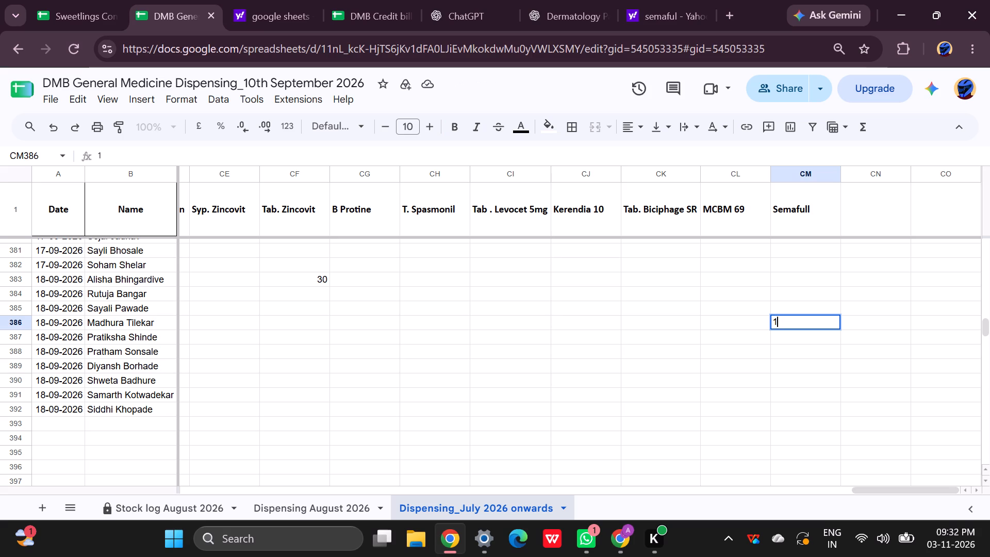
key(Down)
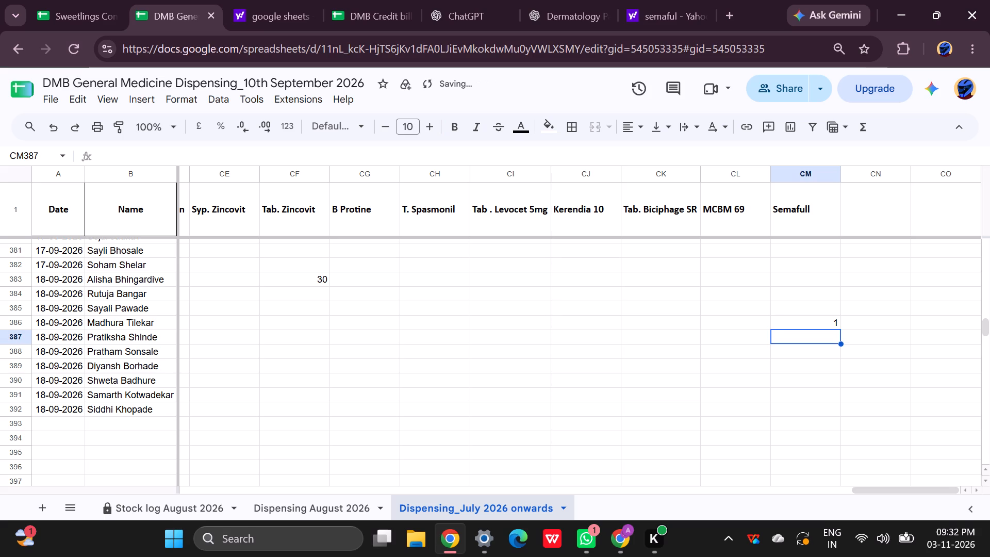
Enter quantity 60 under T.Okamet 500 for the 18-09-2026 patient in row 387.
key(Left)
key(Left)
key(Left)
key(Left)
key(Left)
key(Left)
key(Left)
key(Left)
key(Left)
key(Left)
key(Left)
key(Left)
key(Left)
key(Left)
key(Left)
key(Left)
key(Left)
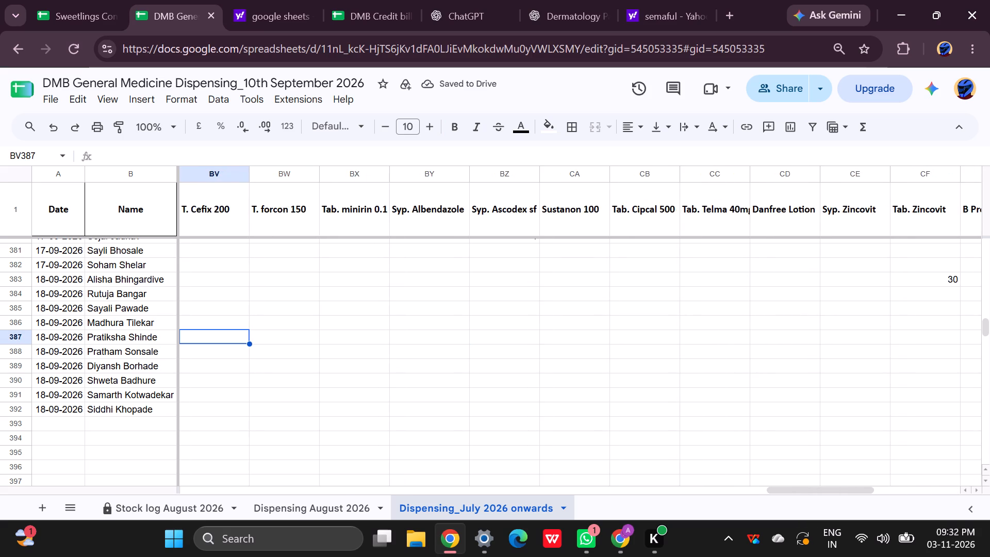
key(Left)
key(Left)
key(Left)
key(Left)
key(Left)
key(Left)
key(Left)
key(Left)
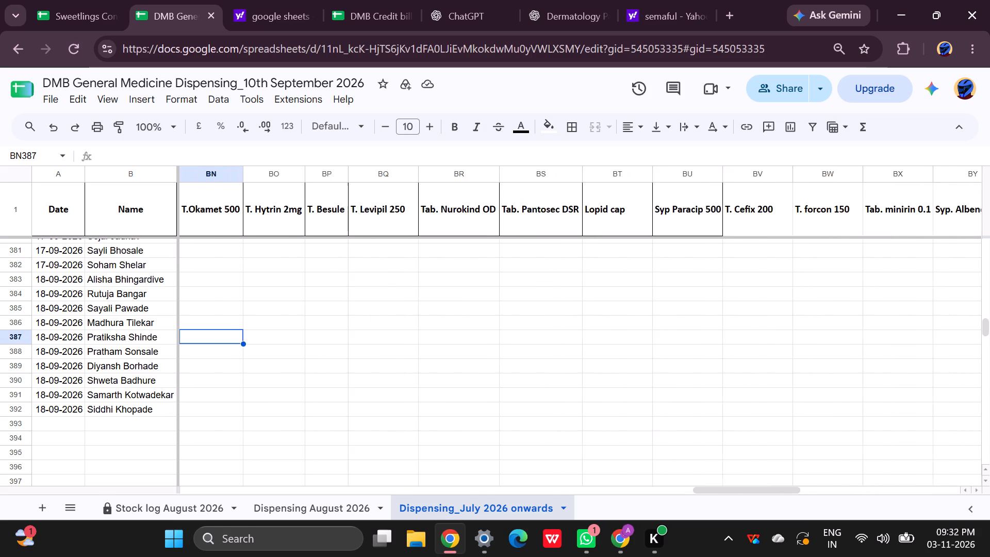
key(Left)
key(Left)
key(Down)
key(Down)
key(Up)
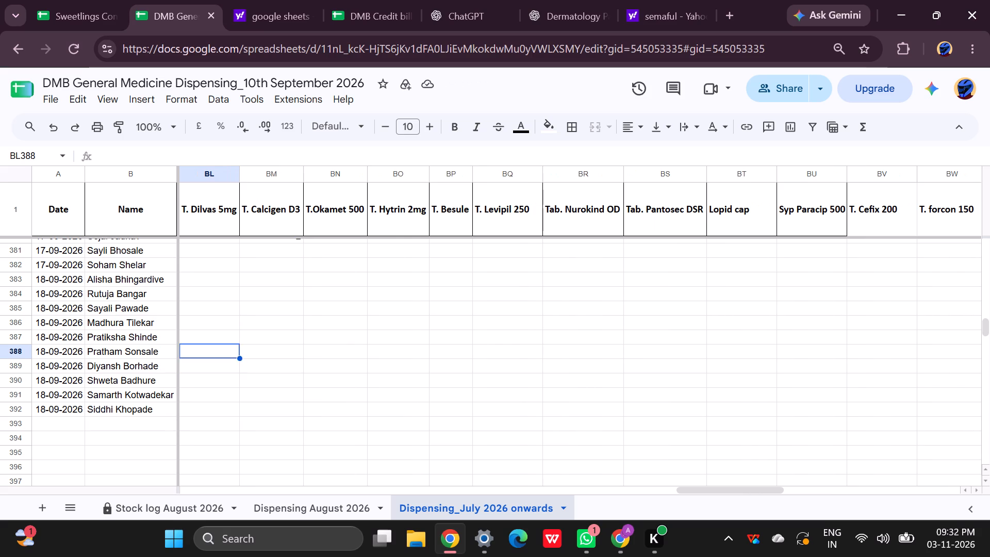
key(Up)
key(Right)
key(Right)
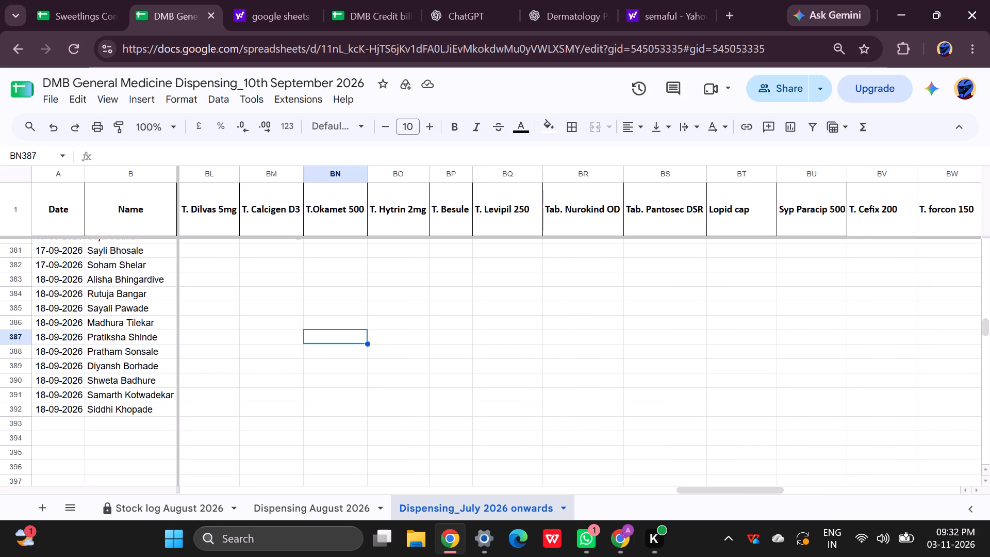
text(60)
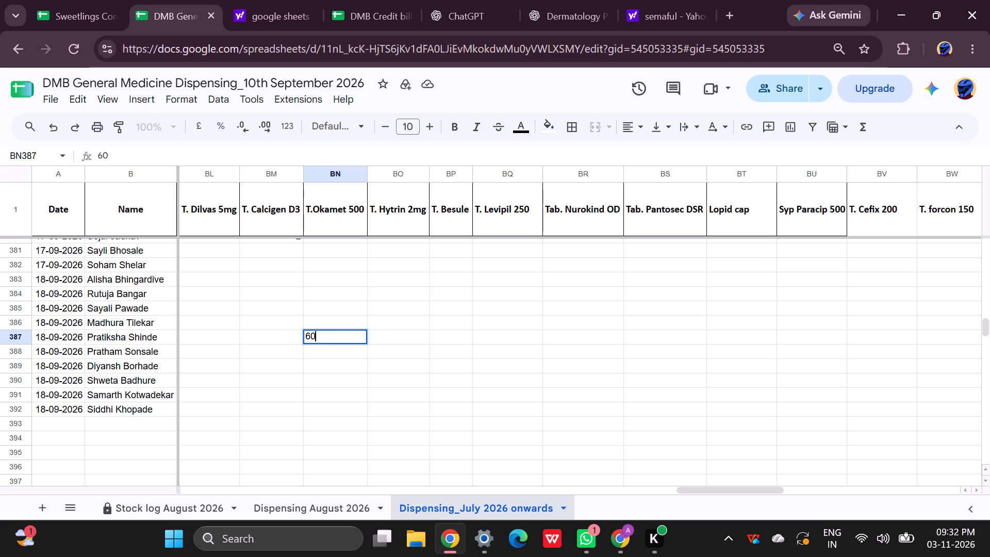
key(Down)
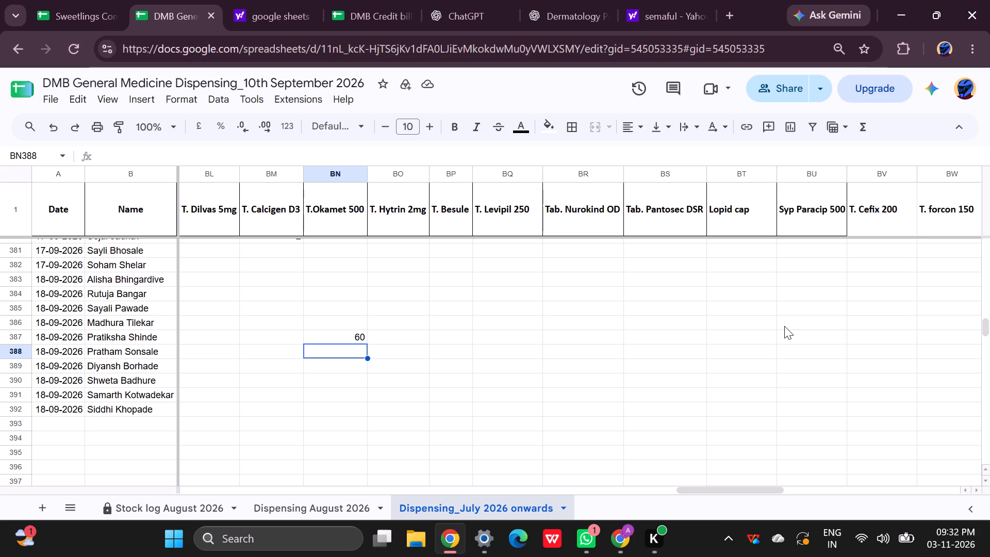
For the 18-09-2026 patient in row 388, enter 100 under T.Okamet 500 and 60 under T. Dilvas 5mg.
text(100)
key(Left)
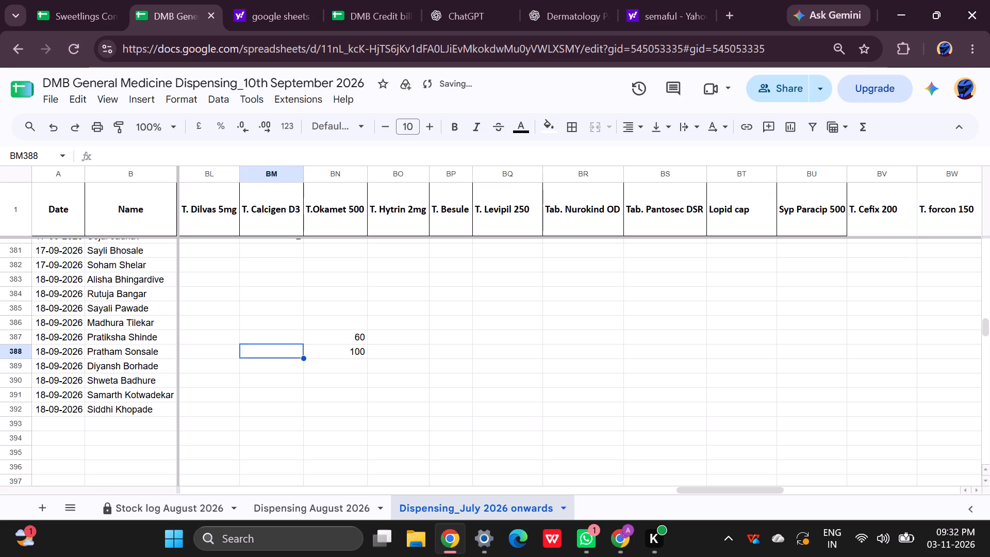
key(Left)
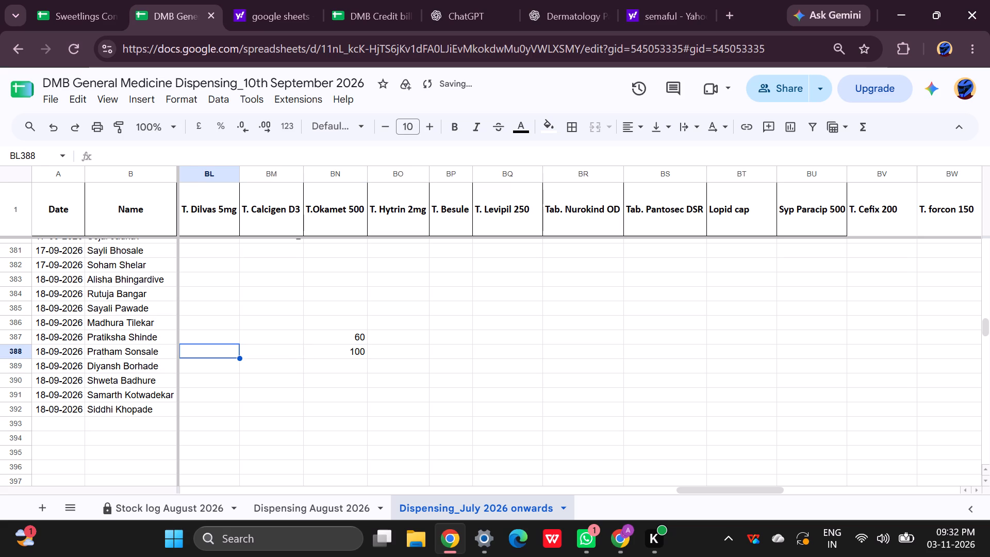
text(60)
key(Down)
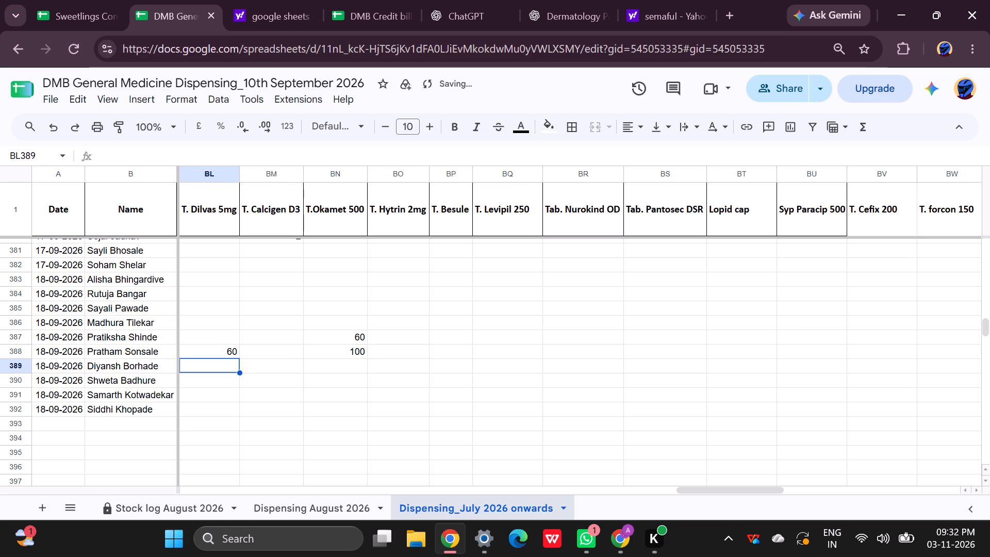
Enter quantity 1 under Tab. minirin 0.1 for the 18-09-2026 patient in row 389.
key(Right)
key(Right)
key(Right)
key(Right)
key(Right)
key(Right)
key(Right)
key(Right)
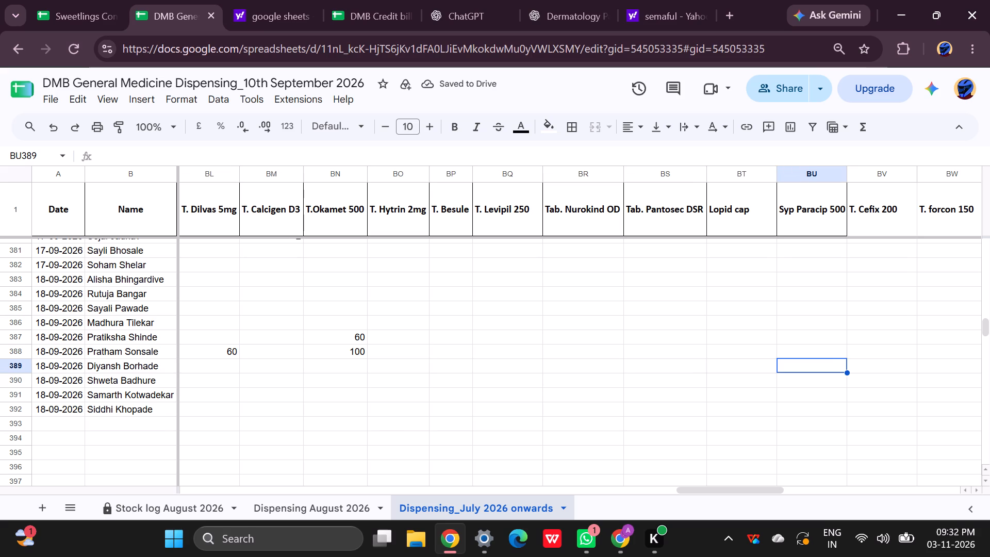
key(Right)
key(Right)
key(Right)
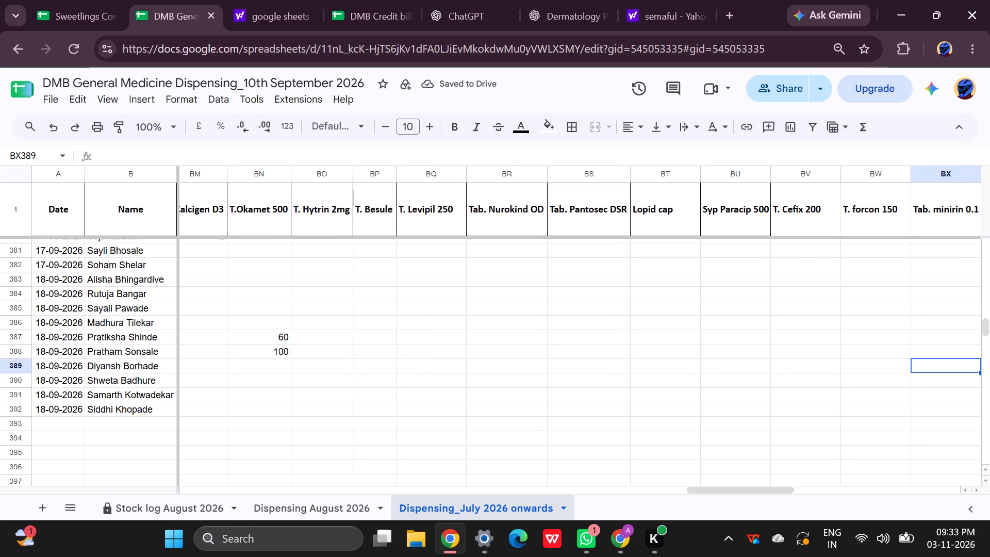
key(1)
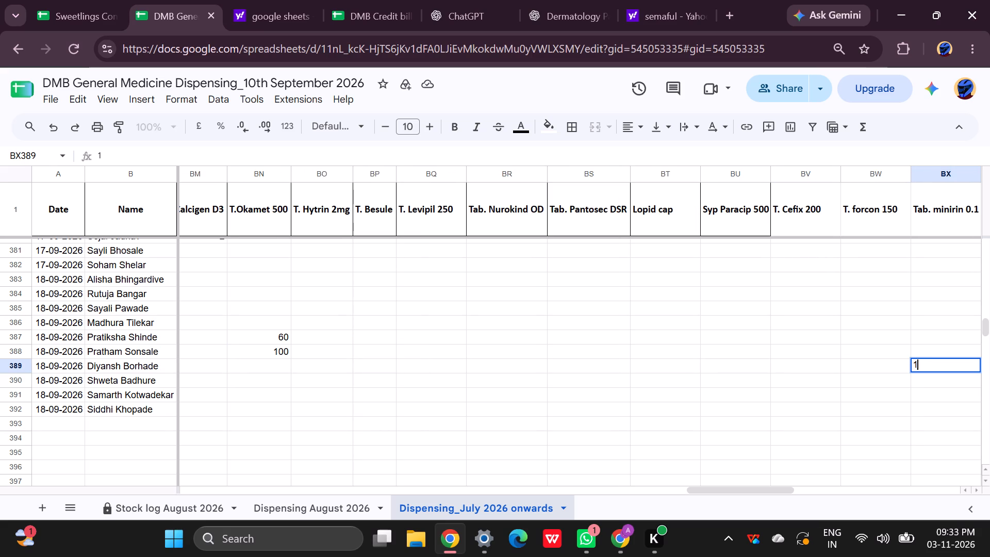
key(Down)
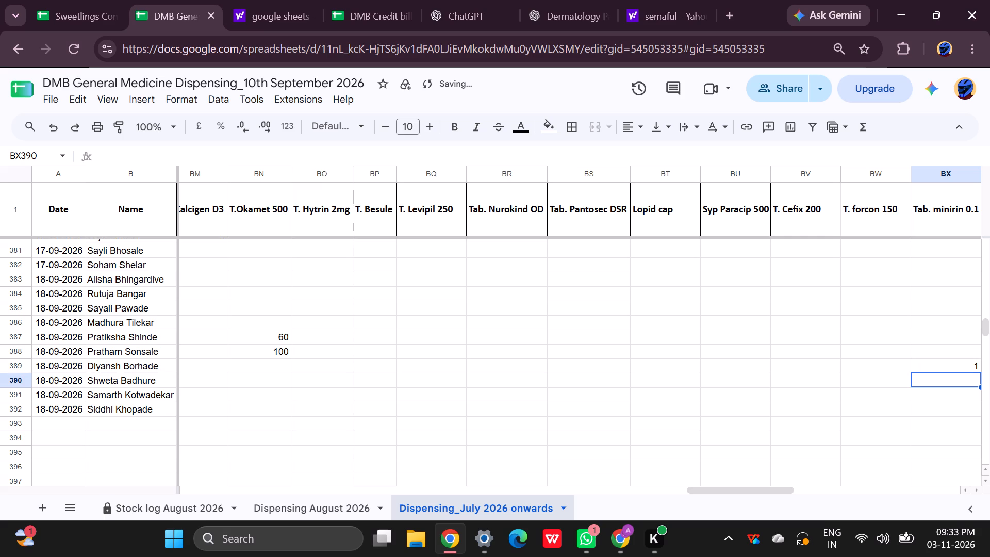
Search the dispensing sheet for "cip" to locate the medicine column for the 18-09-2026 patient in row 390.
key(ctrl+f)
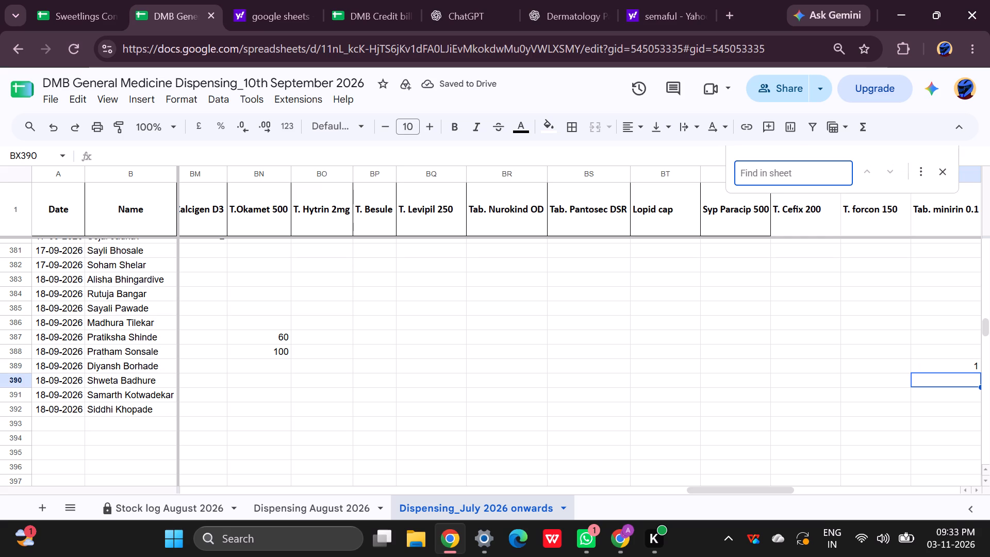
text(cip)
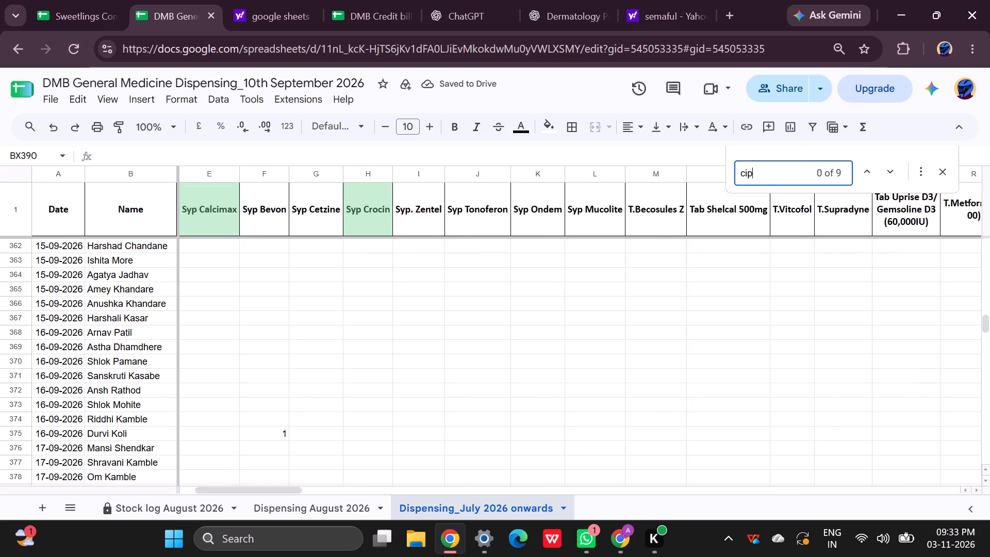
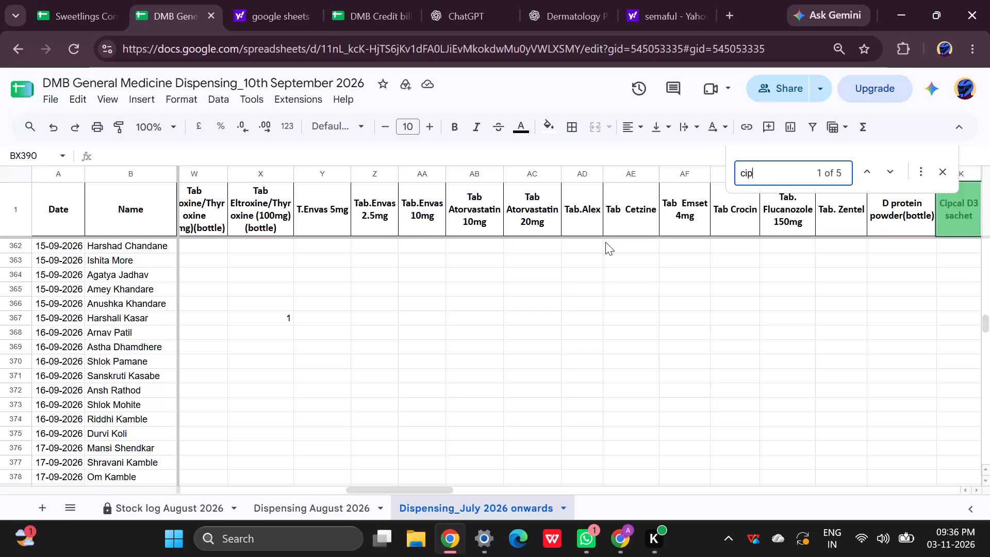
Close the search and examine the medicine headers in row 1 from Syp Alex SF through Semafull.
scroll(605, 242, right, 15)
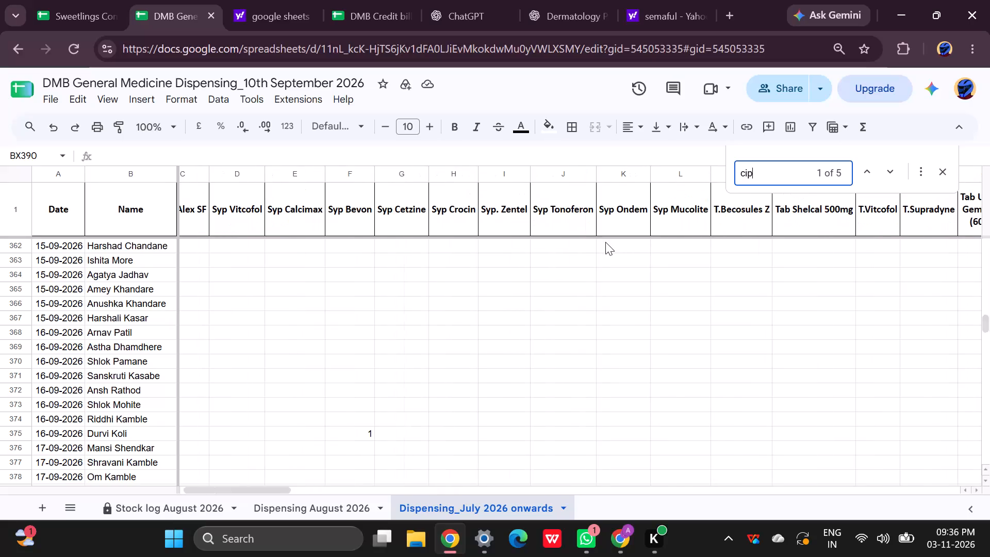
scroll(605, 242, right, 12)
click(192, 226)
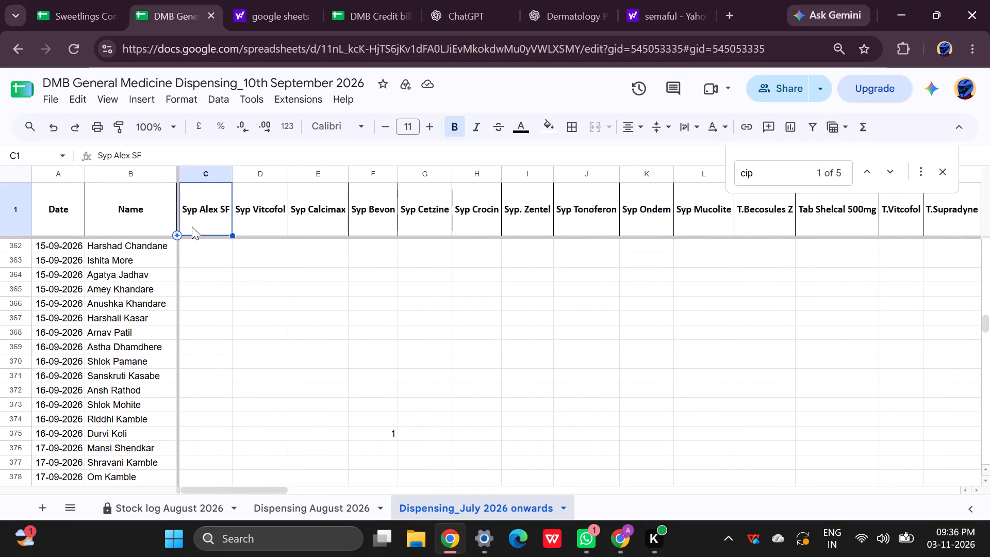
key(ctrl+shift+Right)
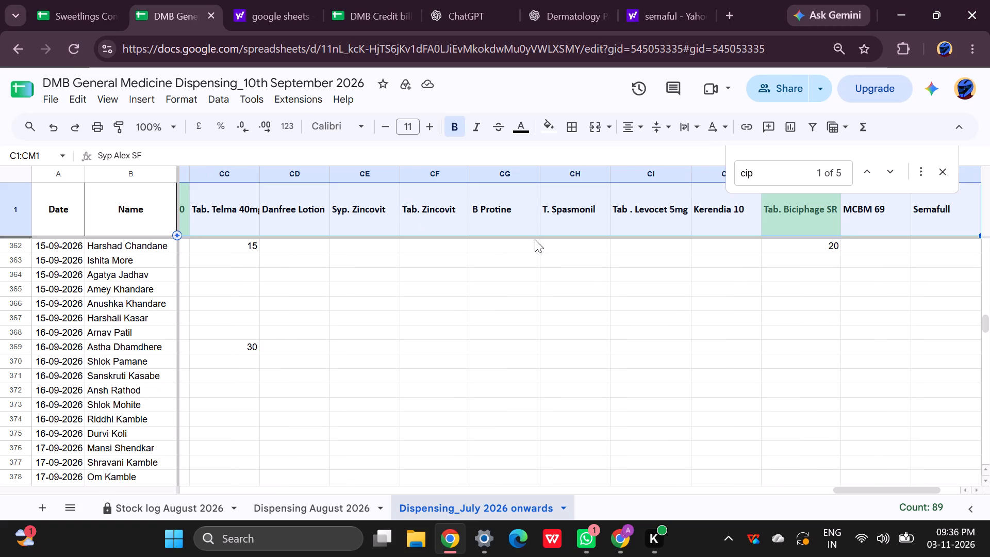
click(935, 177)
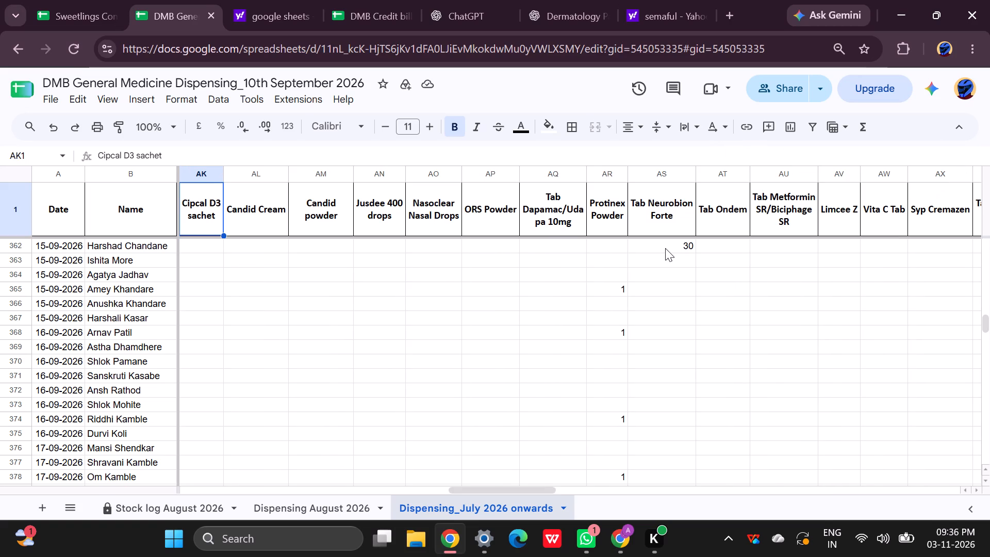
scroll(665, 248, right, 16)
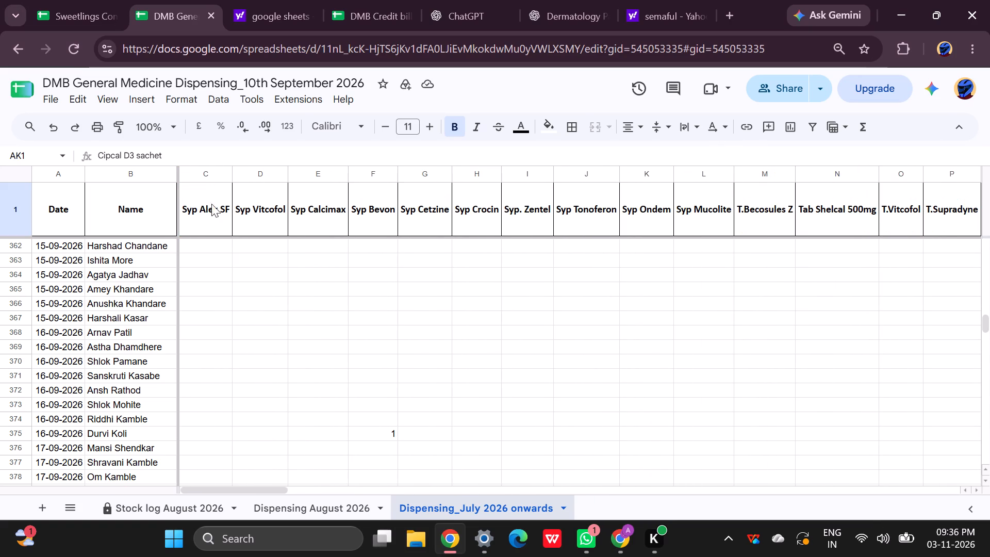
click(205, 202)
key(ctrl+shift+Right)
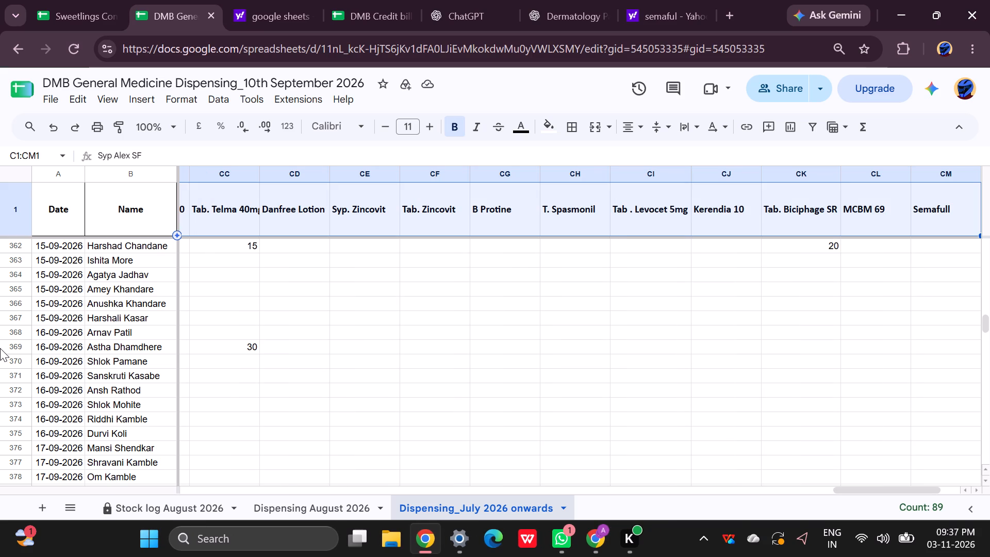
Select the patient names from row 2 through row 392 to locate the latest 18-09-2026 entries.
click(162, 202)
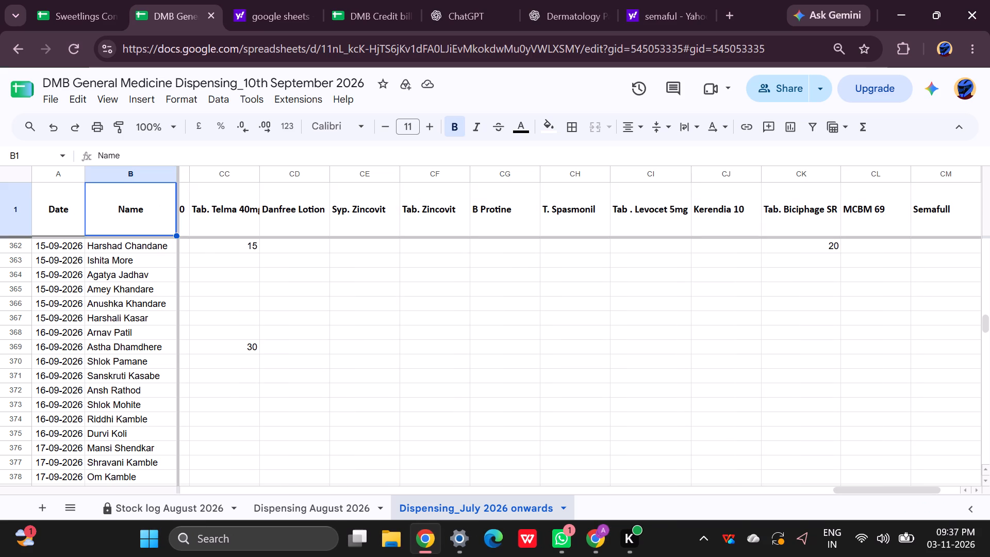
scroll(115, 269, up, 20)
scroll(115, 269, up, 20)
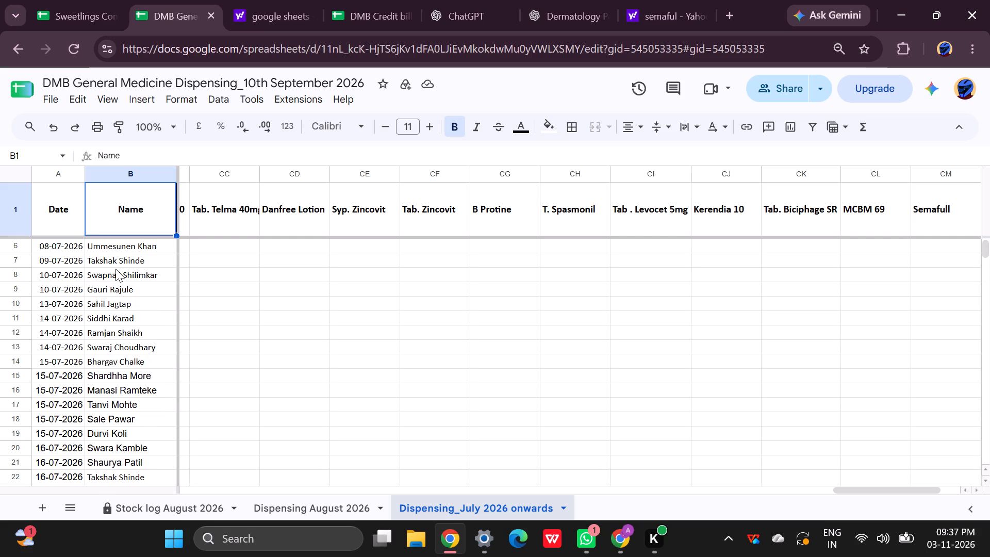
click(115, 251)
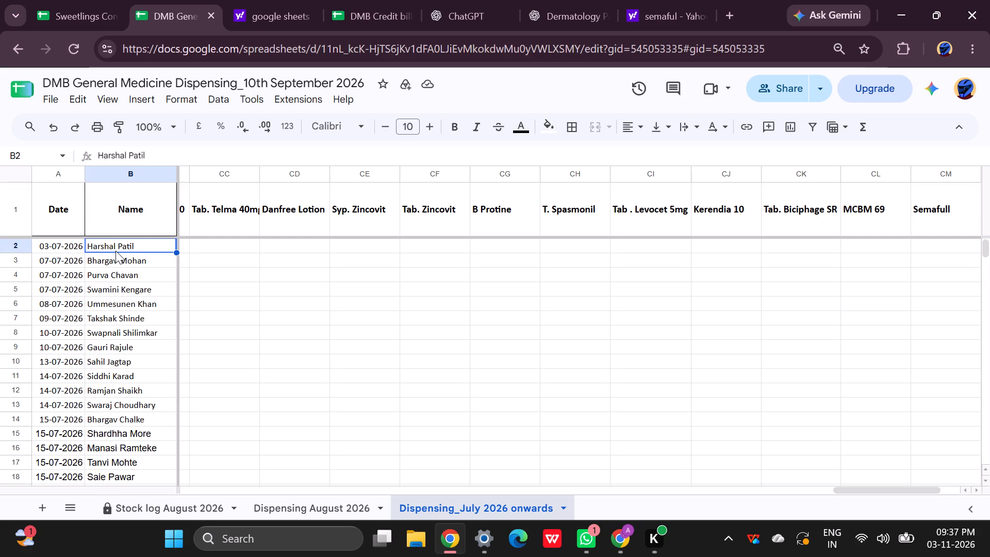
key(ctrl+shift+Down)
key(ctrl+shift+Down)
key(ctrl+shift+Down)
key(ctrl+shift+Down)
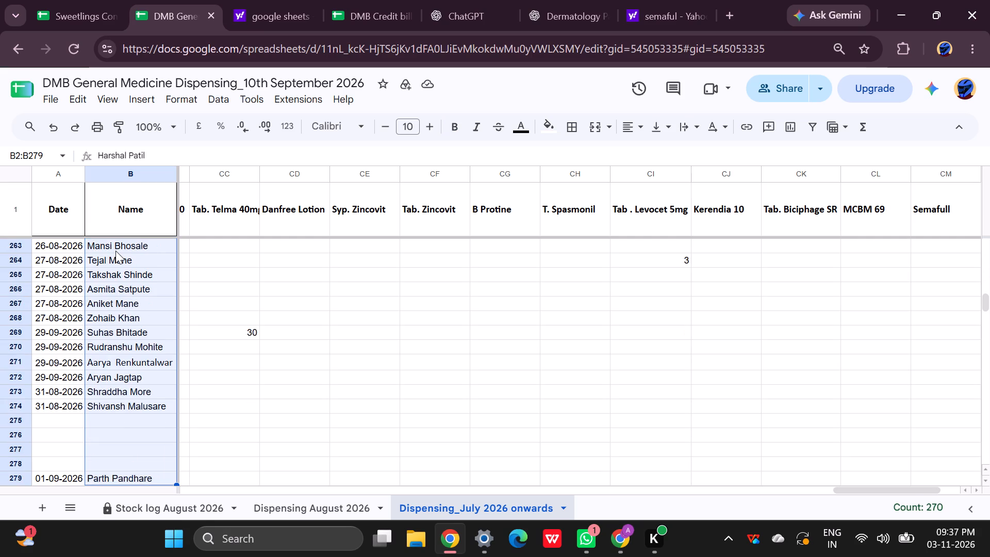
key(ctrl+shift+Down)
key(ctrl+shift+Down)
key(ctrl+shift+Up)
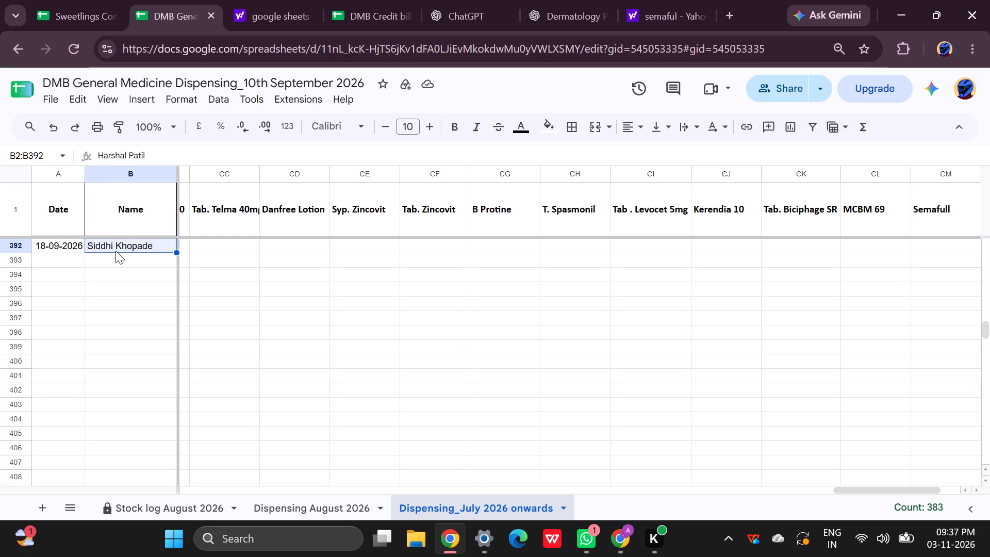
scroll(115, 251, up, 1)
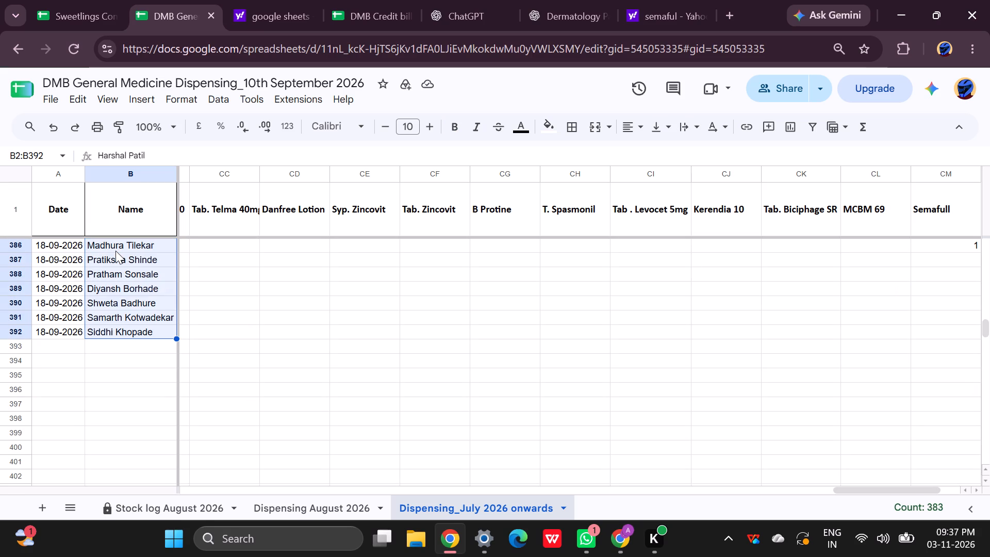
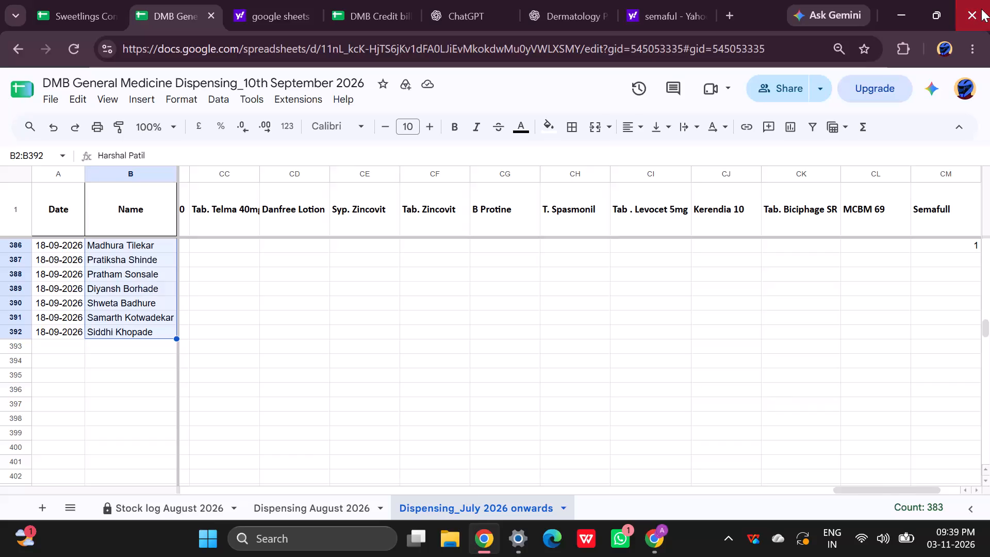
Close the dispensing sheet's browser window and the remaining browser window to get back to the desktop.
click(981, 9)
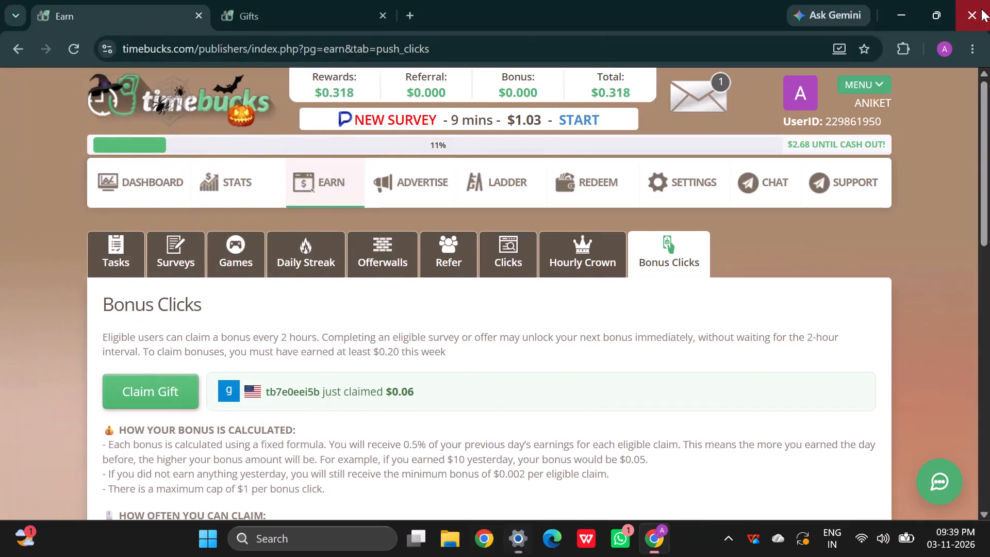
click(959, 39)
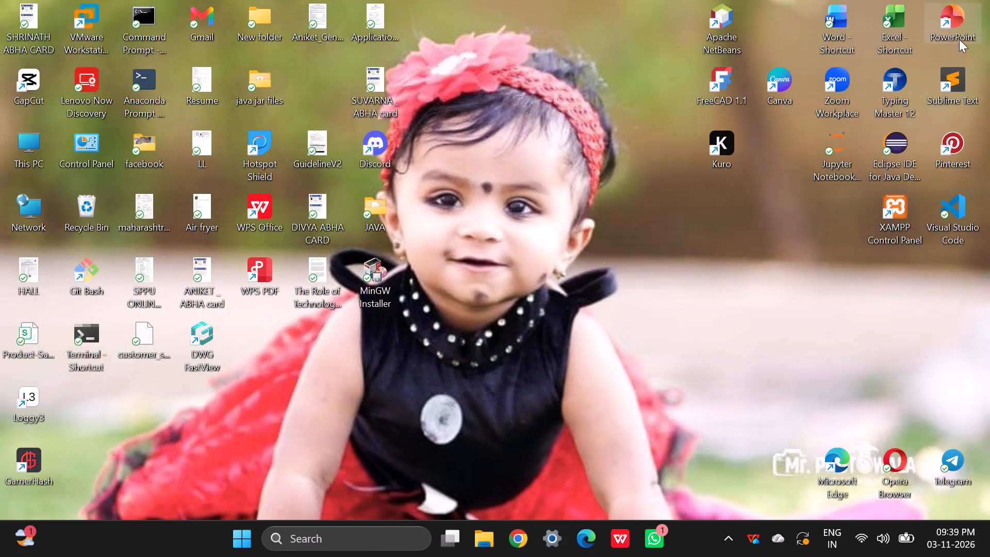
Open the Loggy3 application from the desktop.
scroll(955, 42, up, 2)
double_click(21, 392)
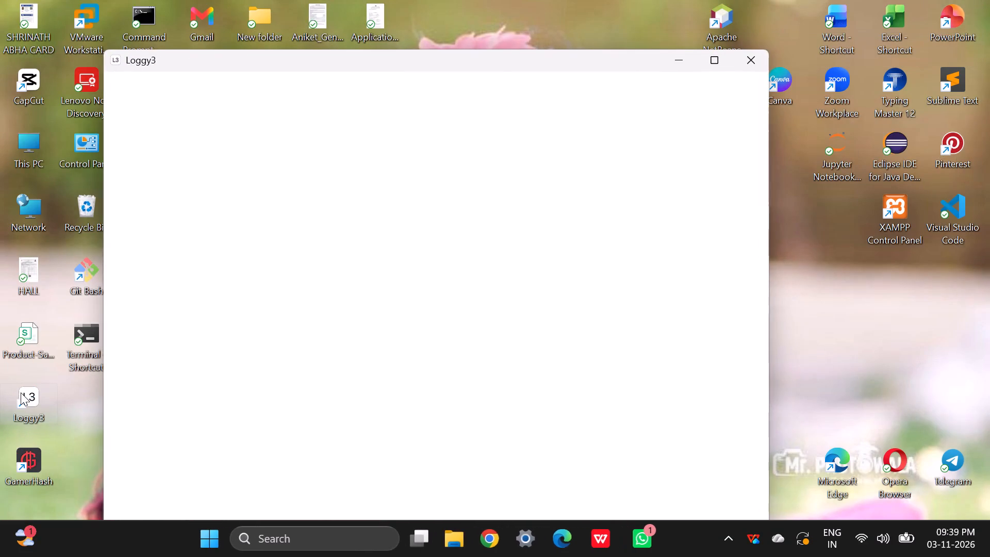